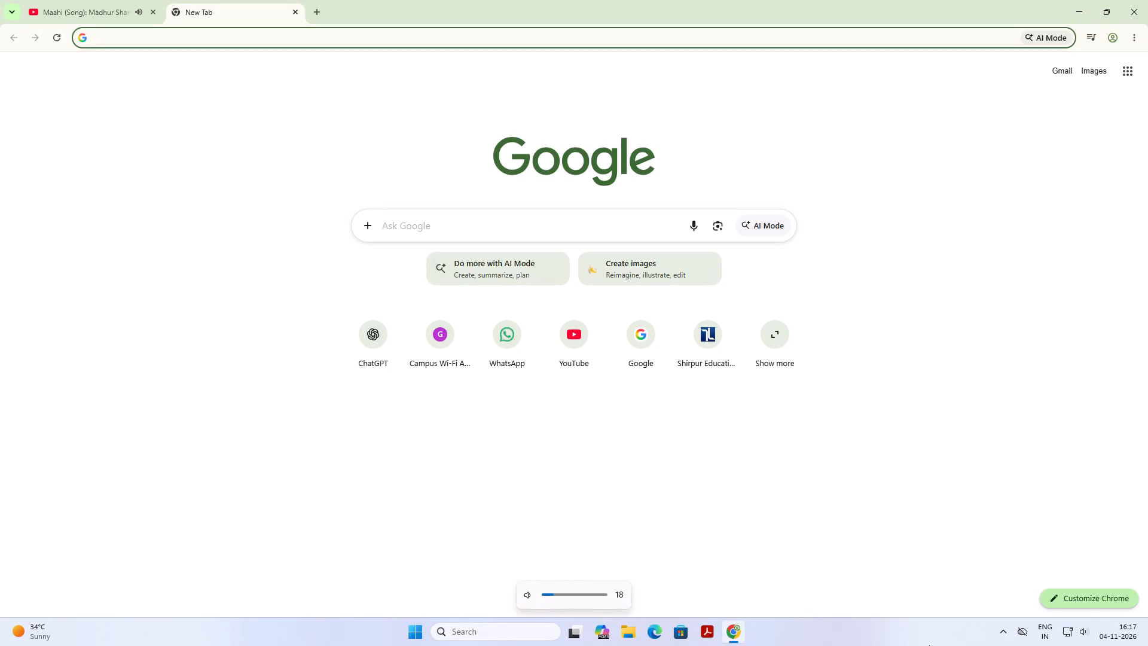
Switch to the open YouTube song video and browse its recommended videos for another song to play.
key(super+r)
click(78, 0)
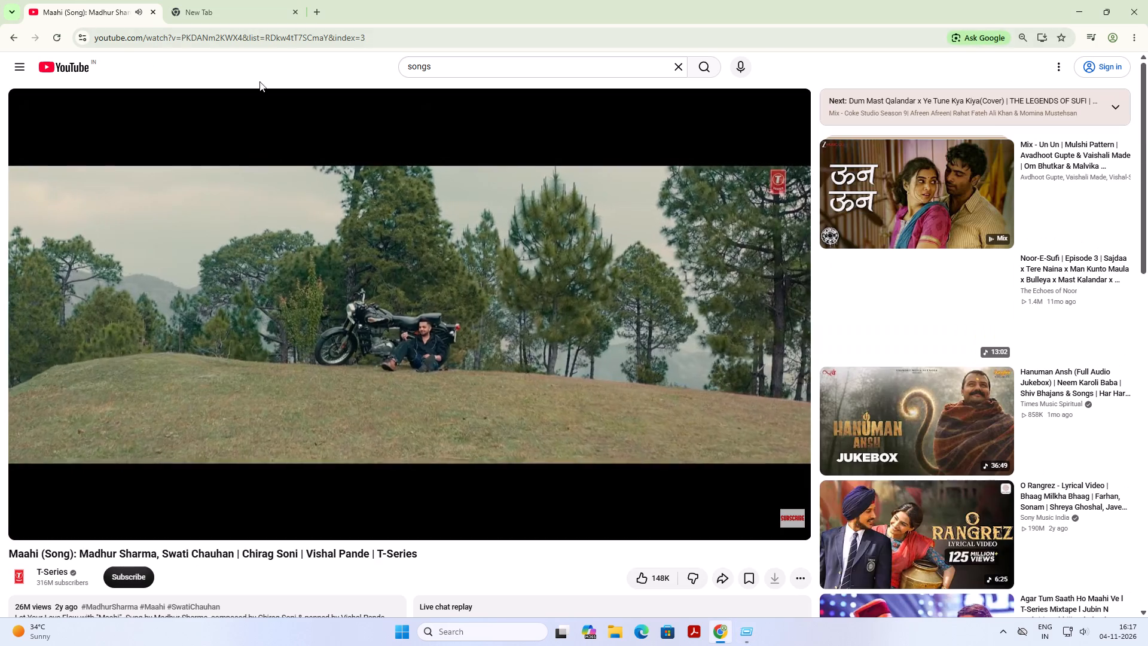
scroll(749, 496, down, 5)
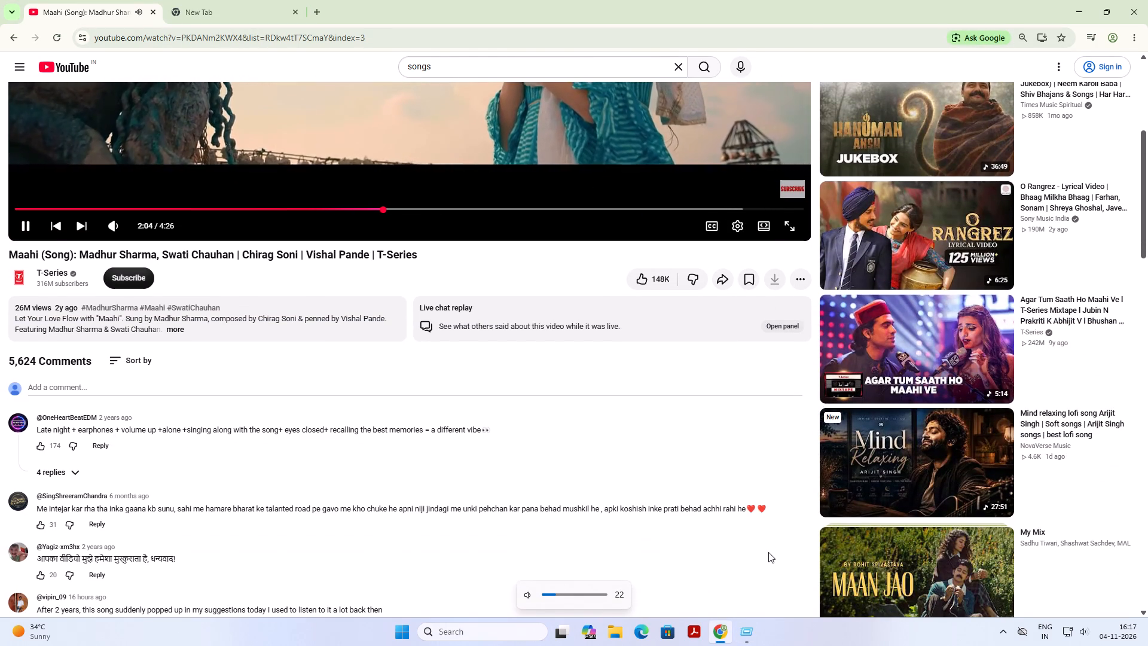
scroll(1026, 442, down, 5)
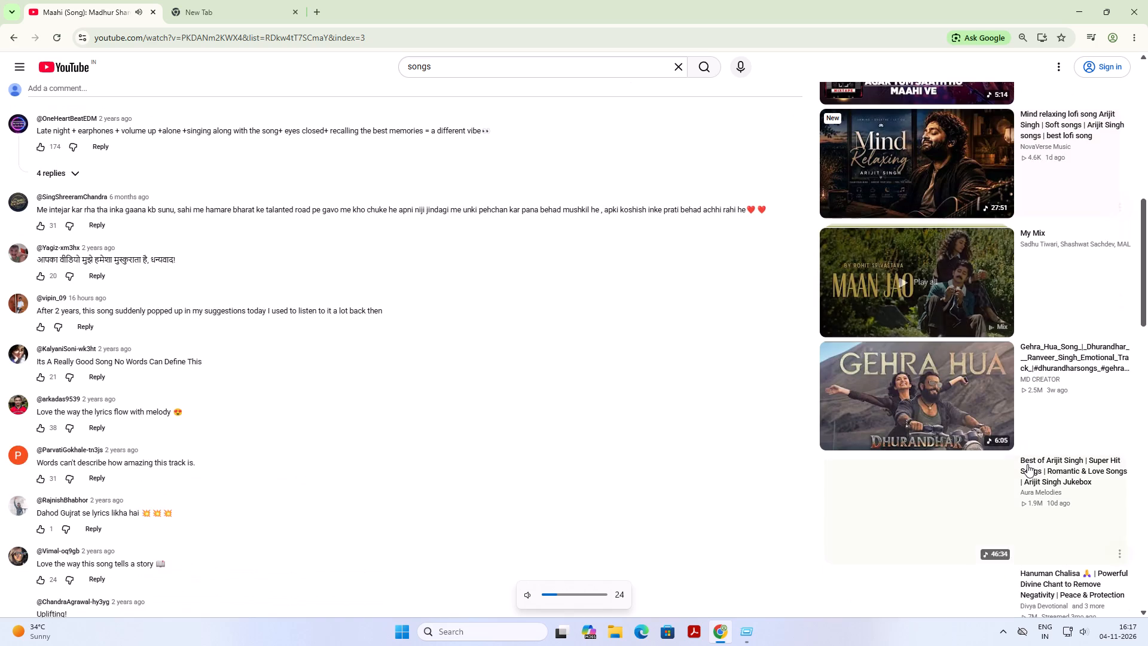
scroll(949, 401, down, 4)
scroll(974, 447, down, 4)
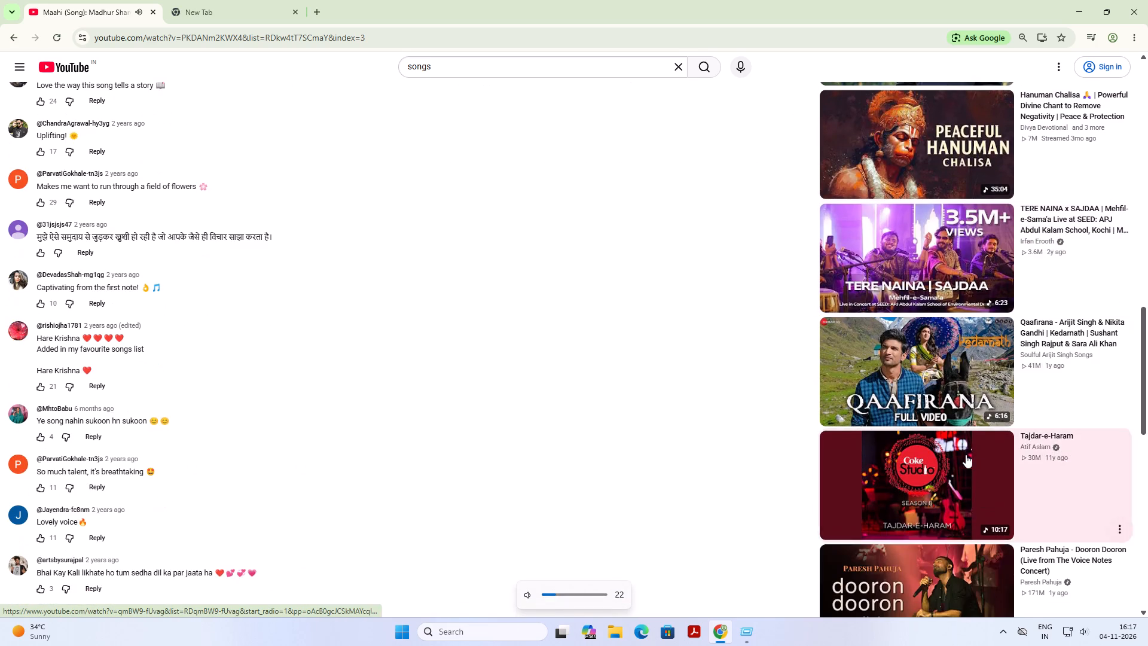
scroll(955, 408, down, 2)
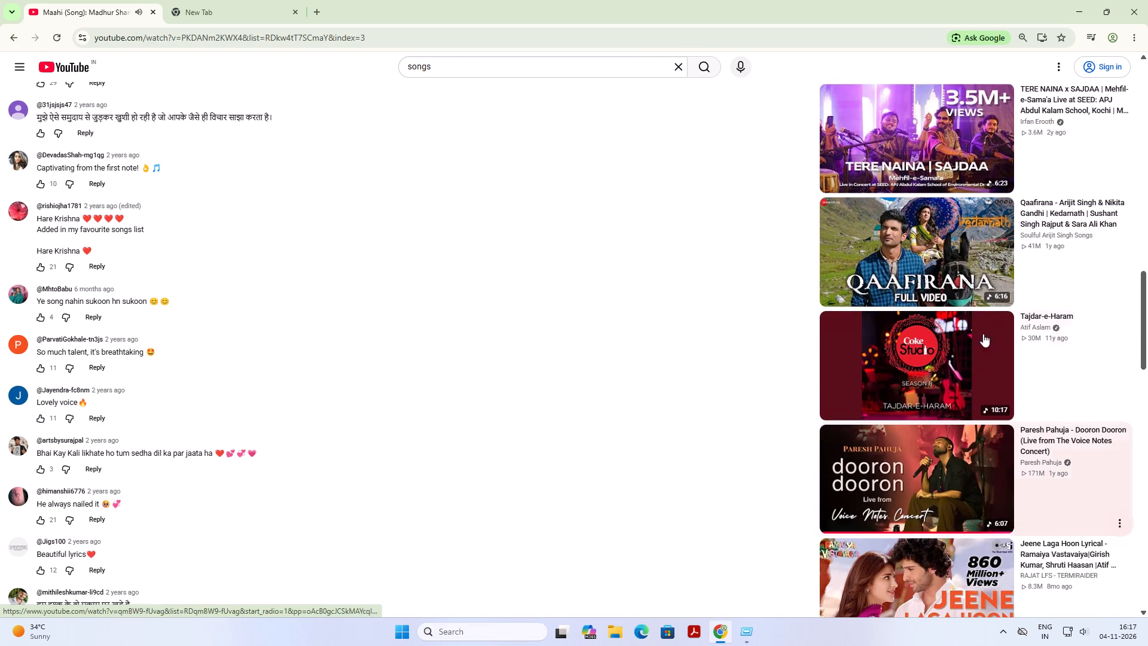
scroll(951, 348, down, 2)
scroll(932, 483, down, 8)
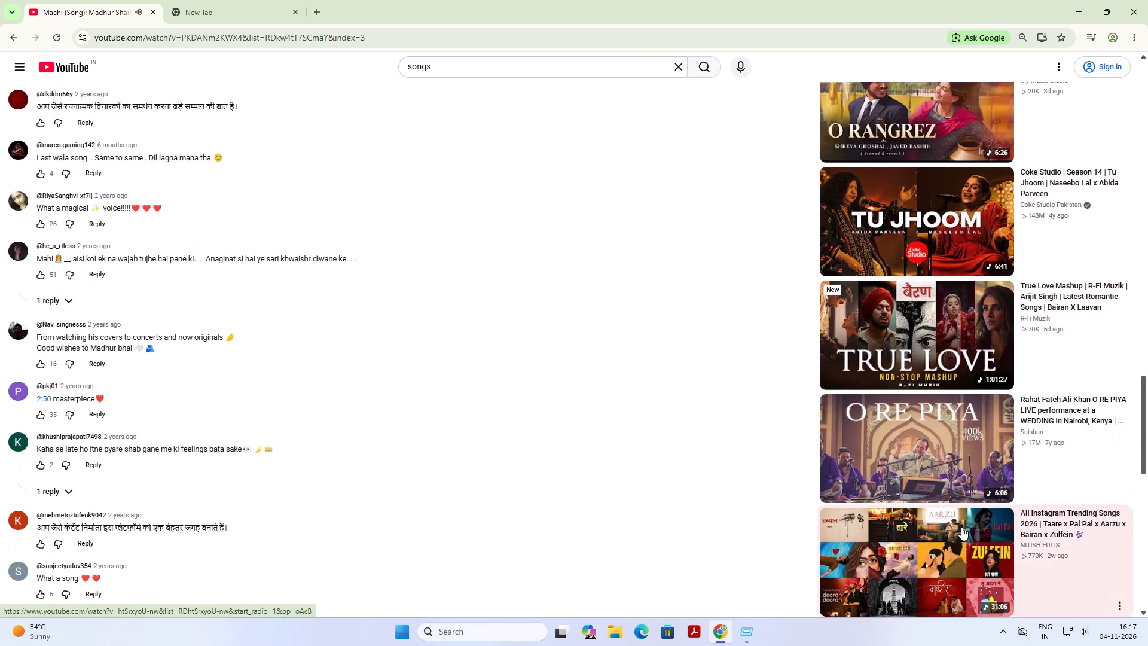
scroll(961, 527, down, 7)
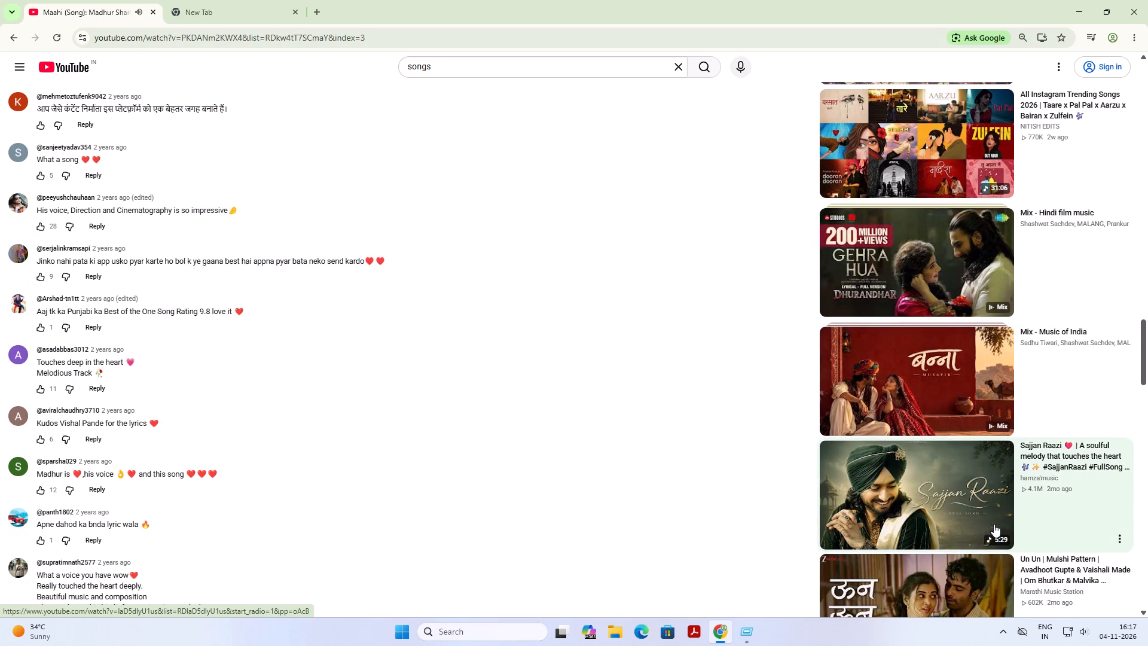
scroll(994, 524, down, 12)
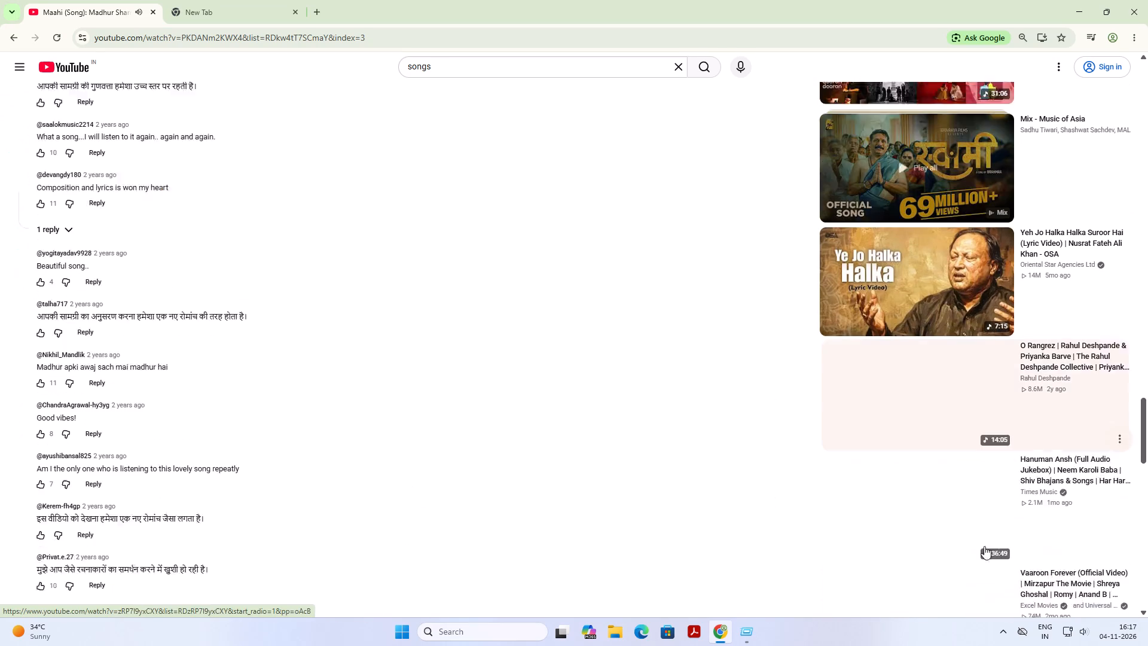
scroll(860, 517, down, 5)
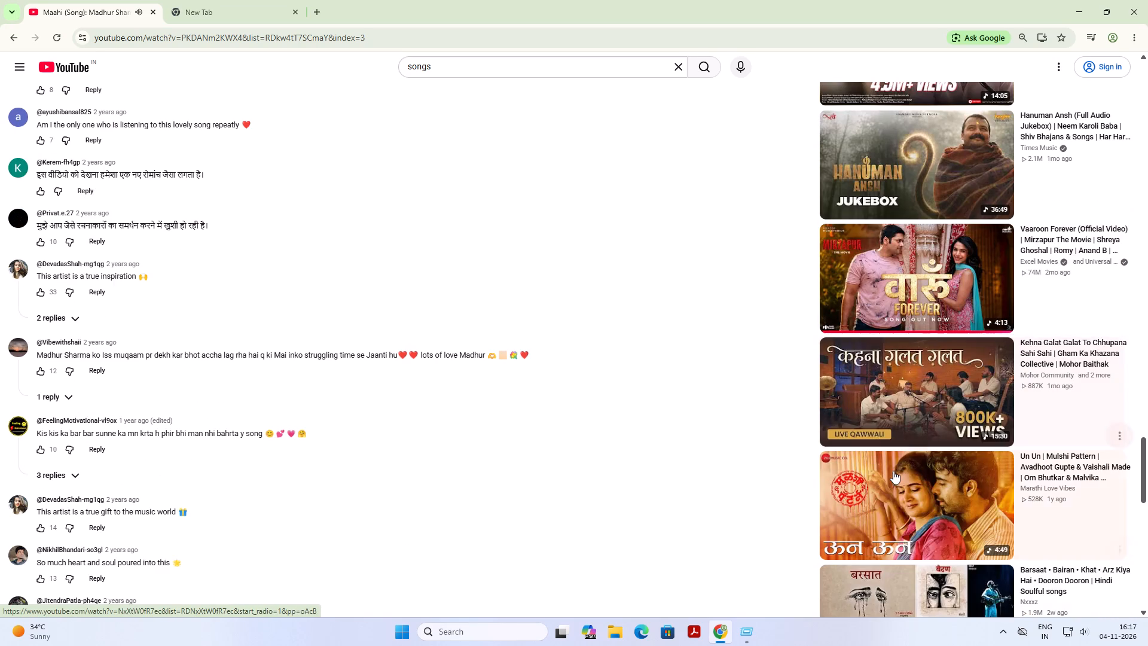
scroll(893, 471, down, 8)
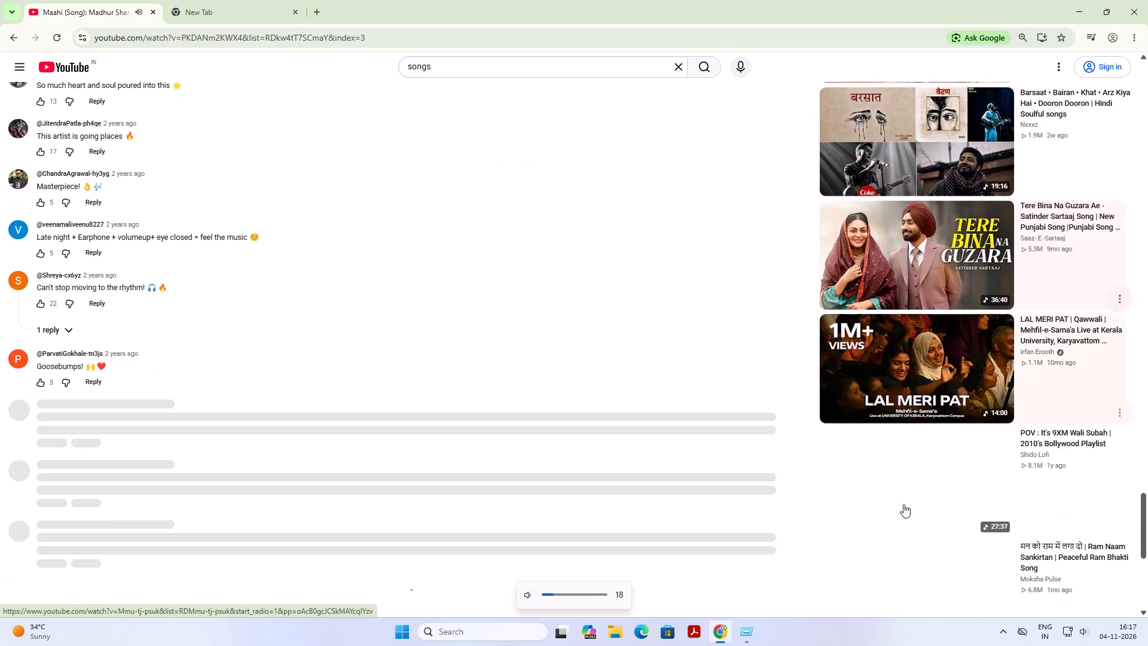
scroll(903, 504, down, 4)
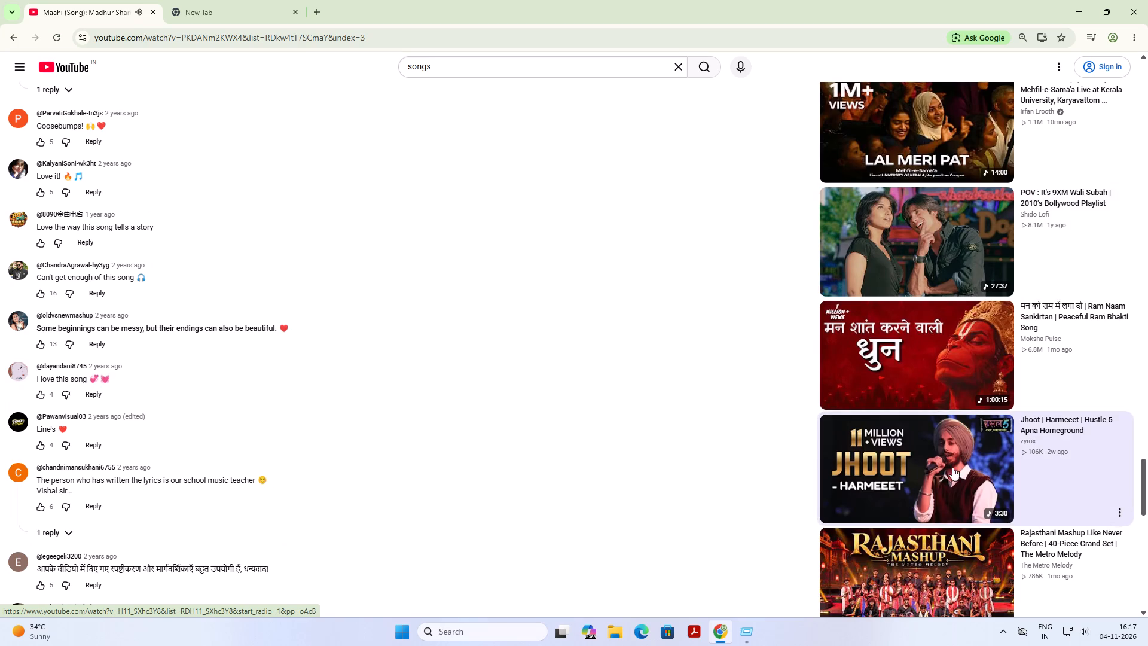
scroll(959, 473, down, 5)
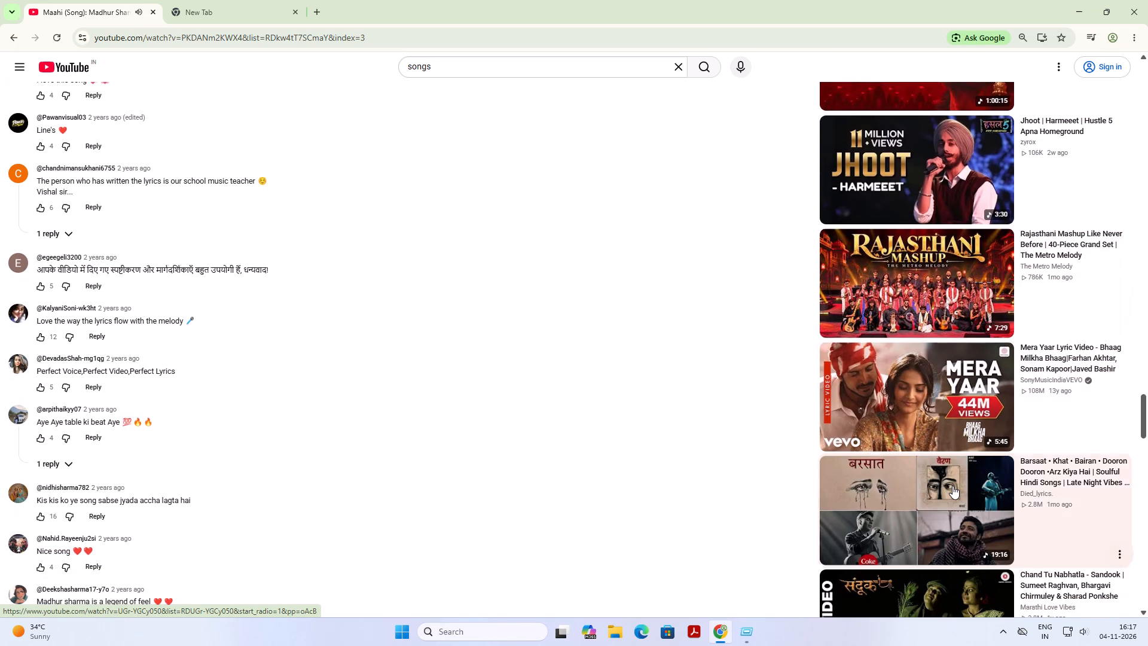
scroll(952, 487, down, 6)
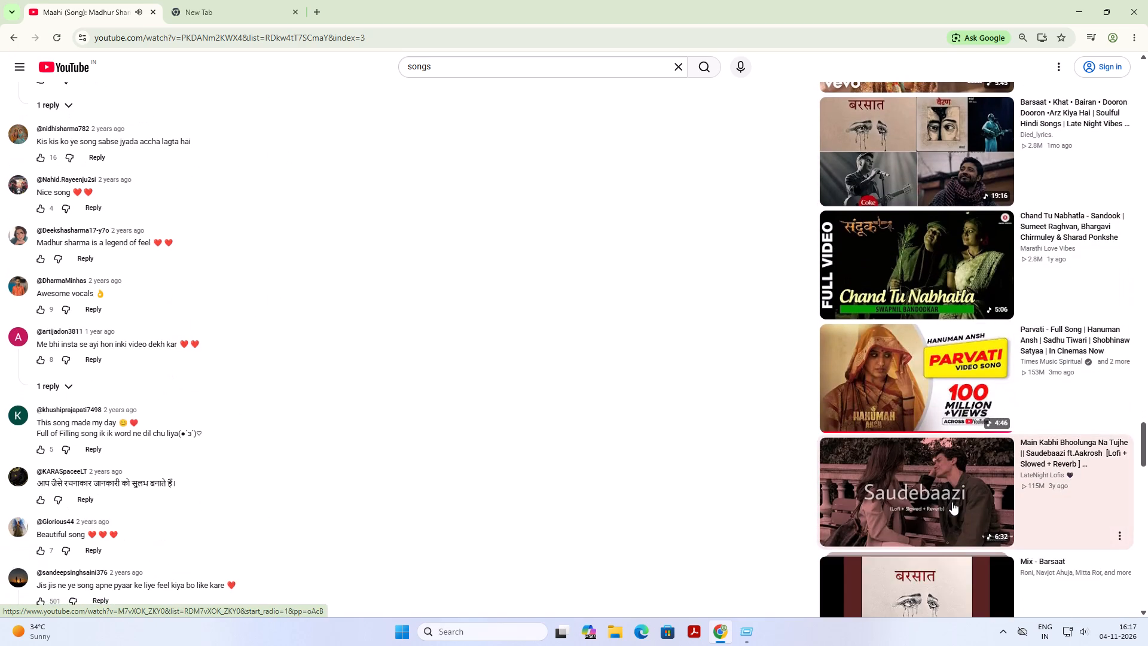
scroll(952, 502, down, 9)
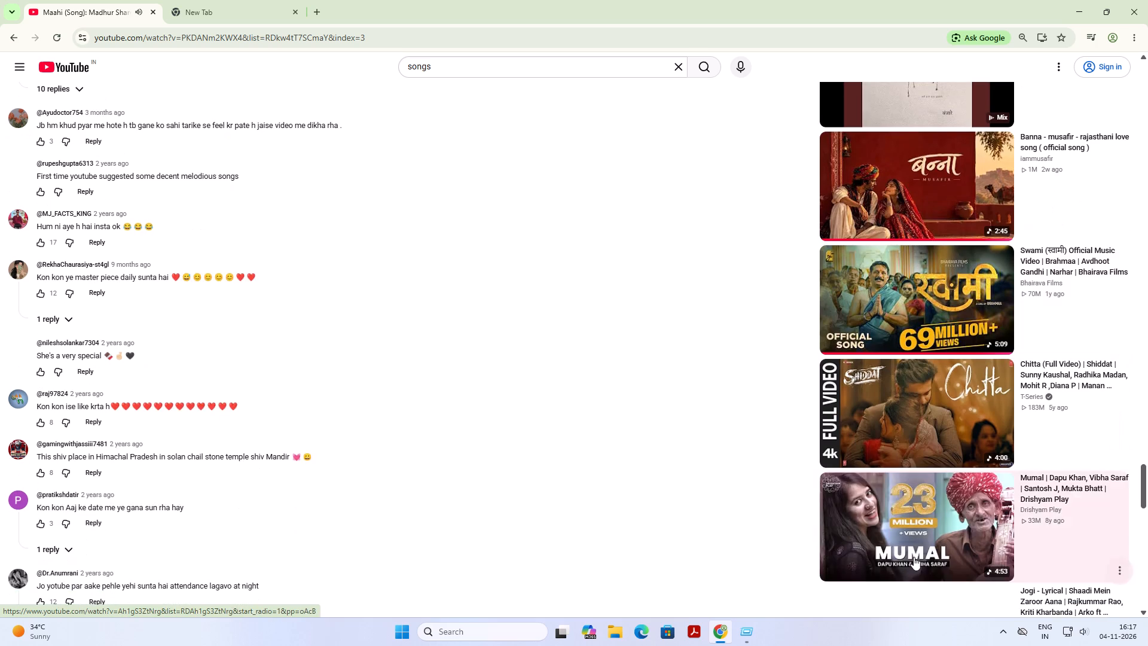
scroll(914, 557, down, 4)
scroll(914, 567, up, 5)
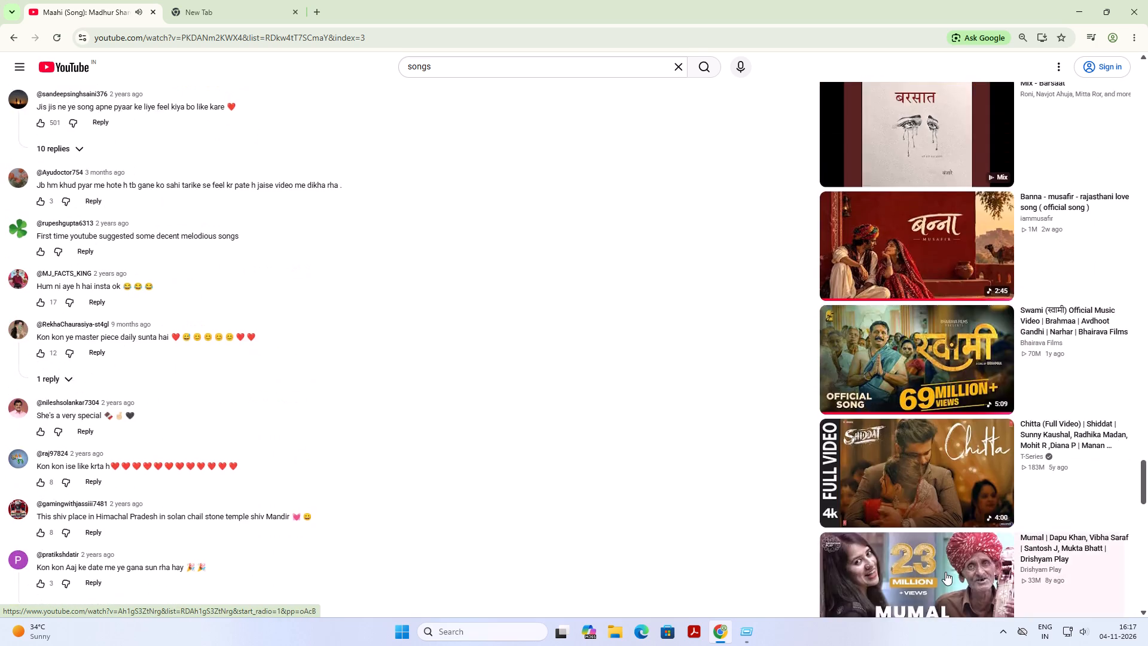
scroll(947, 572, up, 6)
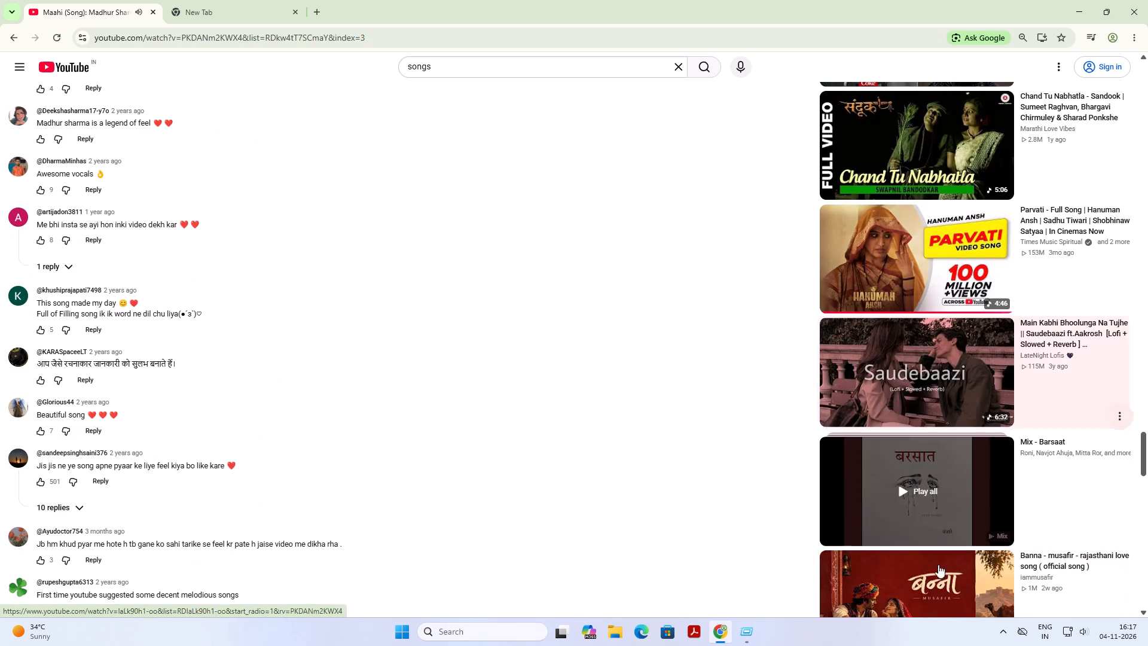
scroll(938, 633, up, 6)
Play the "Mix - Barsaat" playlist from the recommendations and skip the advertisement.
click(911, 496)
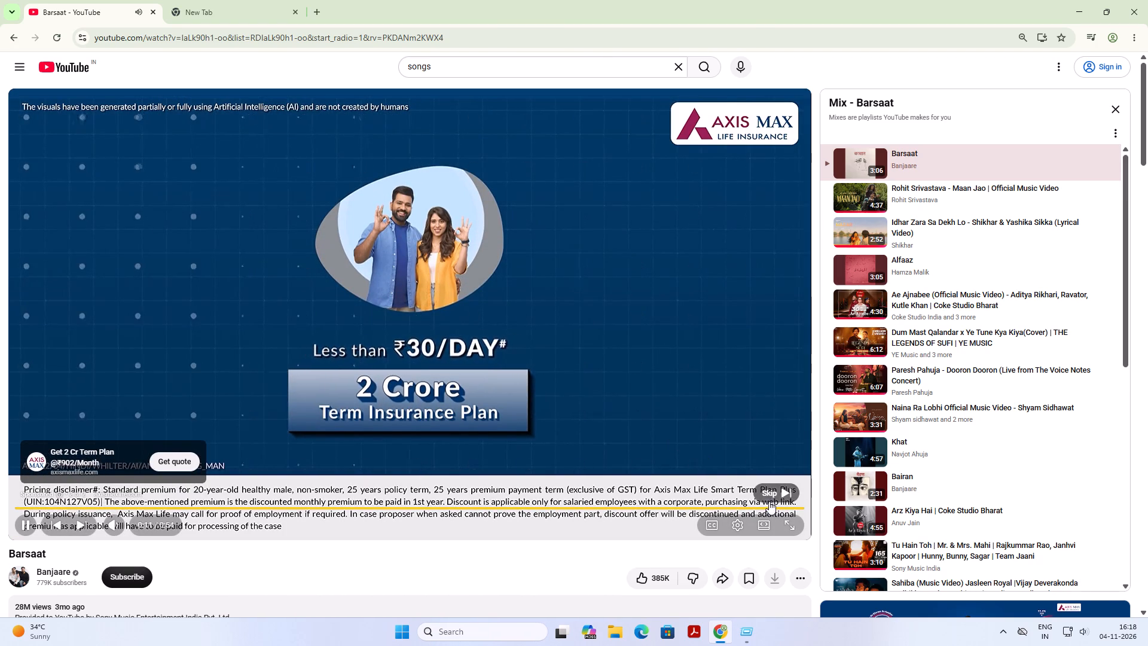
click(770, 490)
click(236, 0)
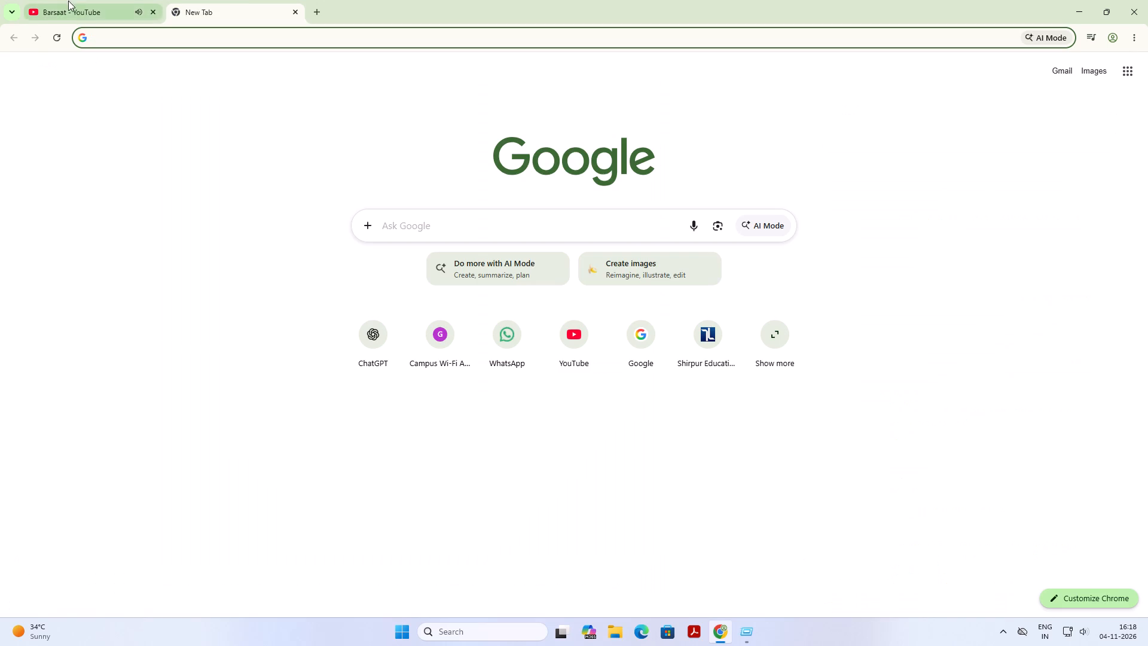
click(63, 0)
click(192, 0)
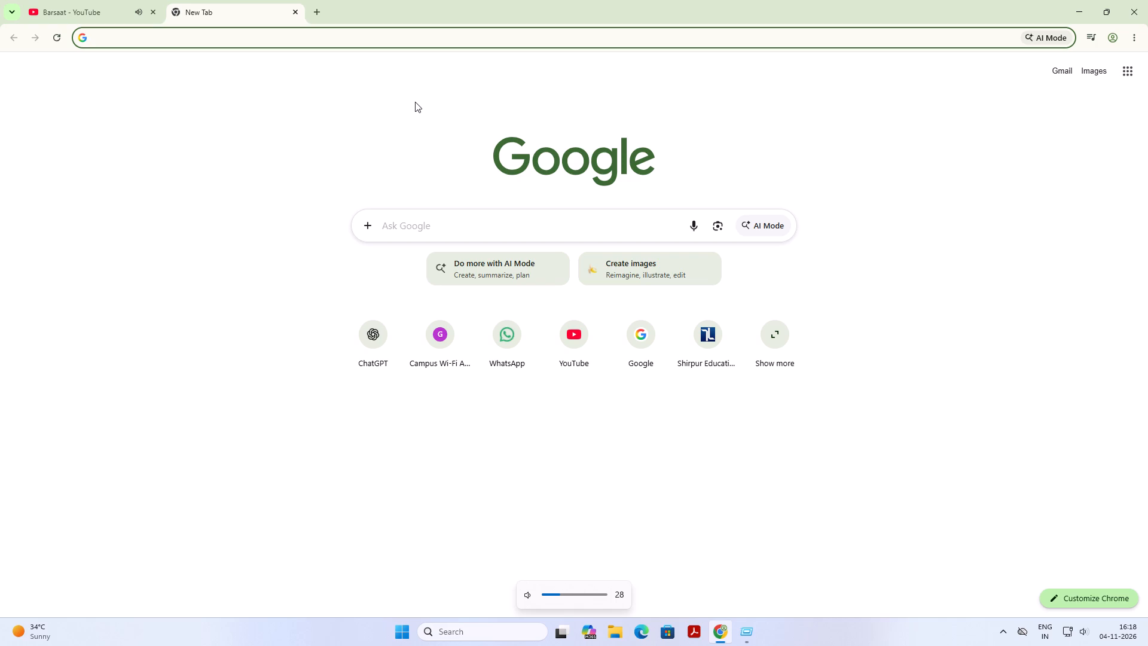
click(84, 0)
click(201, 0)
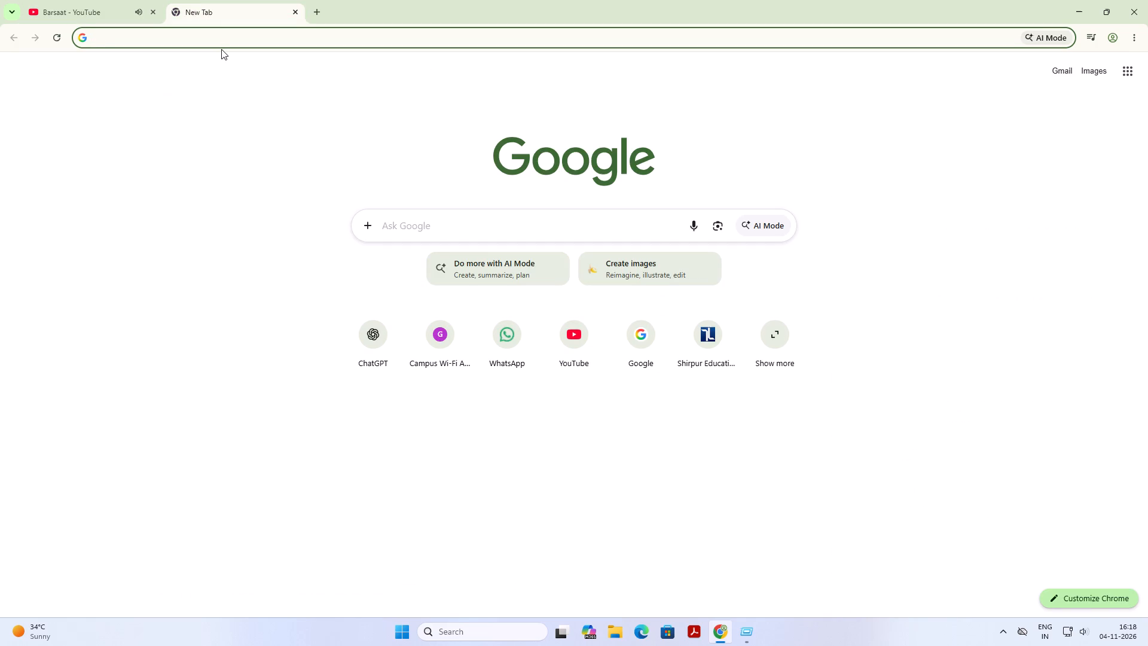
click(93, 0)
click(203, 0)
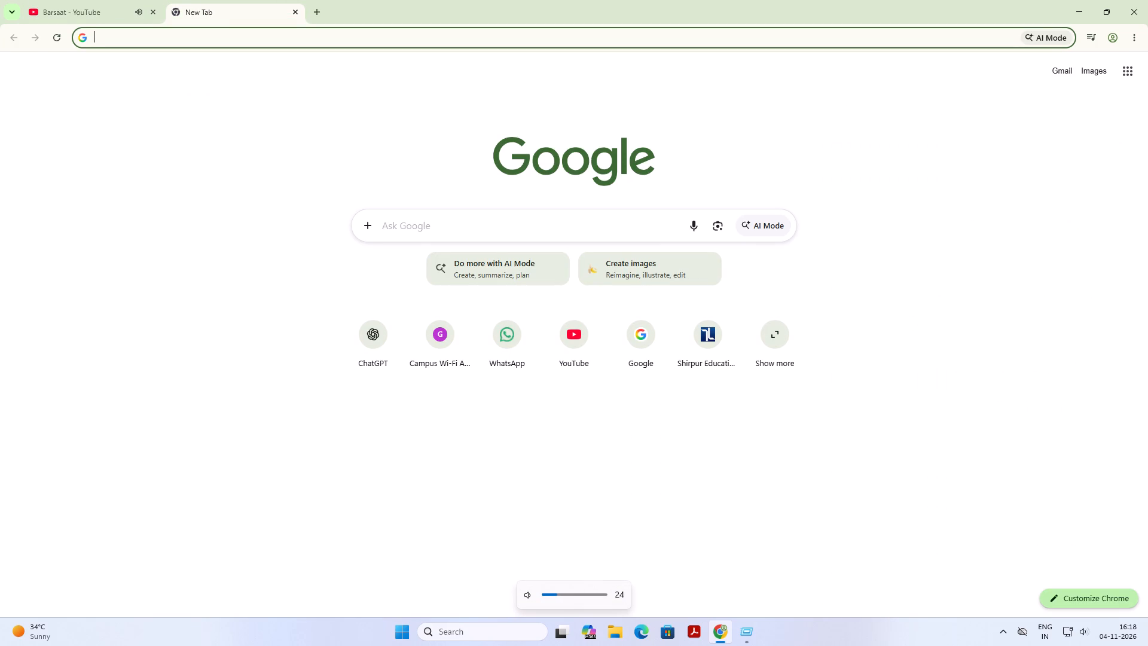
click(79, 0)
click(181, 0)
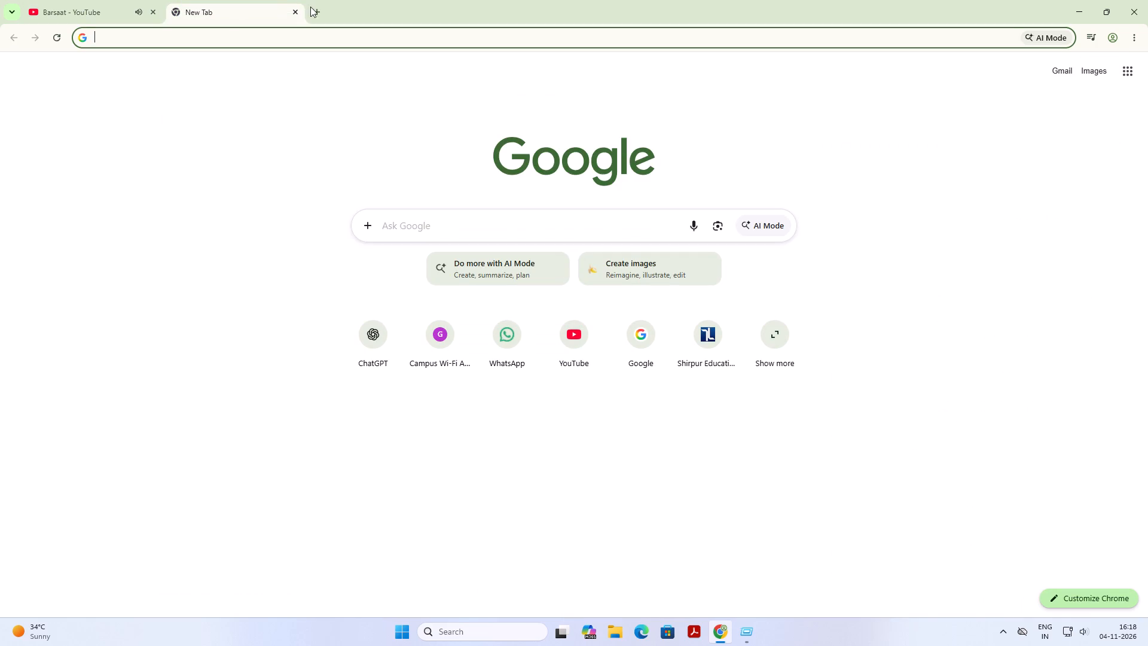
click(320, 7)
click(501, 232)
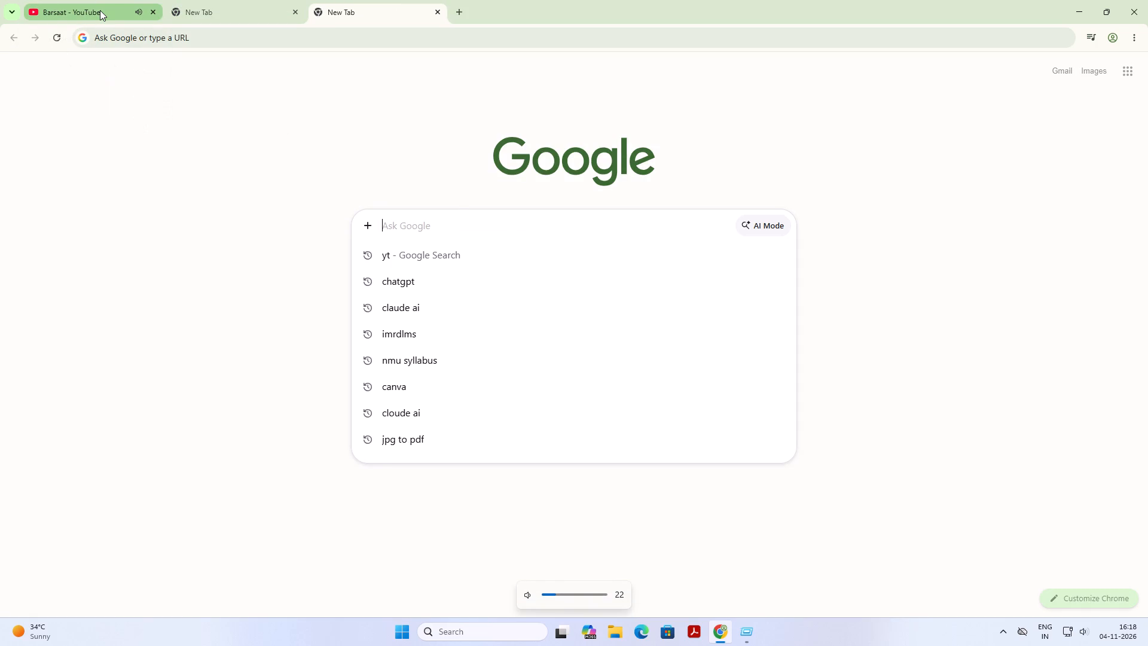
Open the network computer \\imrdstaff2 from the Run dialog and go into the HJB folder on its E share.
key(super+r)
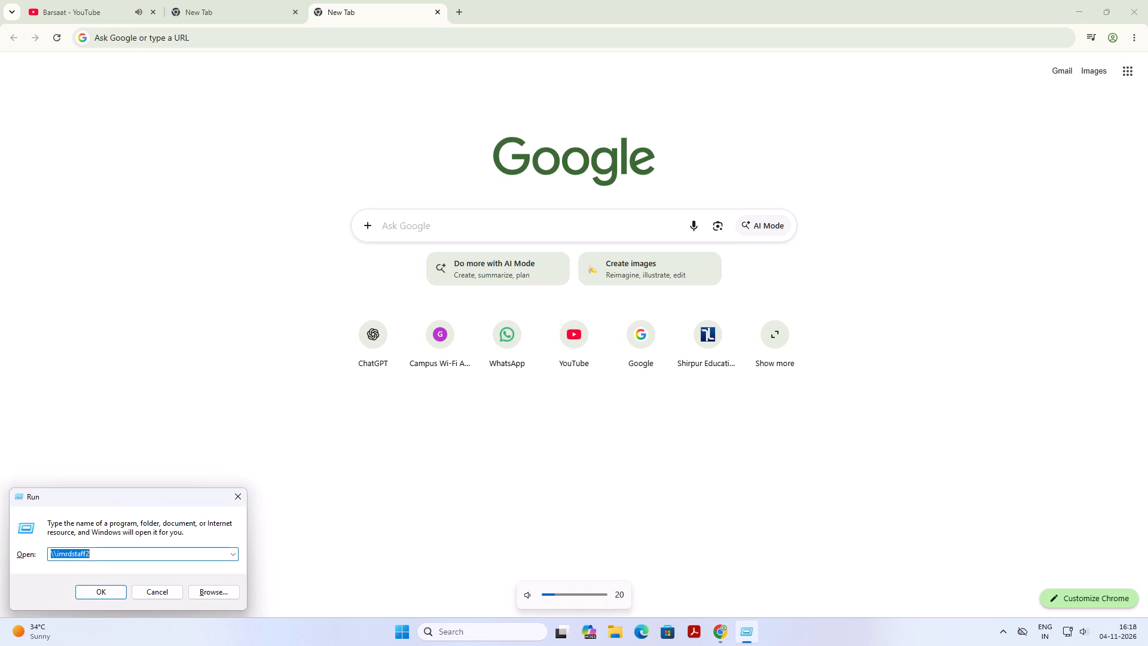
key(Return)
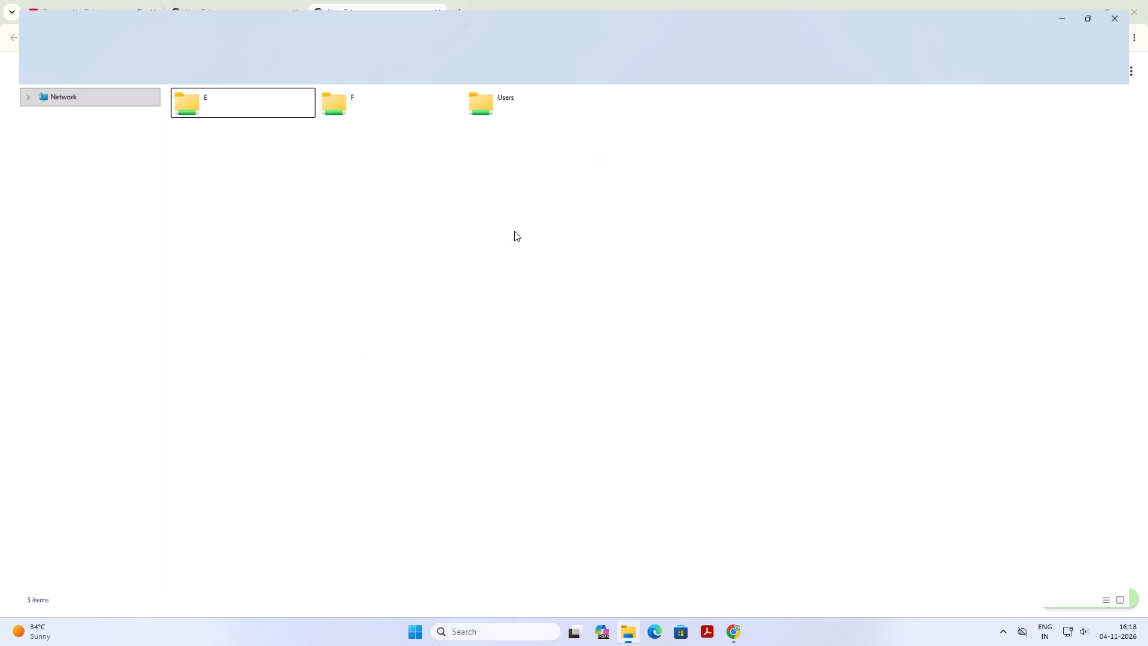
key(Right)
key(Left)
key(Return)
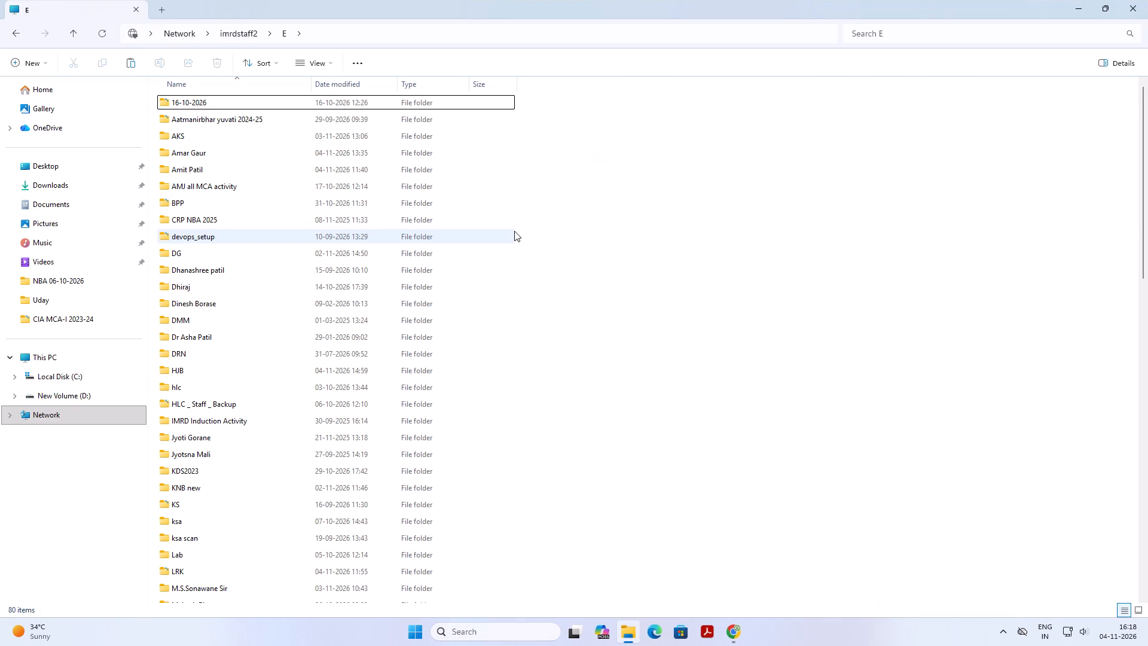
text(hj)
key(Return)
Open the A.Y 2026-27 folder inside the HJB folder.
key(Down)
key(Down)
key(Down)
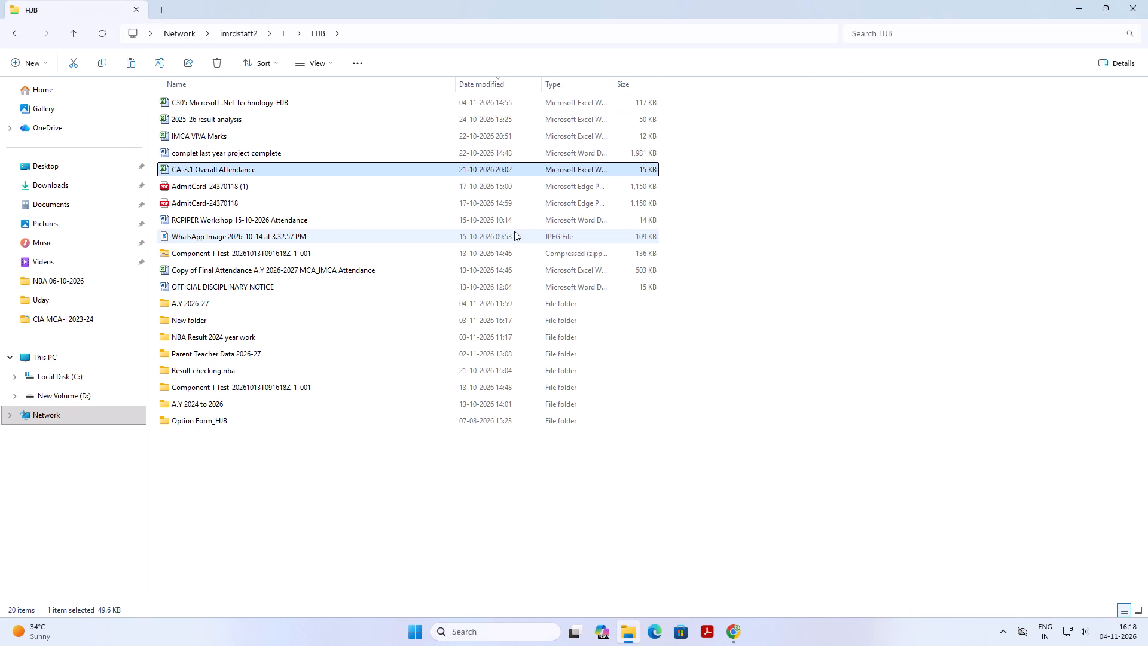
key(Down)
key(Down)
key(Down)
key(Down)
key(Down)
key(Down)
key(Down)
key(Down)
key(Down)
key(Return)
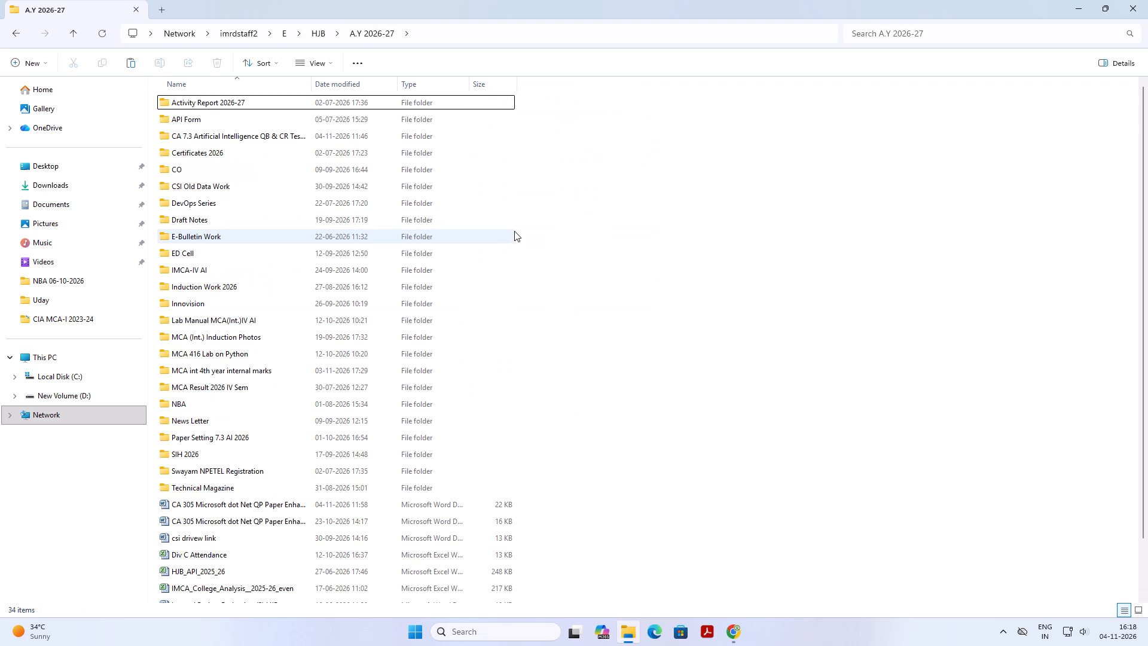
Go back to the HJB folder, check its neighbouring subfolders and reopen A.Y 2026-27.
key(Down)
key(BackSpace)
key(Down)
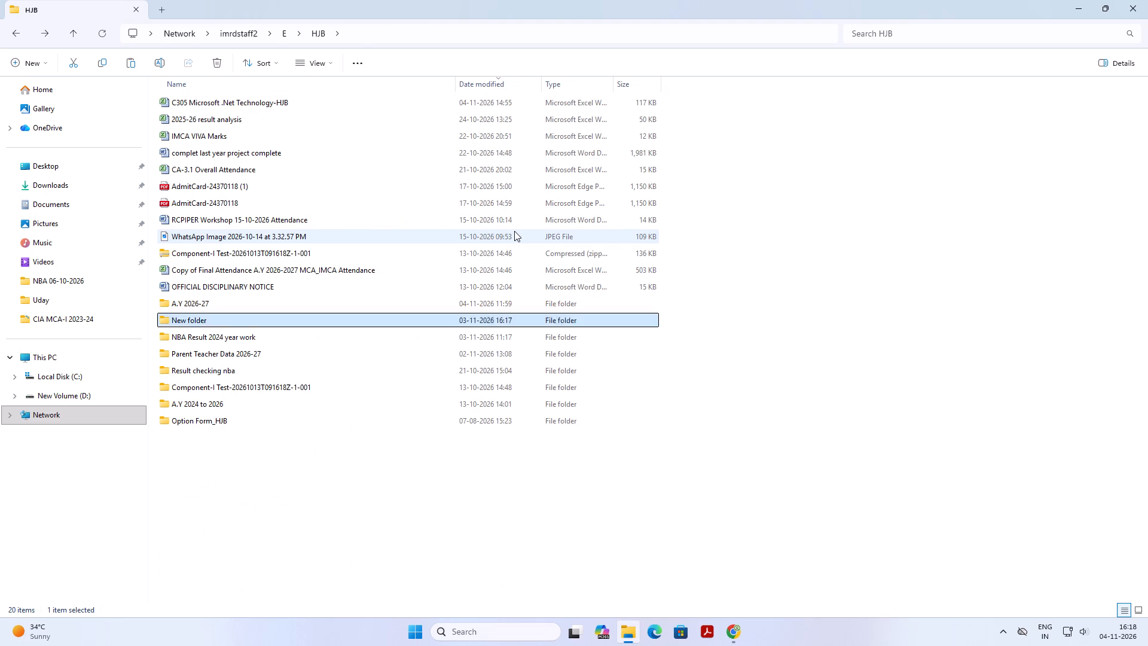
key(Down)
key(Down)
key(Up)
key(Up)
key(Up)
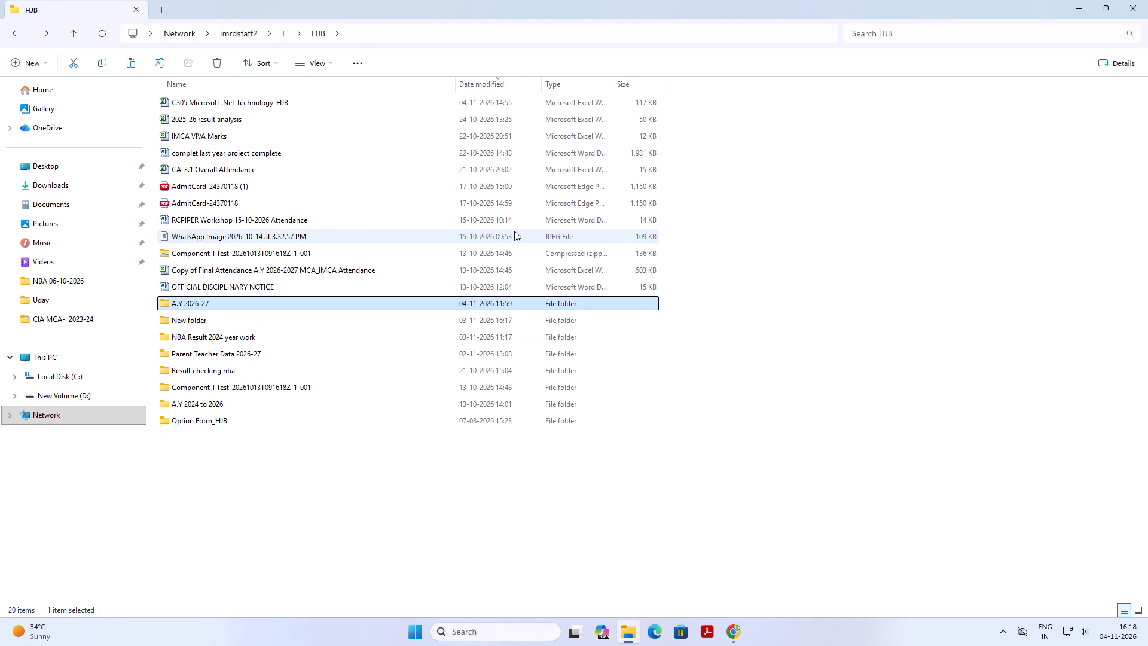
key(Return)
Check the contents of the "CA 7.3 Artificial Intelligence QB & CR Test QP" folder and return to A.Y 2026-27.
key(Down)
key(Down)
key(Down)
key(Down)
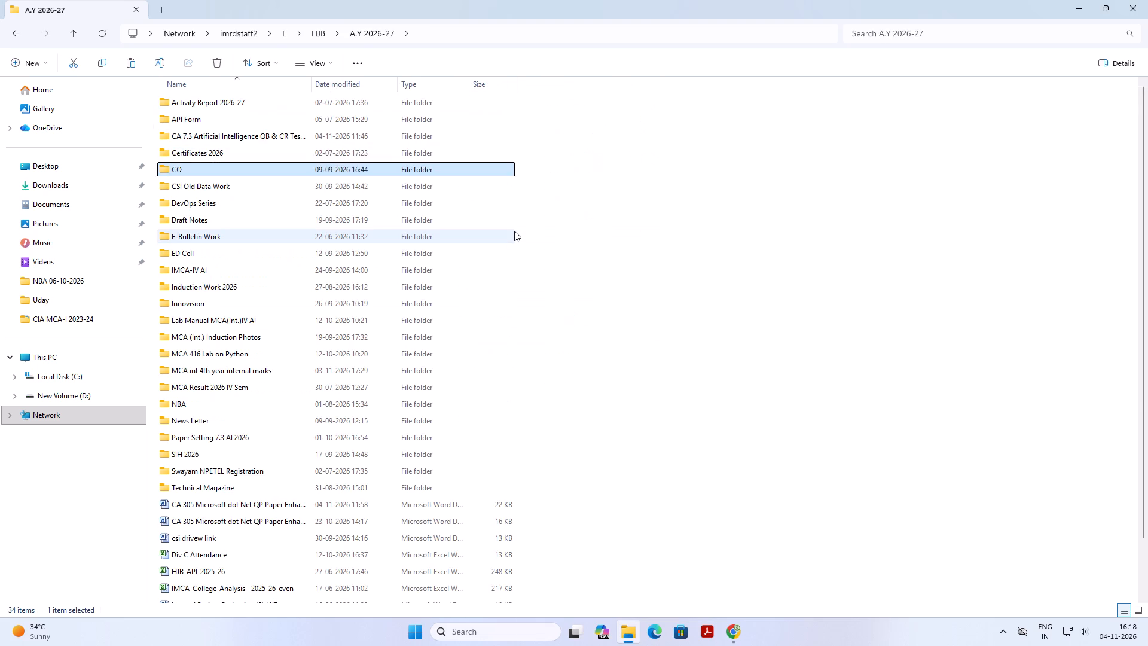
key(Up)
key(Up)
key(Return)
key(Down)
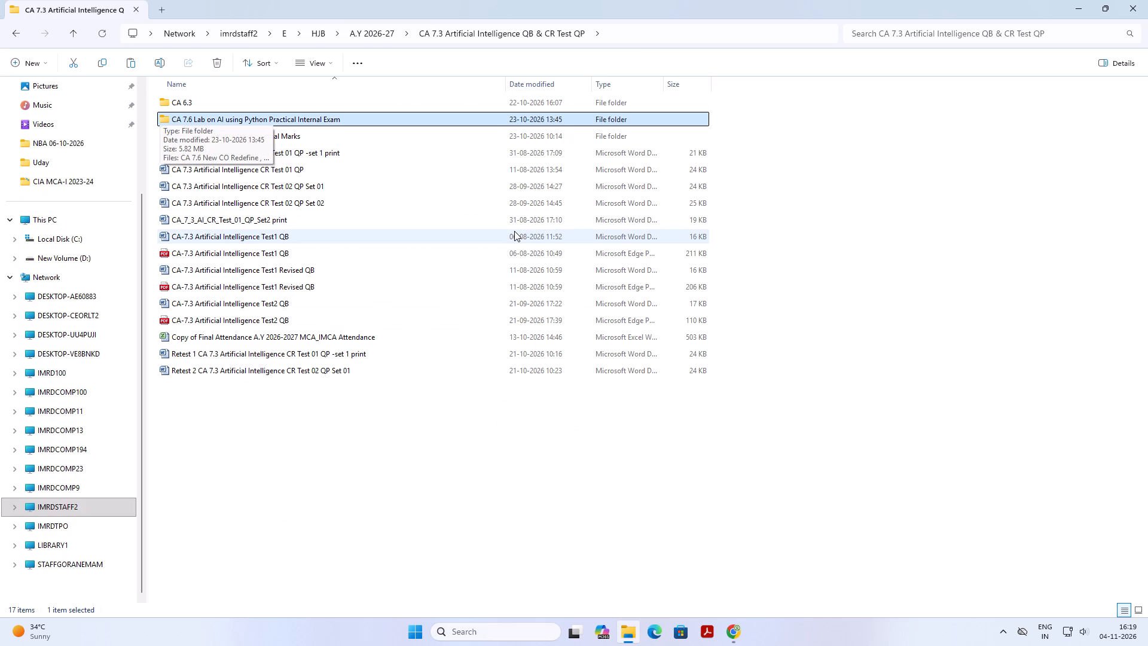
key(BackSpace)
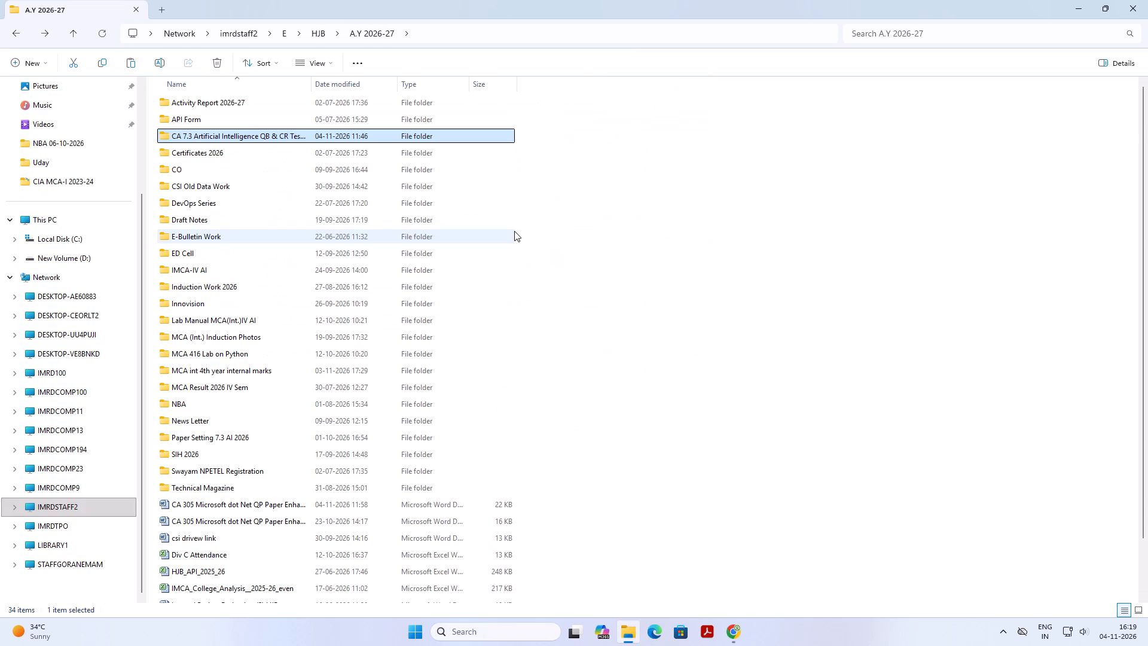
Search the A.Y 2026-27 folder for "inter" and open the "MCA int 4th year internal marks" folder.
text(imca)
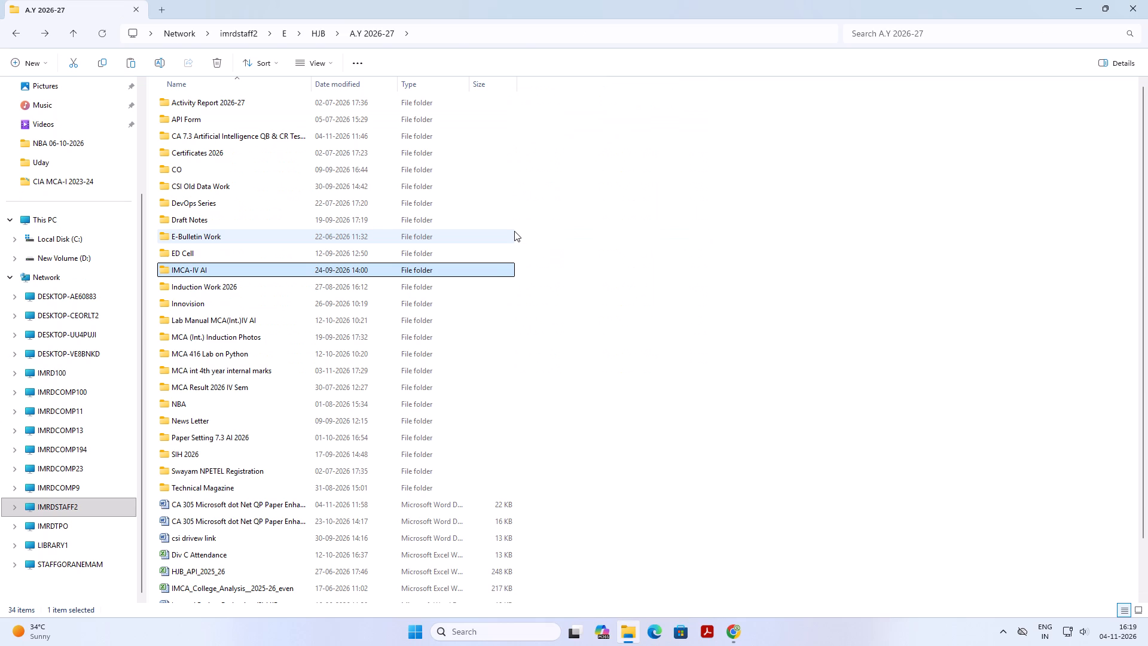
text(mca)
text(omteer)
key(ctrl+f)
text(mter)
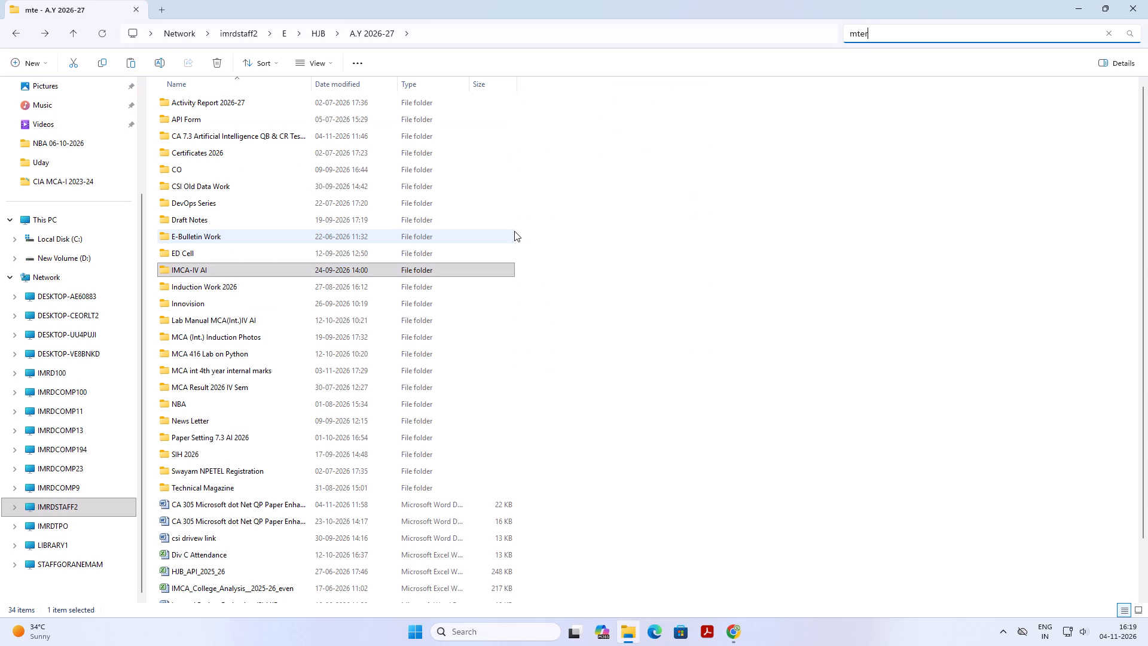
key(BackSpace)
key(BackSpace)
key(BackSpace)
key(BackSpace)
key(BackSpace)
key(BackSpace)
key(BackSpace)
key(BackSpace)
key(BackSpace)
key(BackSpace)
text(it)
key(BackSpace)
text(nter)
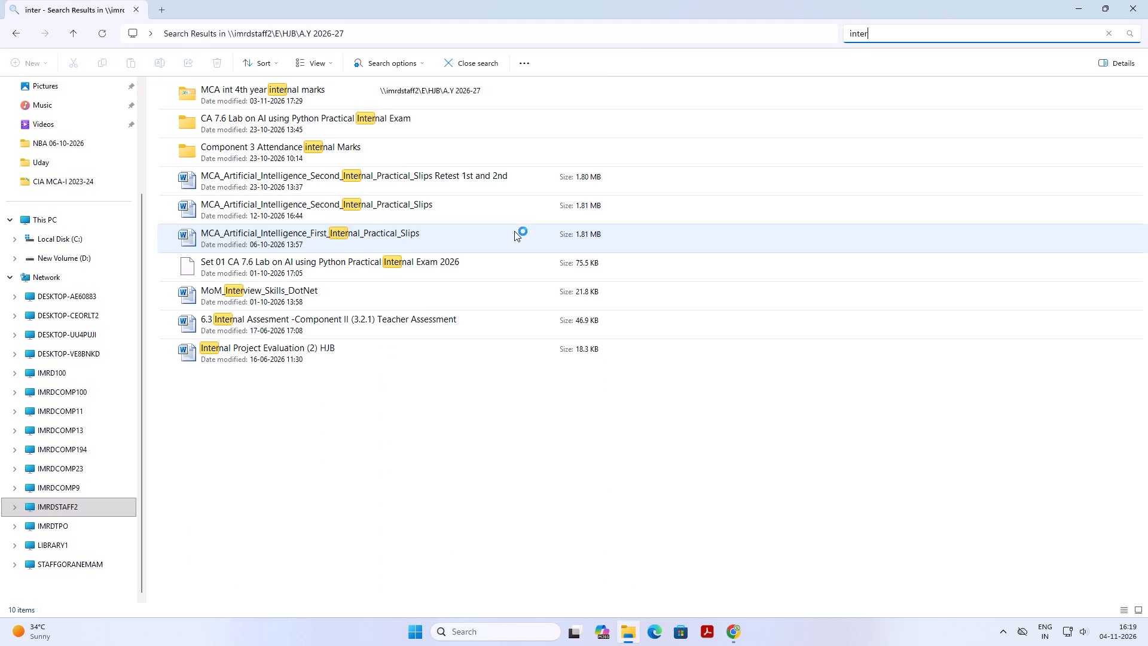
double_click(262, 81)
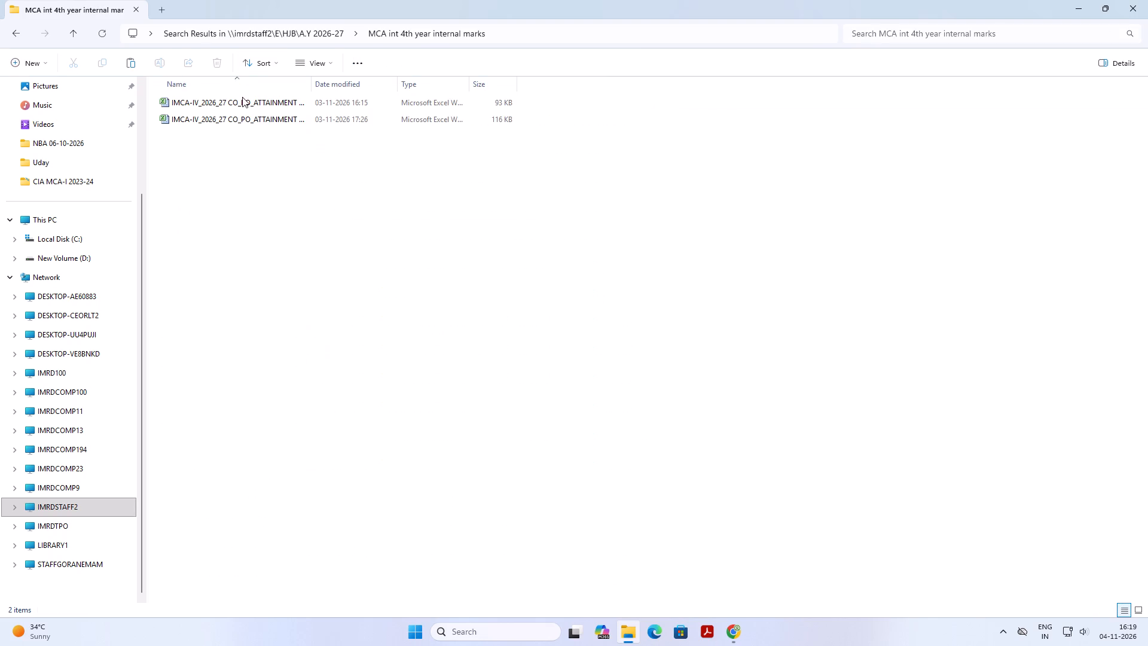
Widen the file name column and open the IMCA-IV_2026_27 CO_PO_ATTAINMENT Theory Final CA-7.3 workbook, dismissing the activation wizard.
drag(312, 83, 728, 118)
double_click(429, 120)
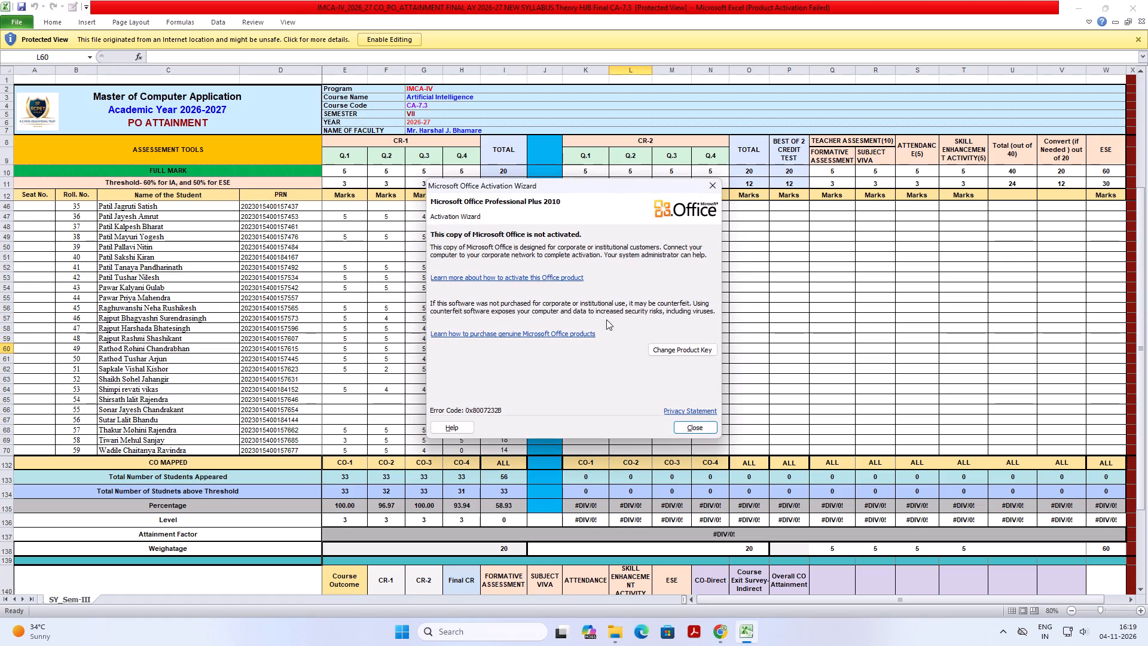
click(694, 431)
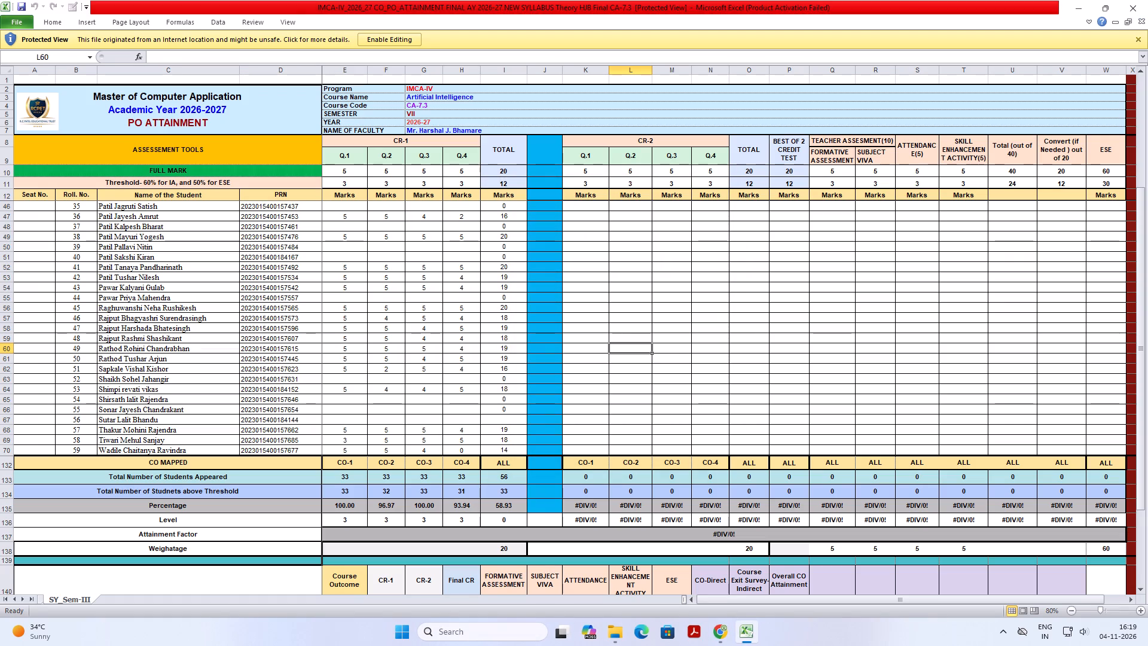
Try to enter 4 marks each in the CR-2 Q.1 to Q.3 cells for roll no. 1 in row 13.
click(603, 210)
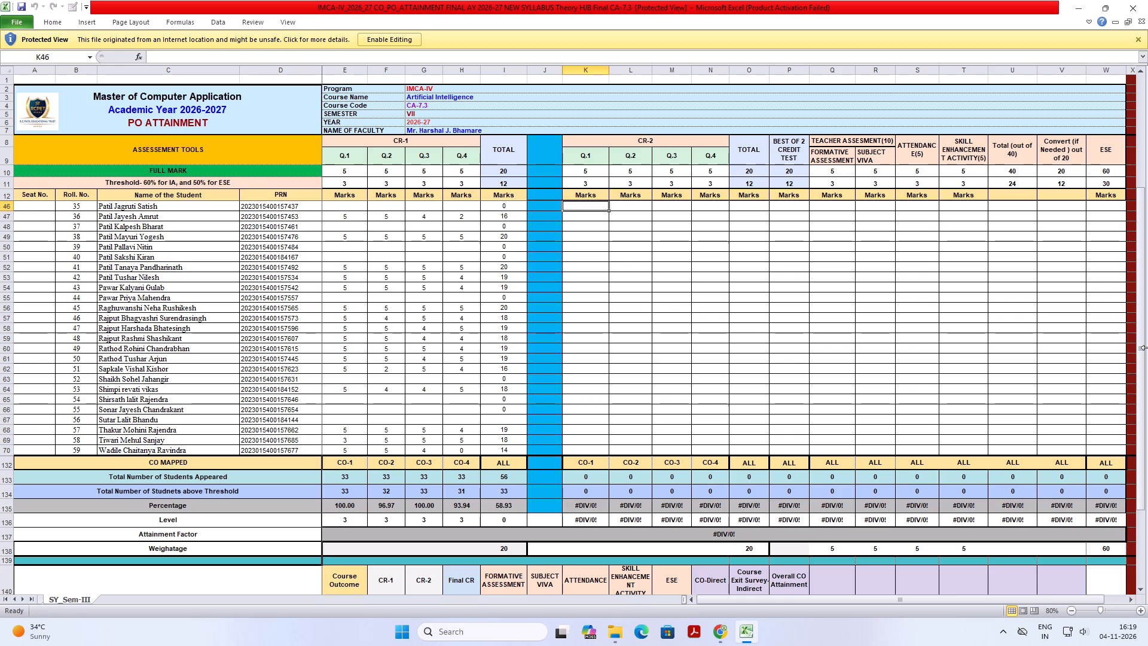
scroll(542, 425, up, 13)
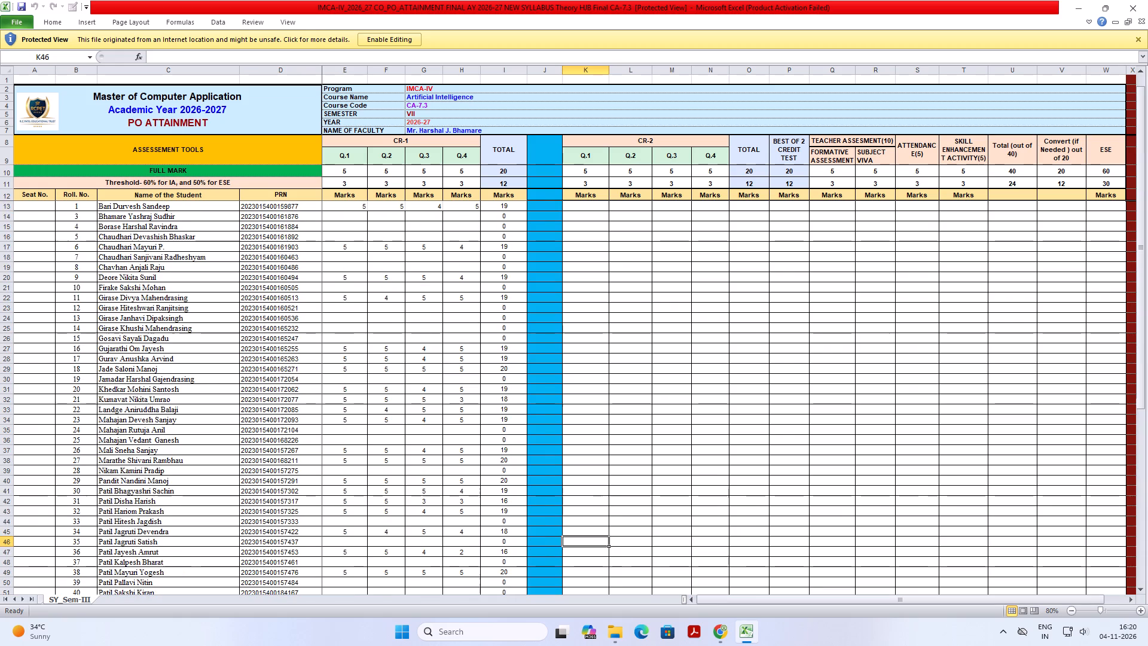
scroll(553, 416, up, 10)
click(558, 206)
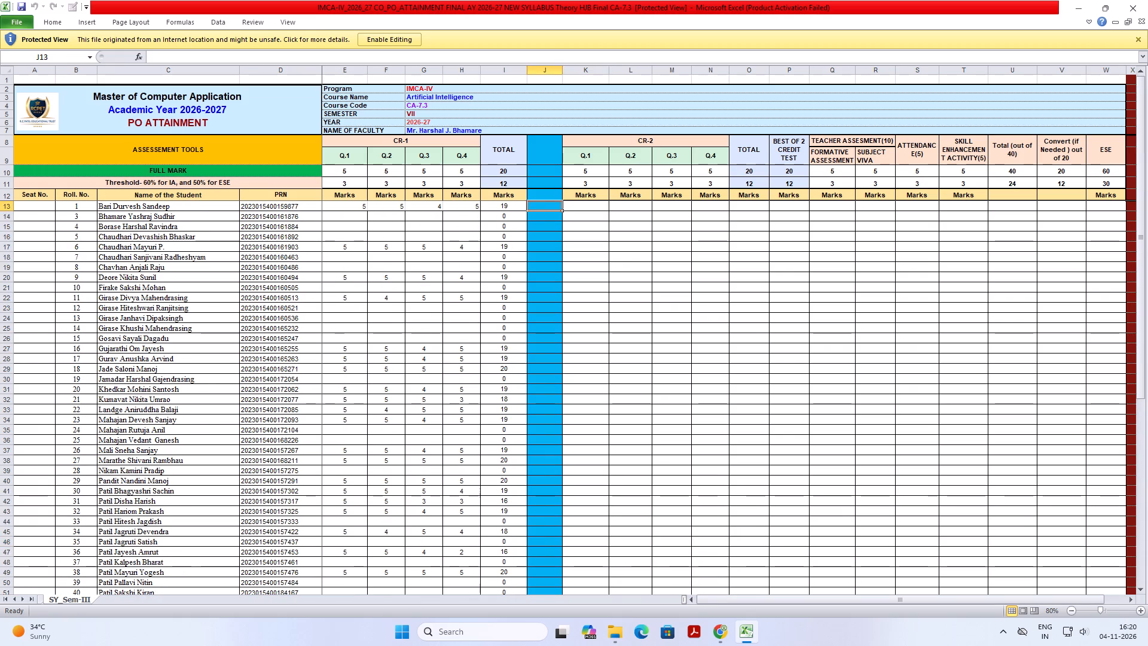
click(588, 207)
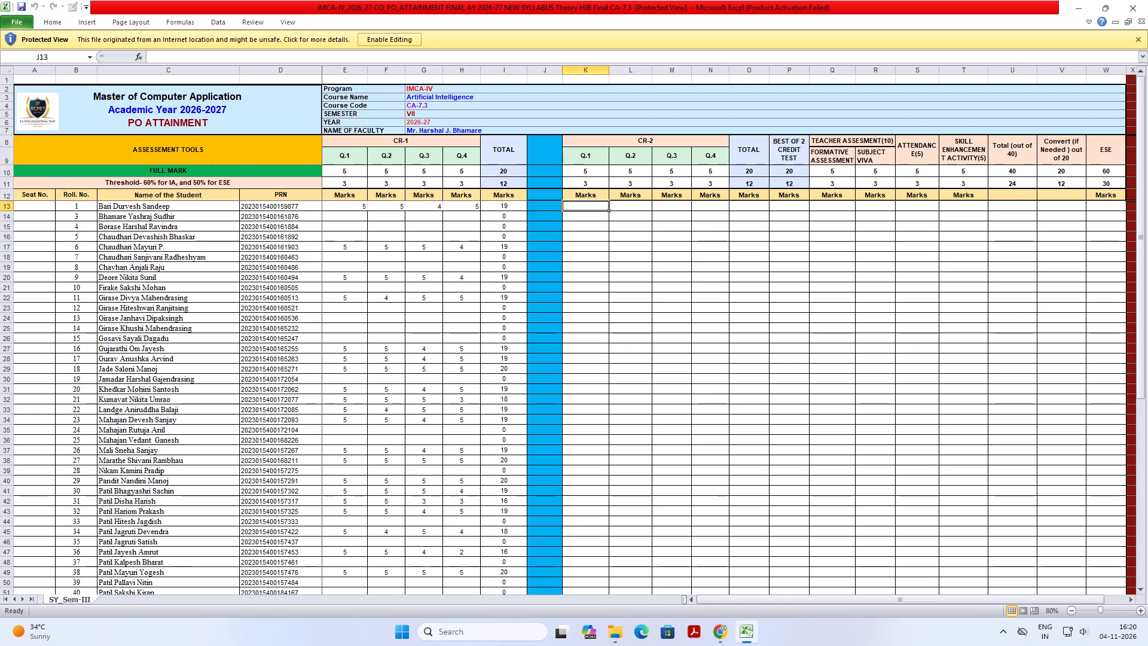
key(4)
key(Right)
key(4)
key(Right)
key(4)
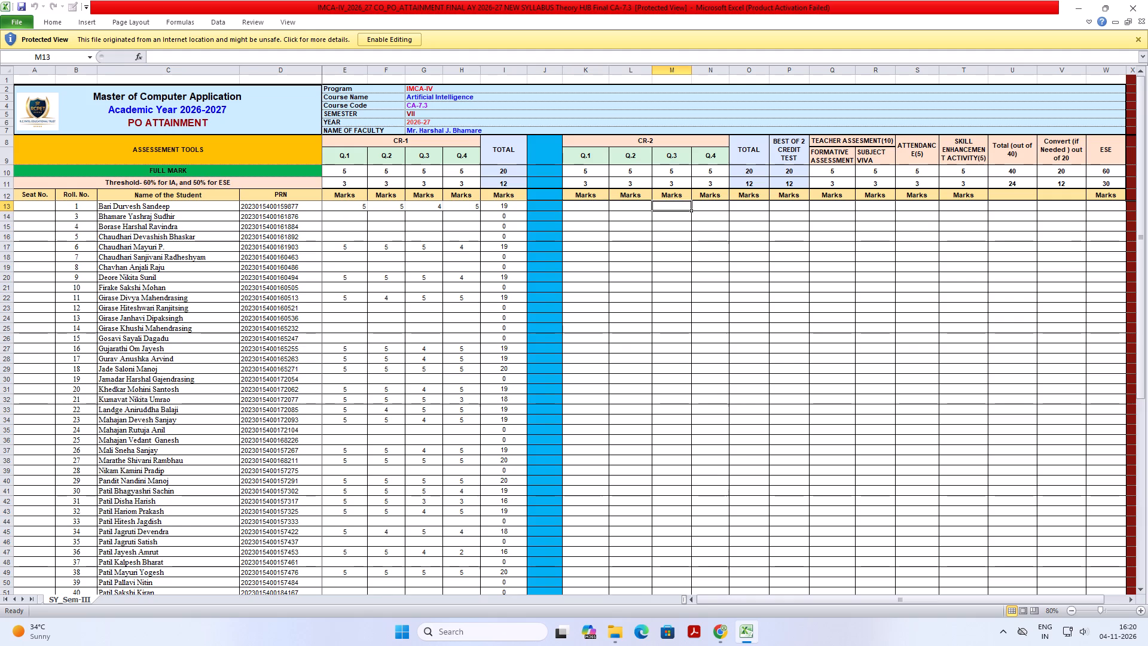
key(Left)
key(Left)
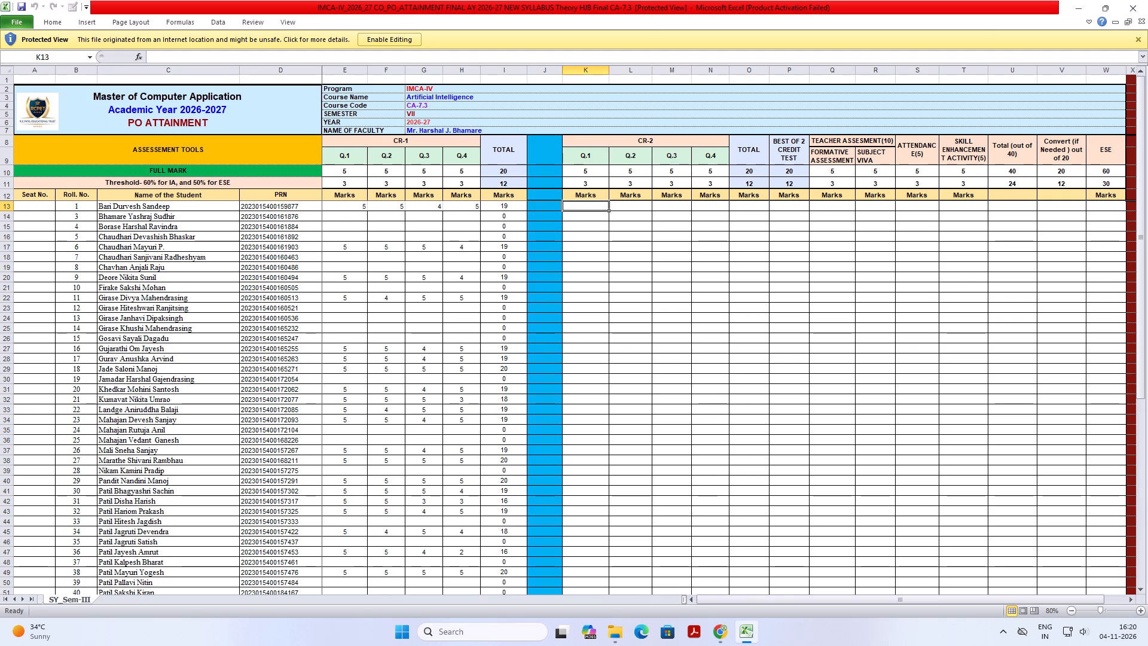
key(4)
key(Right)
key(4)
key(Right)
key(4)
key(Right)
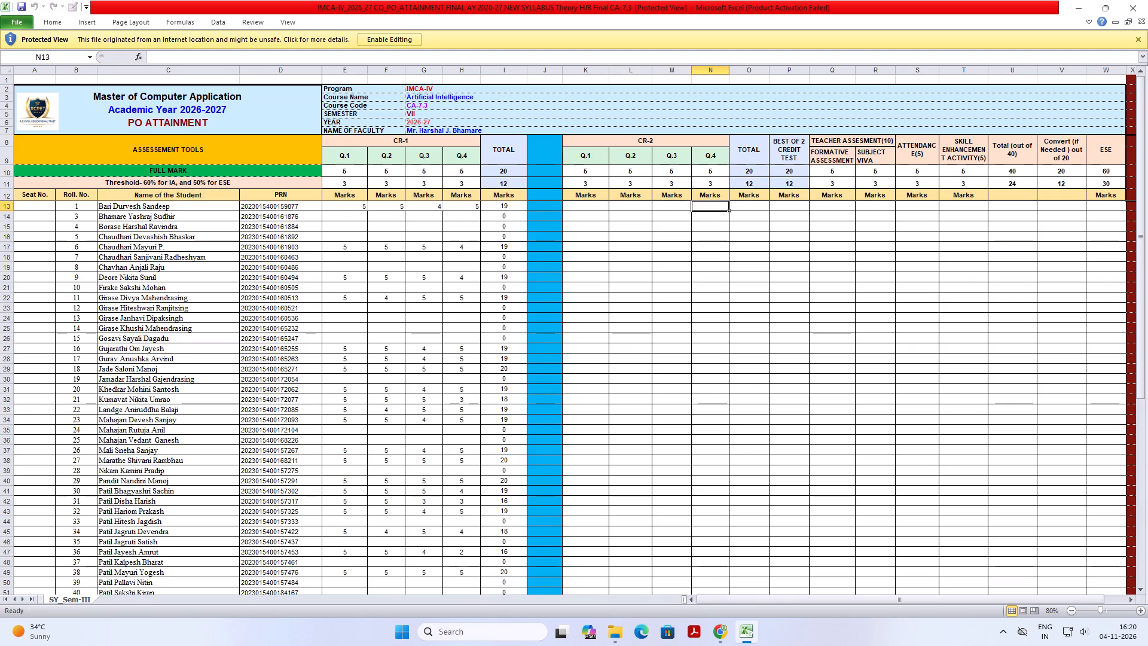
Enable editing for the protected PO attainment workbook.
click(405, 36)
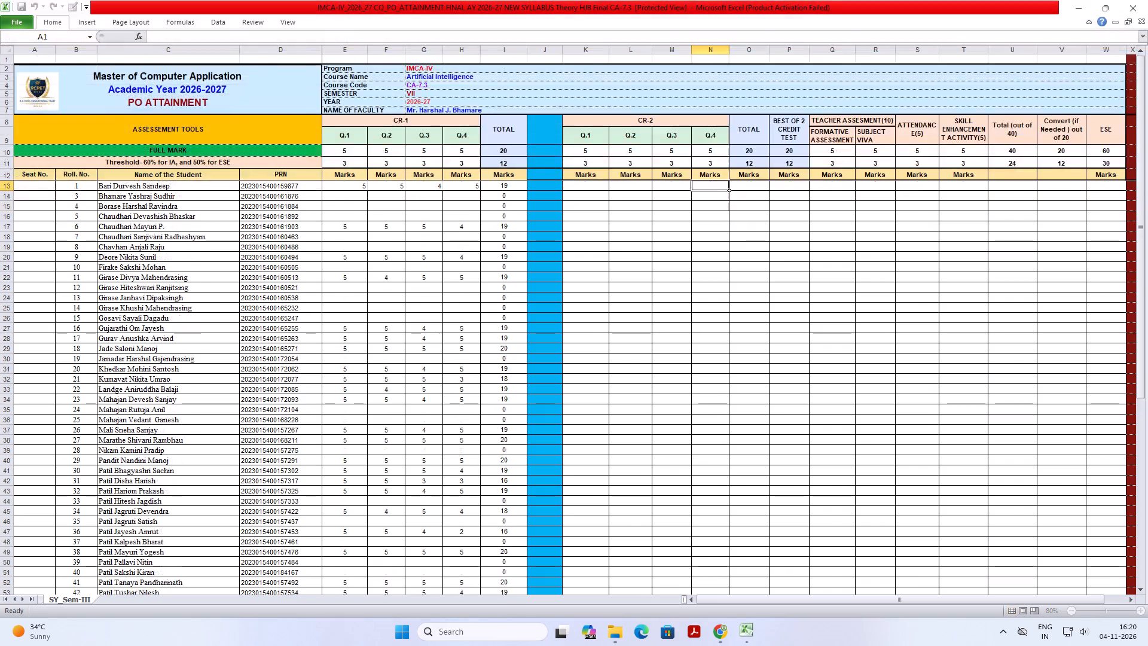
click(573, 242)
click(579, 238)
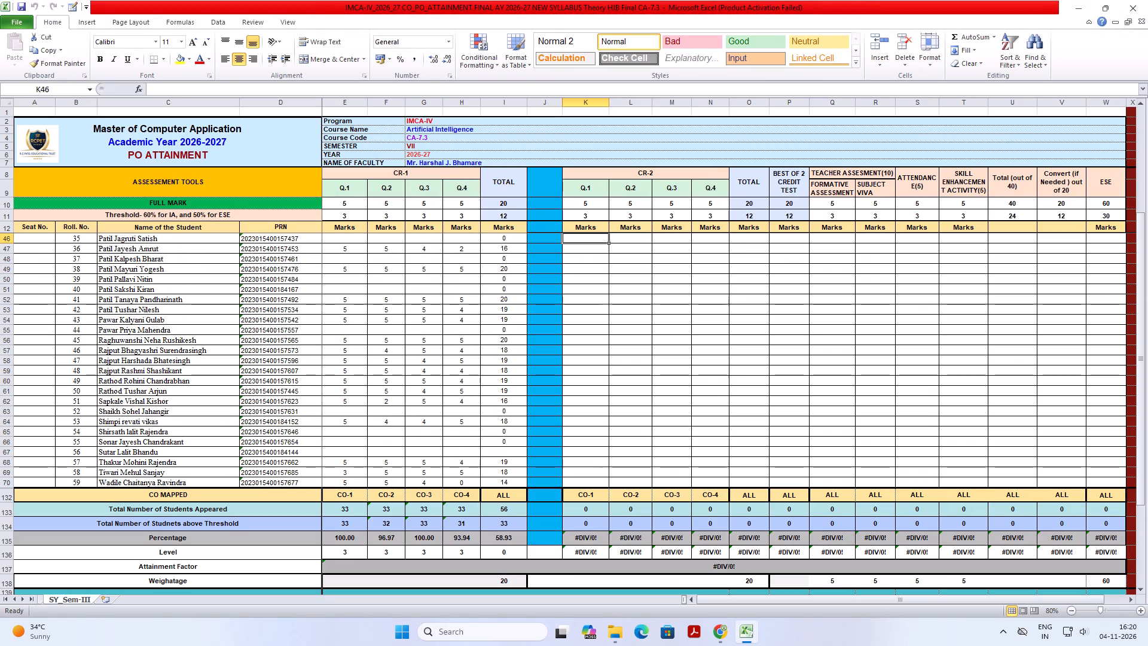
Enter 4 marks in each of the CR-2 question cells Q.1 to Q.4 for roll no. 1 in row 13.
scroll(634, 353, up, 18)
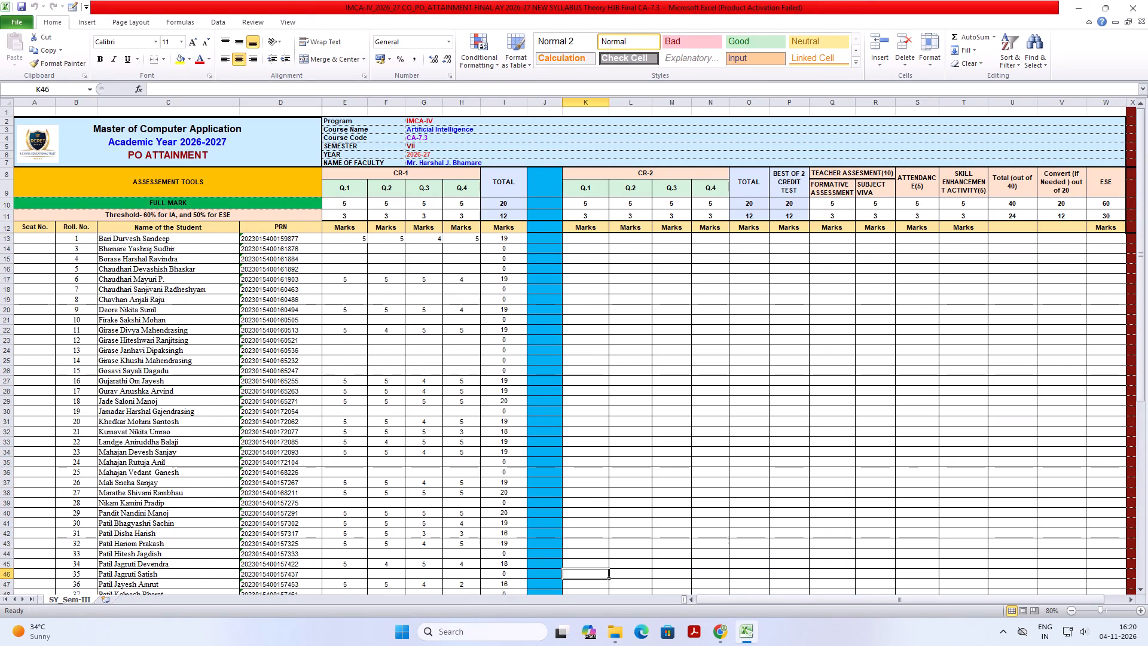
click(593, 239)
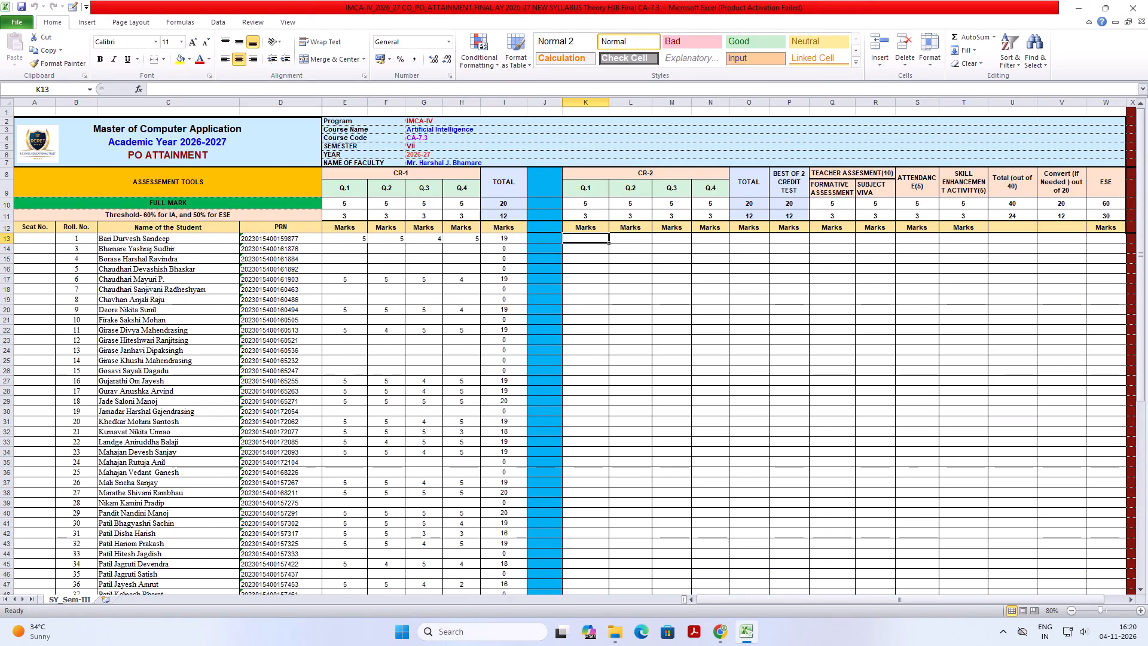
text(44)
key(Right)
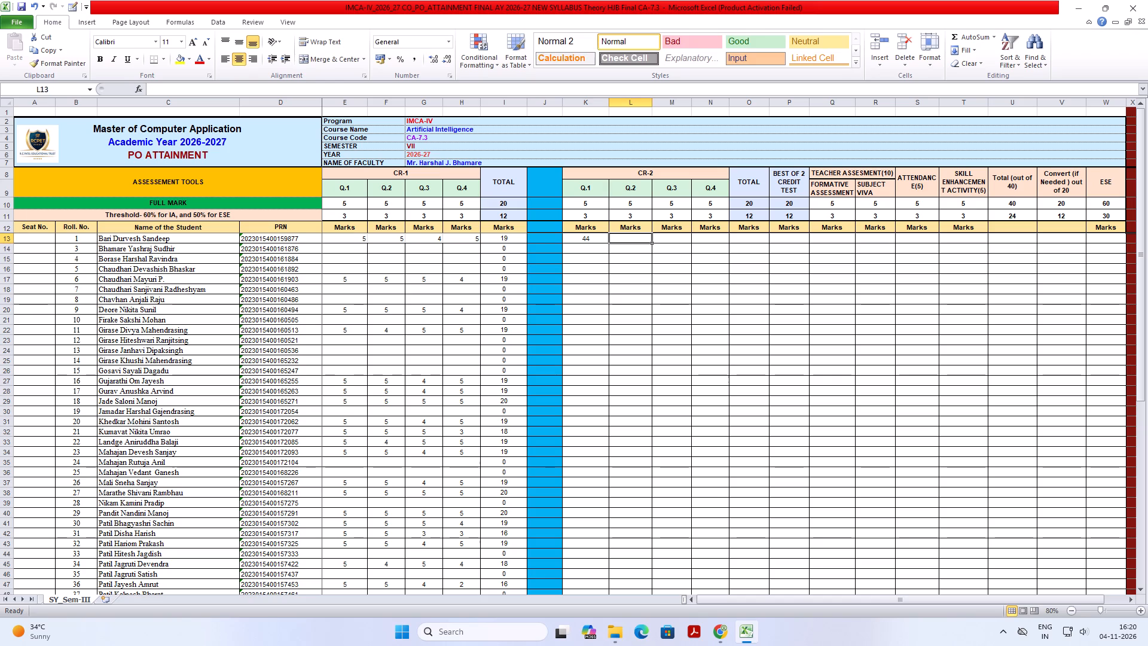
key(Left)
key(BackSpace)
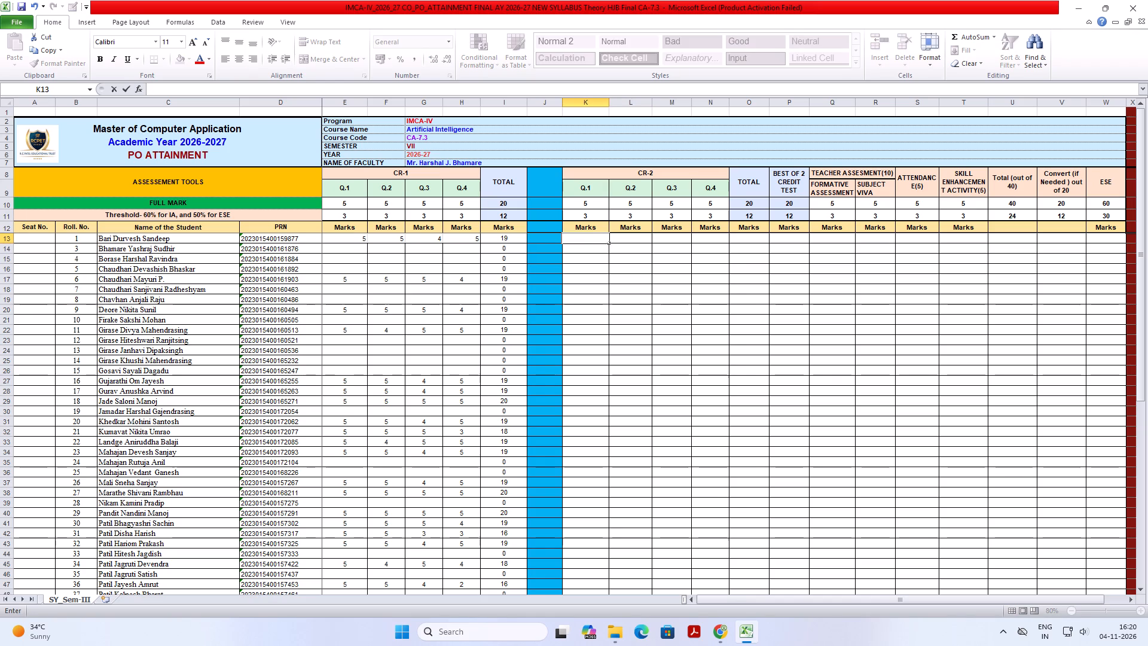
key(4)
key(Right)
key(4)
key(Right)
key(4)
key(Right)
key(4)
key(Right)
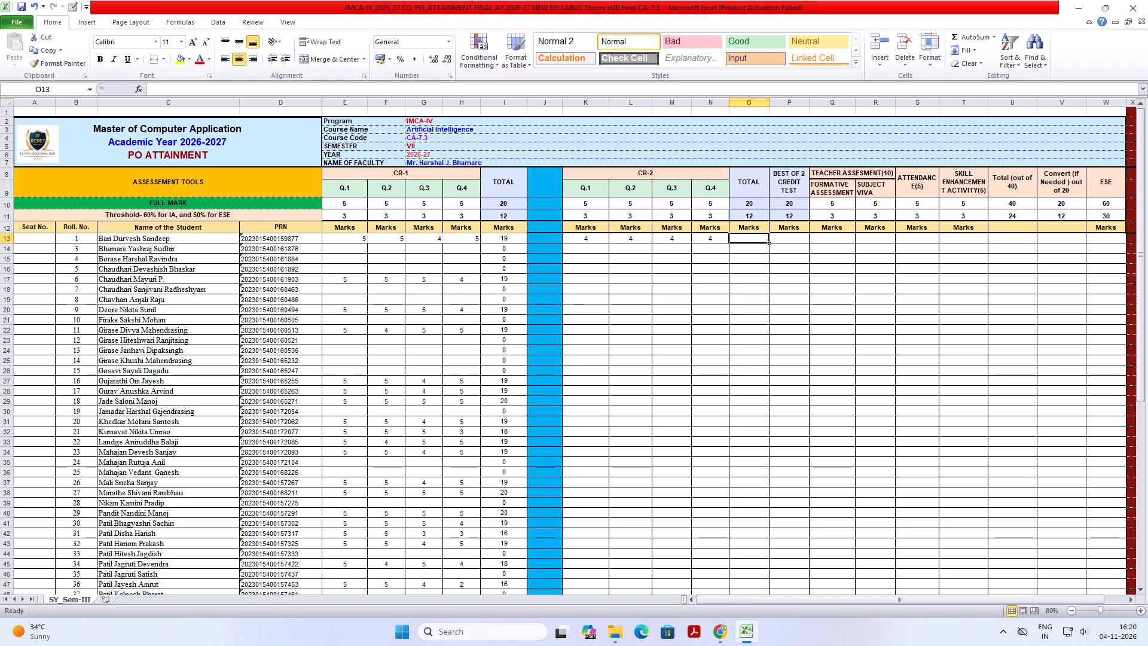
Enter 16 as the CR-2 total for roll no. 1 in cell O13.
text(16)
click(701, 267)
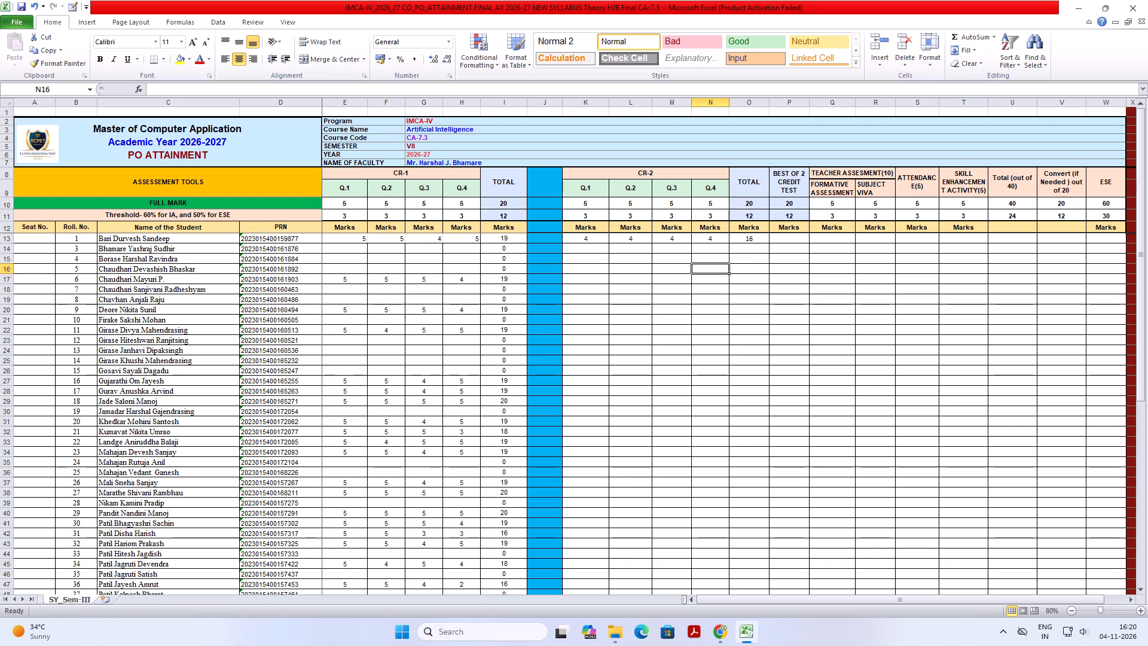
Replace the fixed CR-2 total for roll no. 1 in O13 with a formula adding K13, L13 and M13.
click(750, 239)
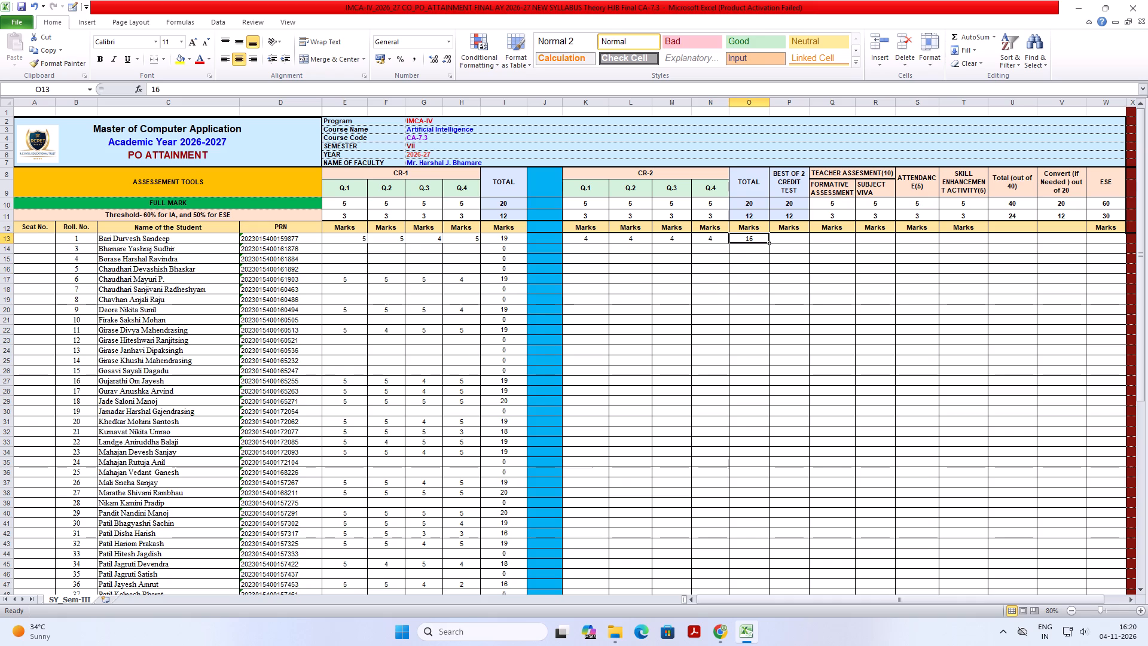
double_click(758, 239)
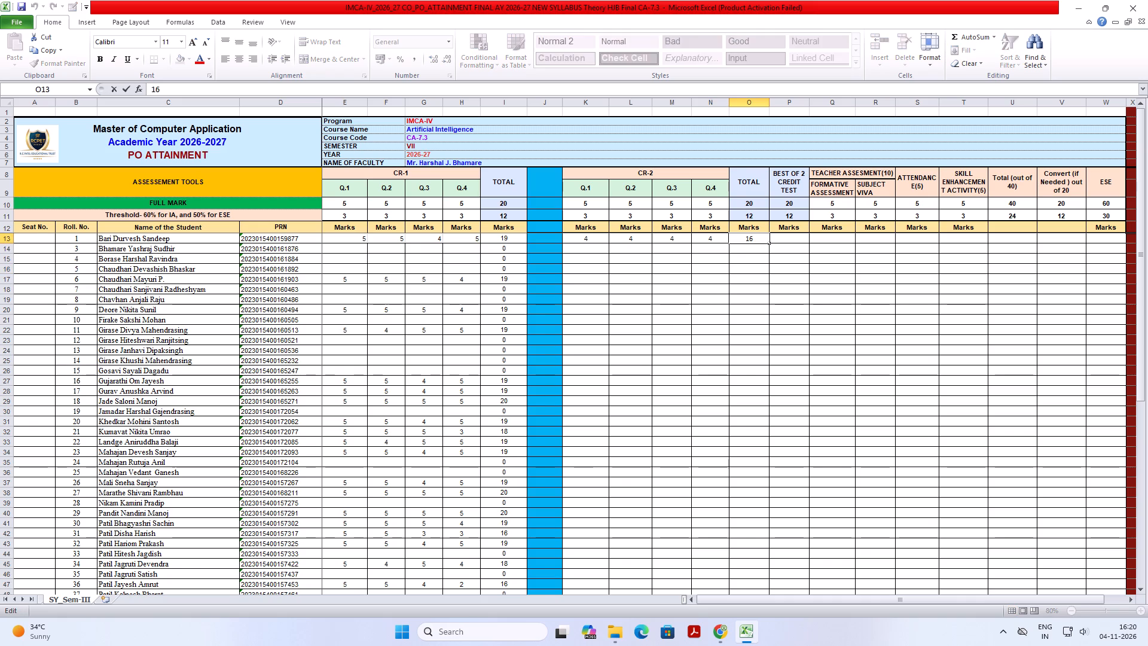
double_click(176, 90)
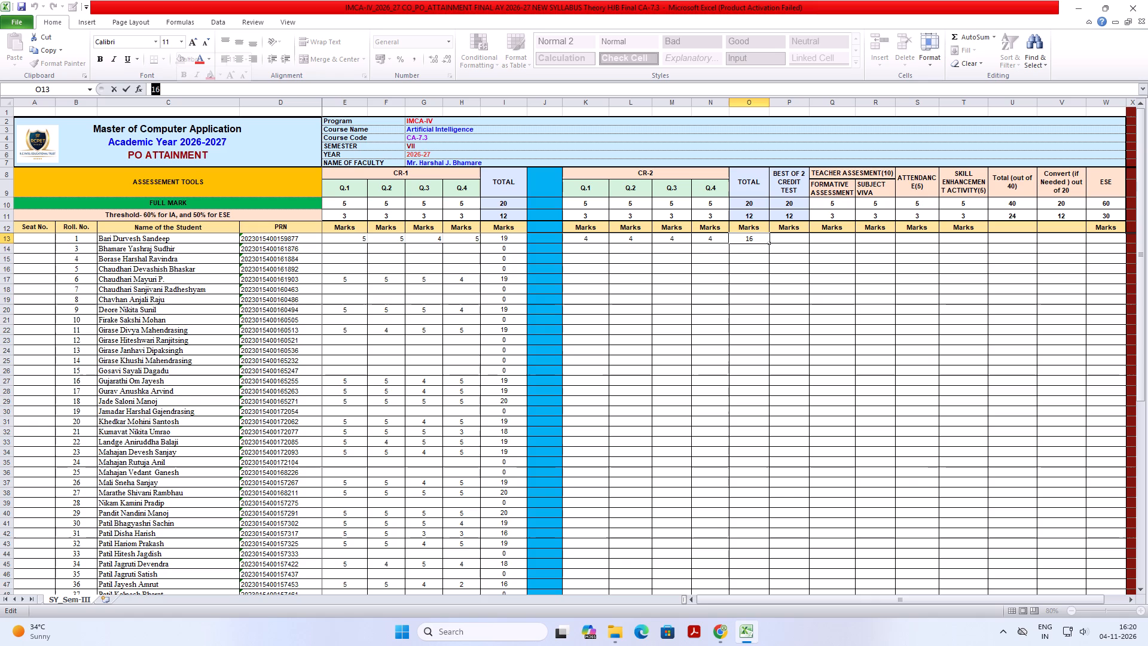
key(BackSpace)
key(equal)
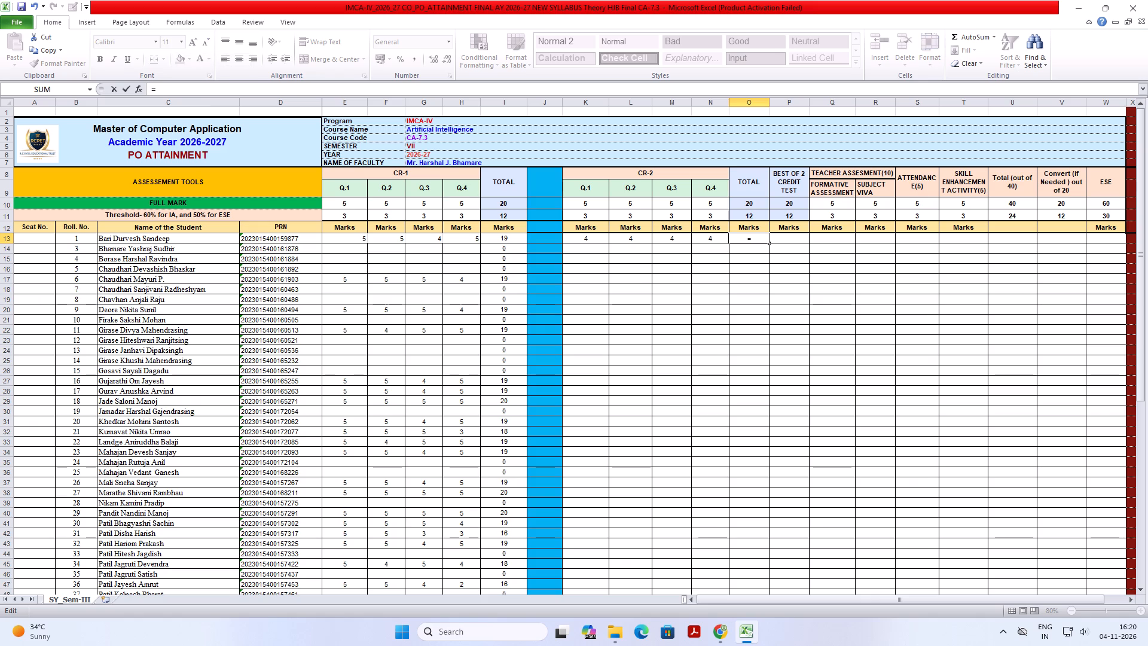
click(587, 237)
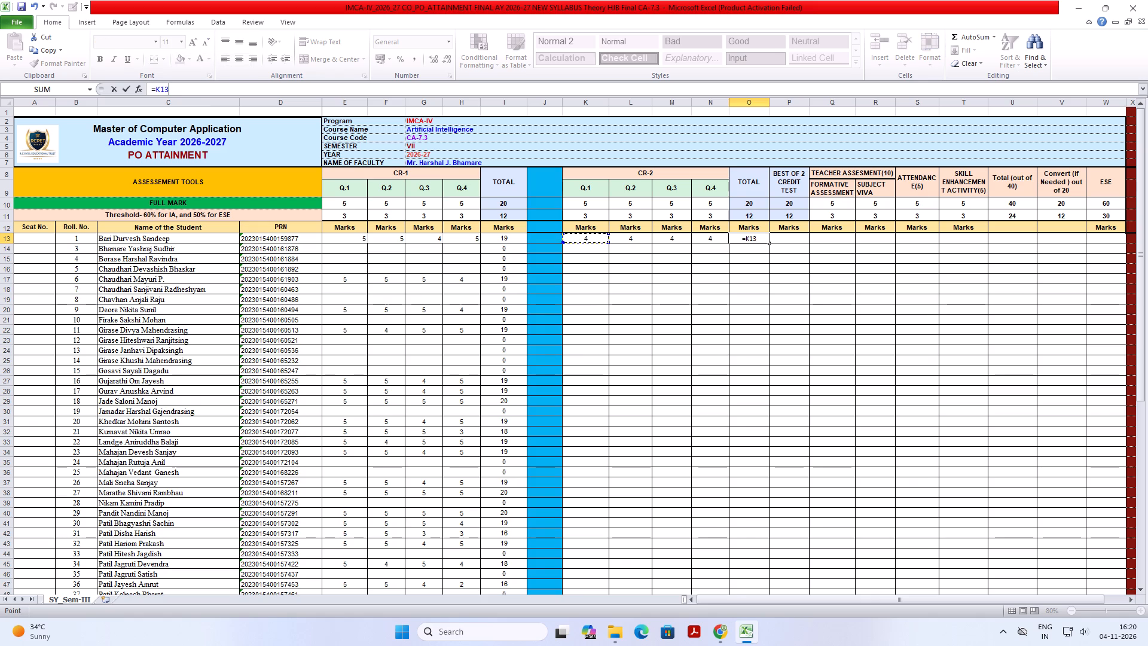
key(shift+plus)
click(631, 234)
key(shift+plus)
click(676, 242)
key(shift+plus)
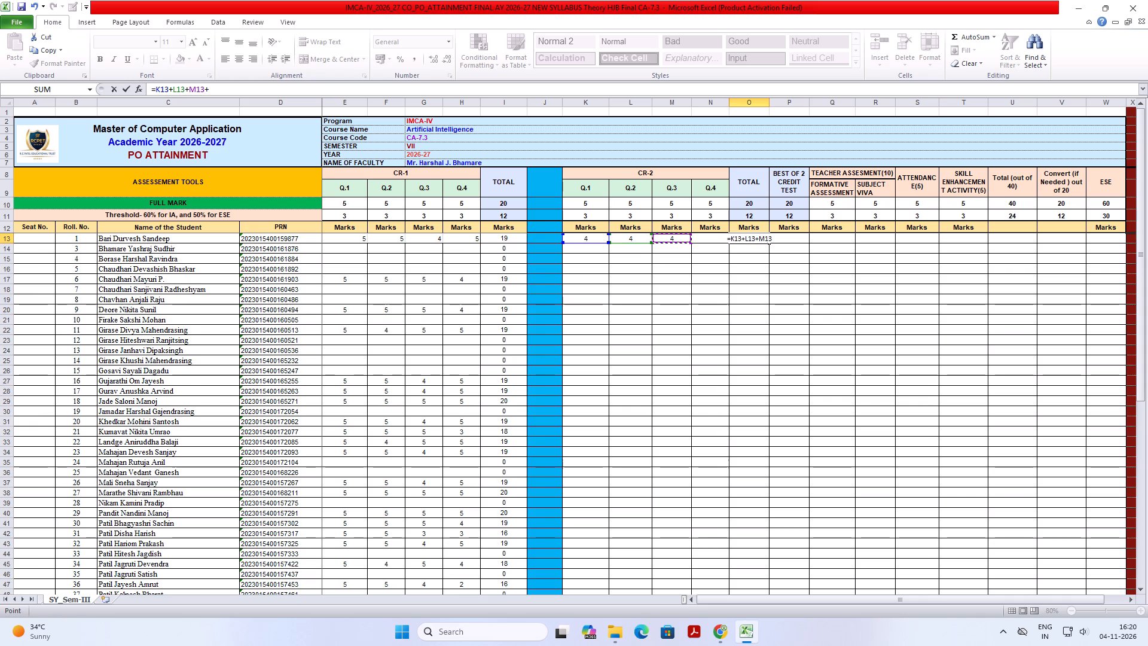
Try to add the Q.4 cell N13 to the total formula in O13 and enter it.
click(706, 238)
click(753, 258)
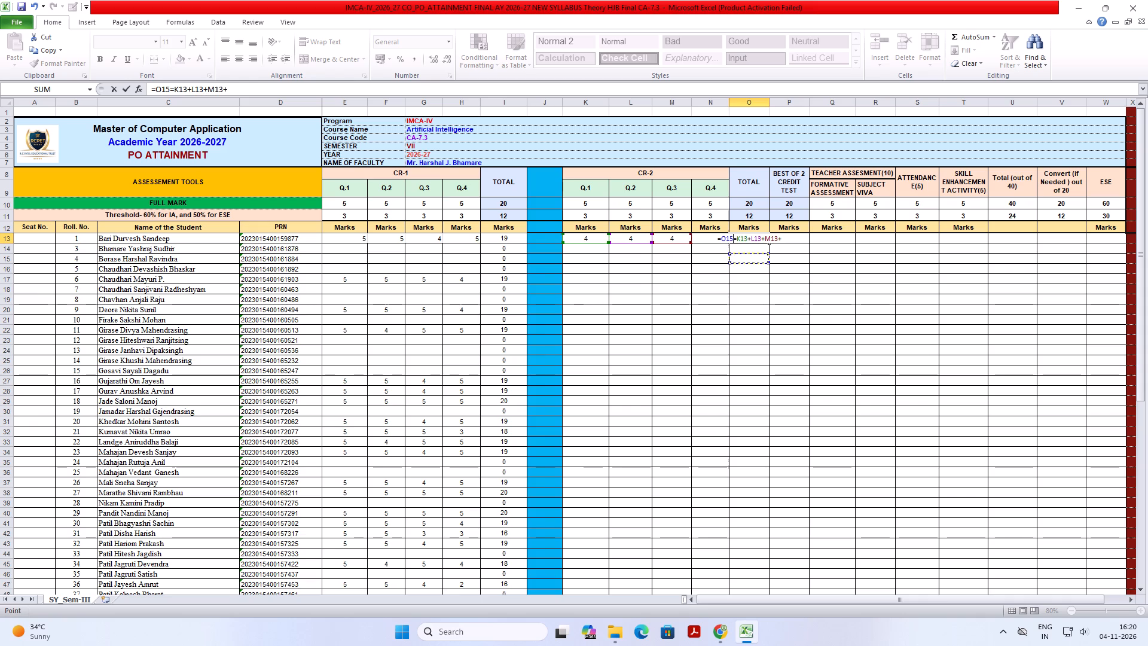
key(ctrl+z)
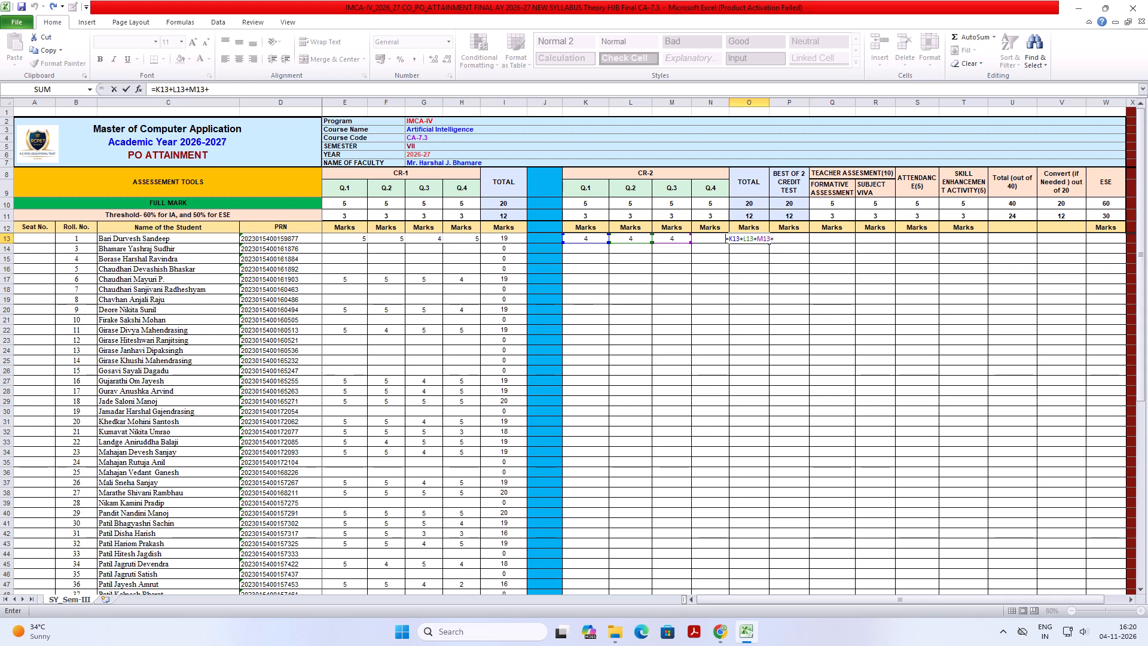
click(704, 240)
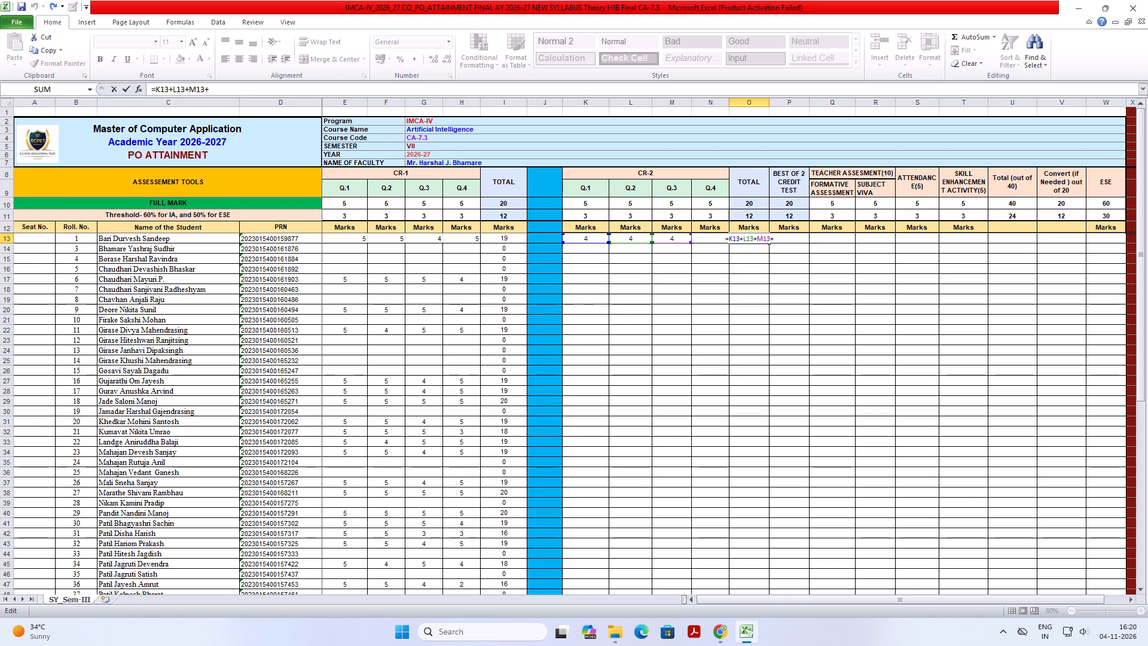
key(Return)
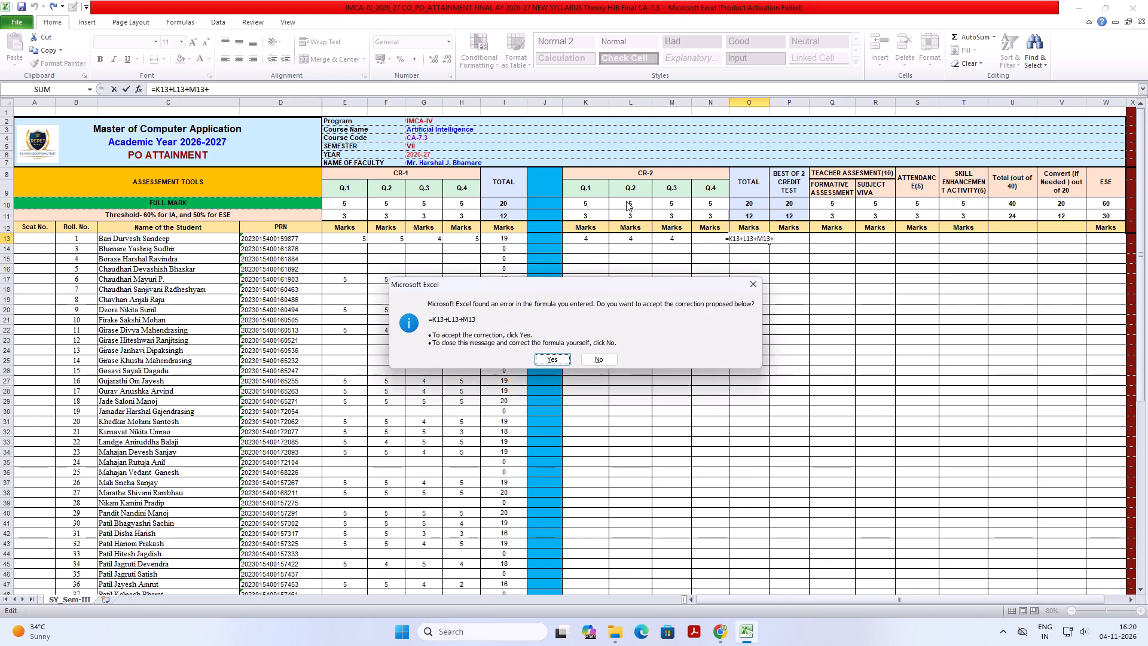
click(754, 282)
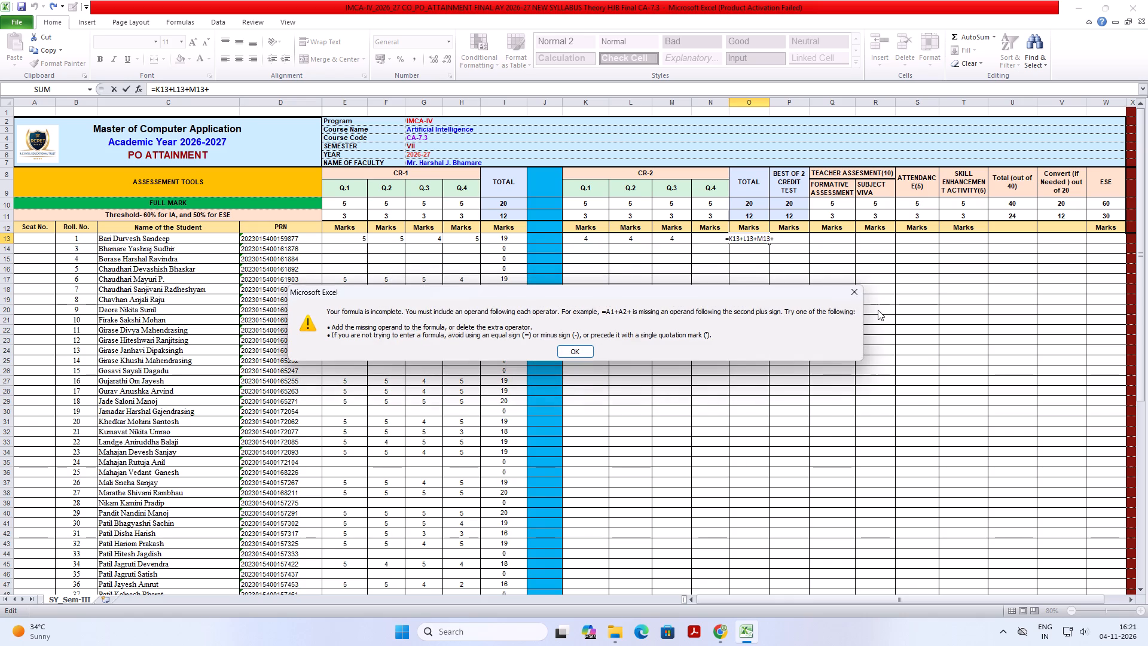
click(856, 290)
Remove the trailing plus sign and enter the O13 formula as =K13+L13+M13.
click(239, 88)
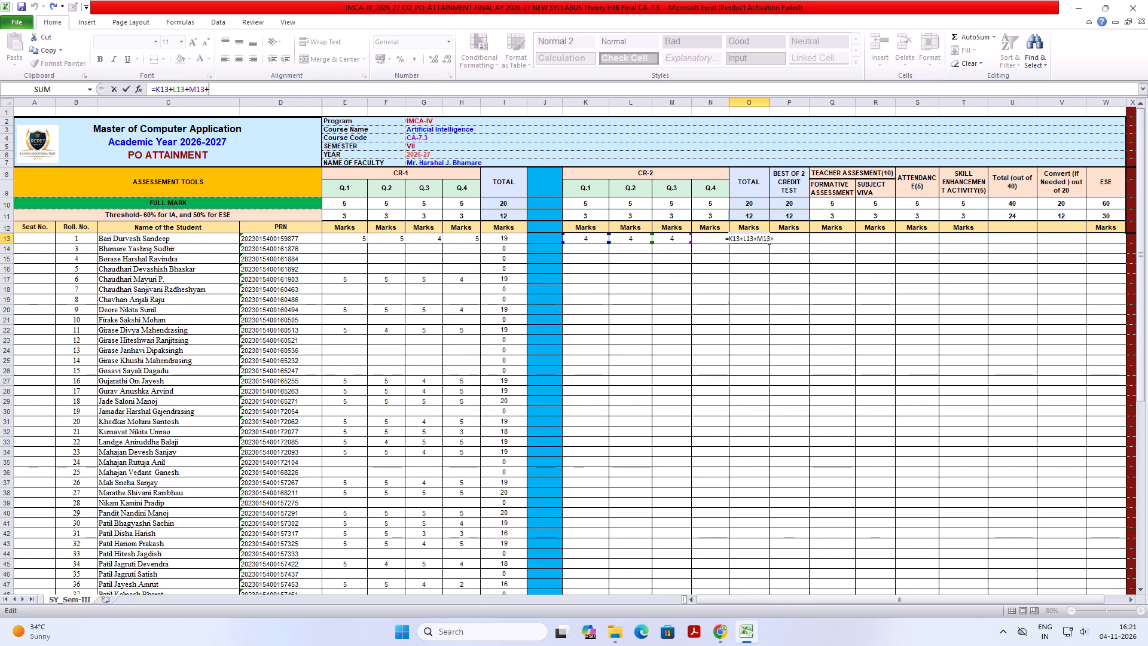
key(BackSpace)
key(Return)
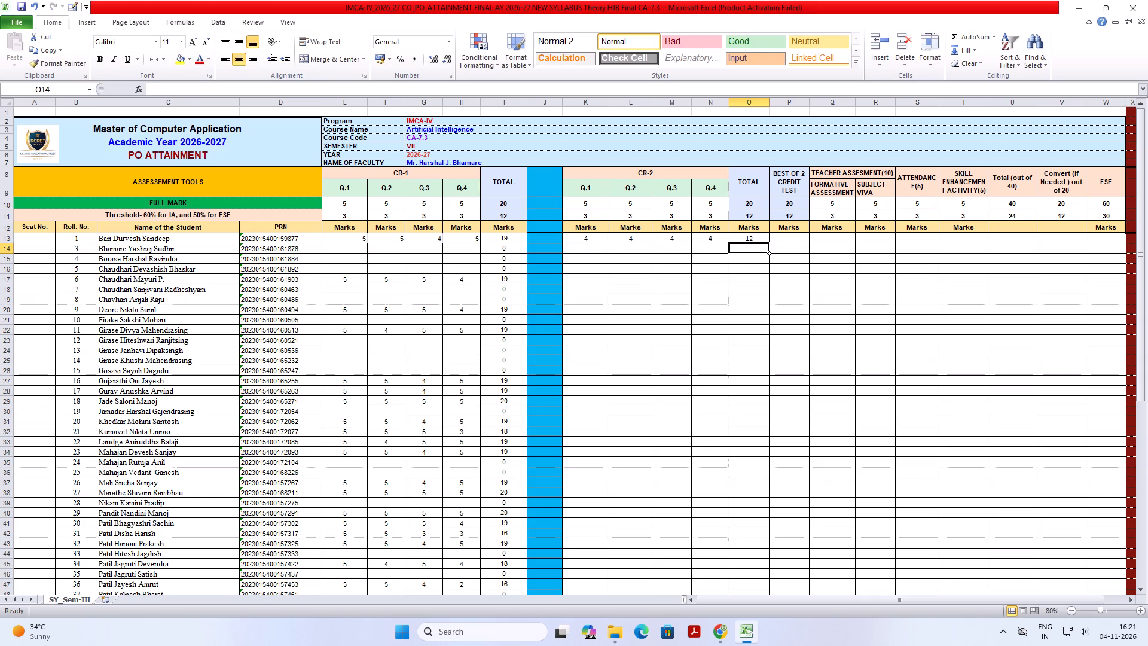
Extend the O13 total formula with the Q.4 cell so that it reads =K13+L13+M13+N13.
click(755, 272)
click(750, 239)
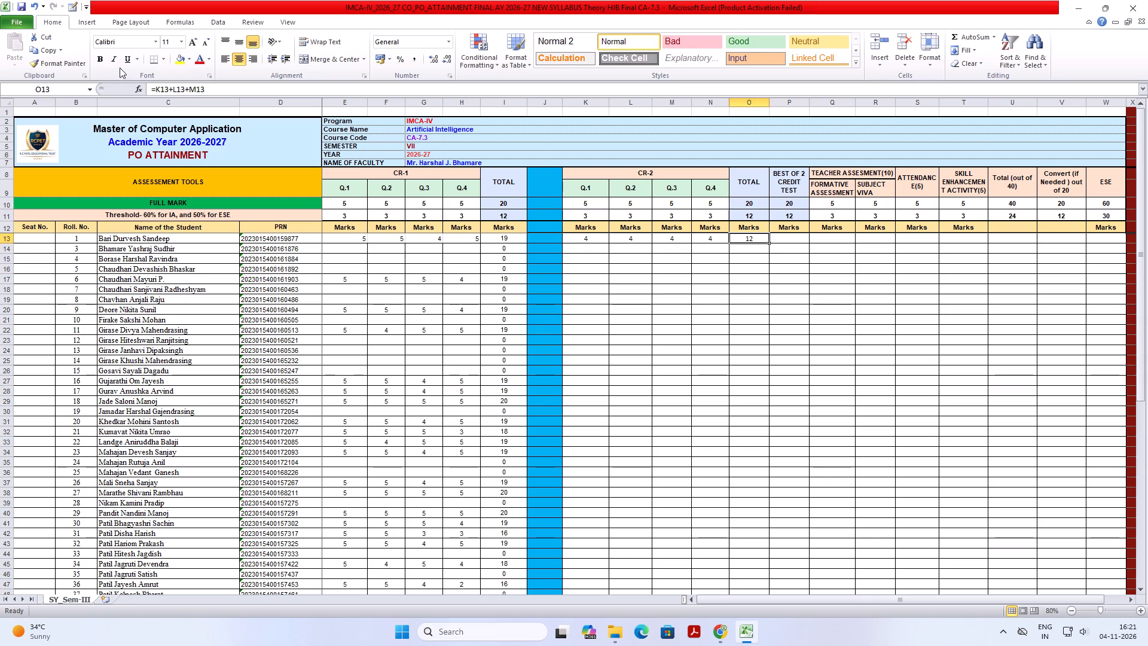
click(221, 89)
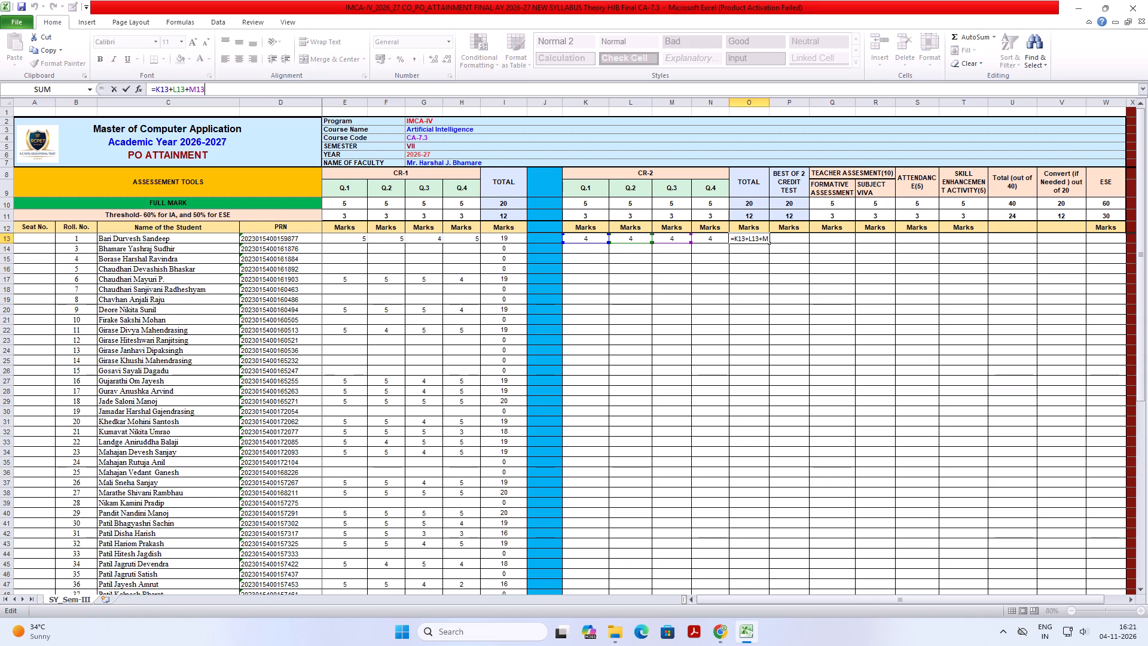
key(shift+plus)
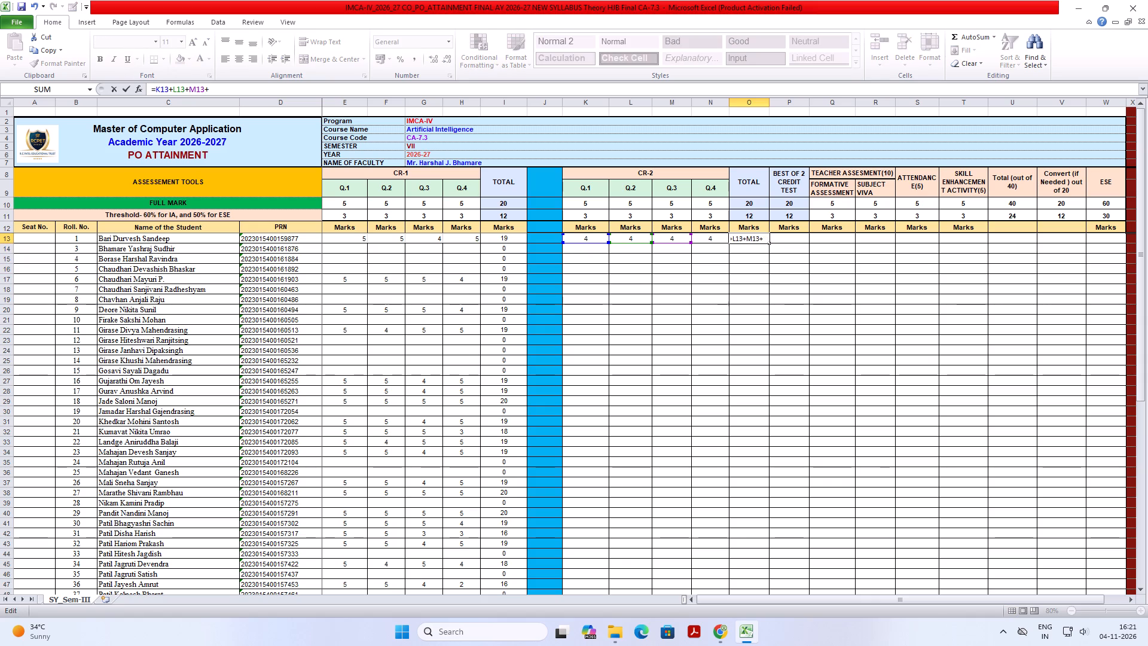
click(716, 240)
key(Return)
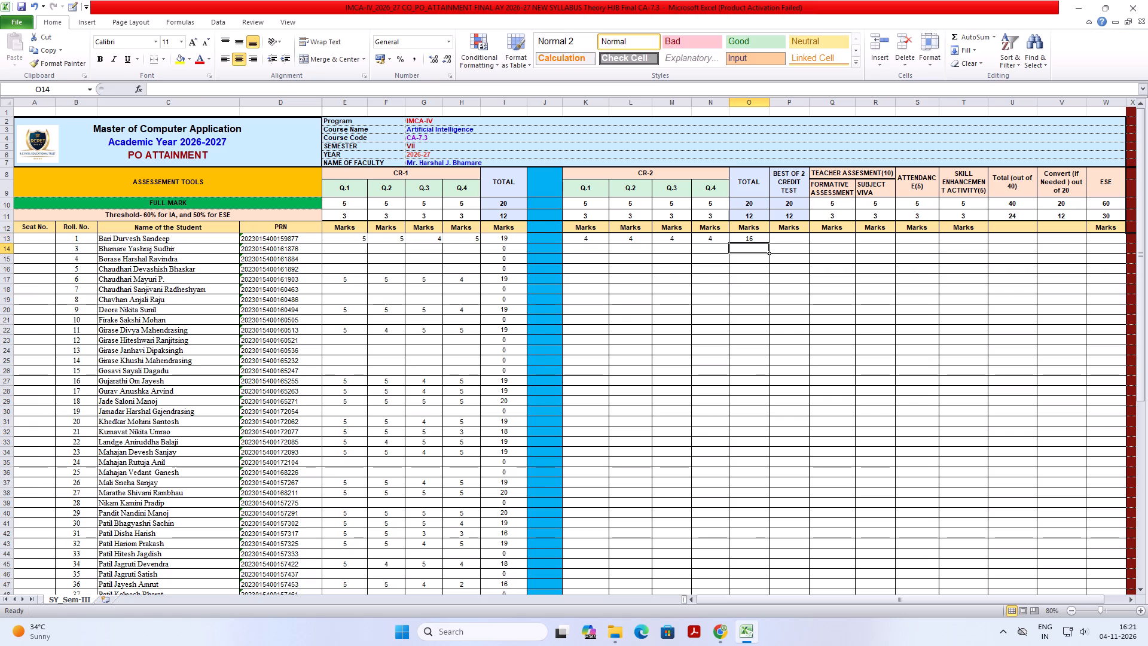
Enter CR-2 marks 5, 4, 4 and 5 in Q.1 to Q.4 for roll no. 3 in row 14.
click(595, 252)
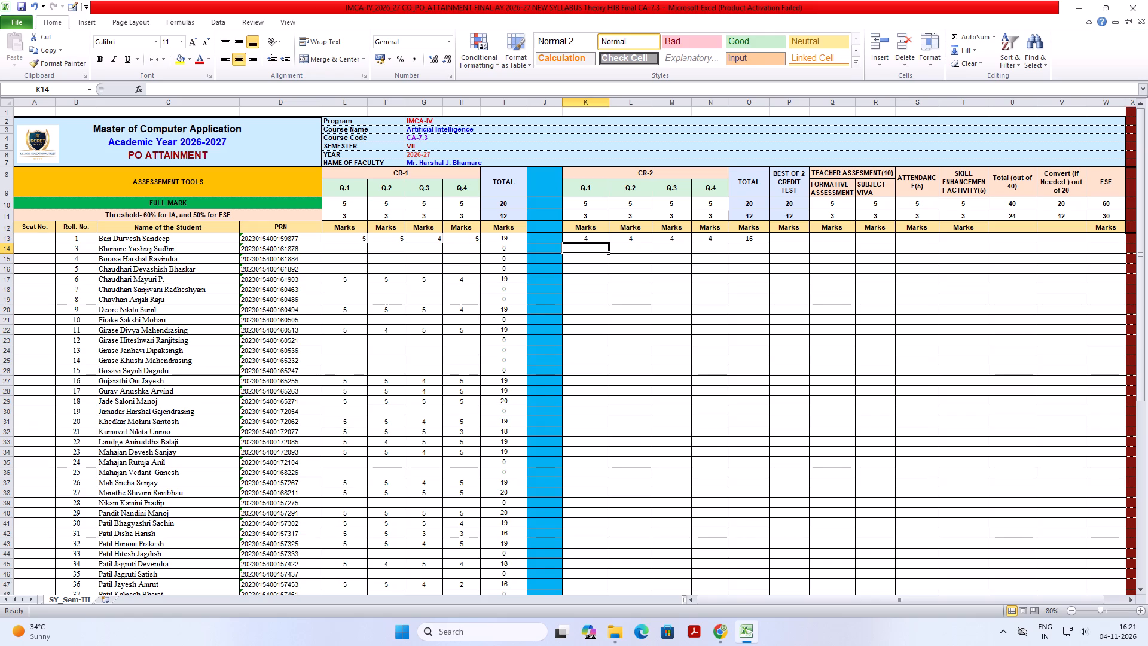
key(5)
key(Right)
key(4)
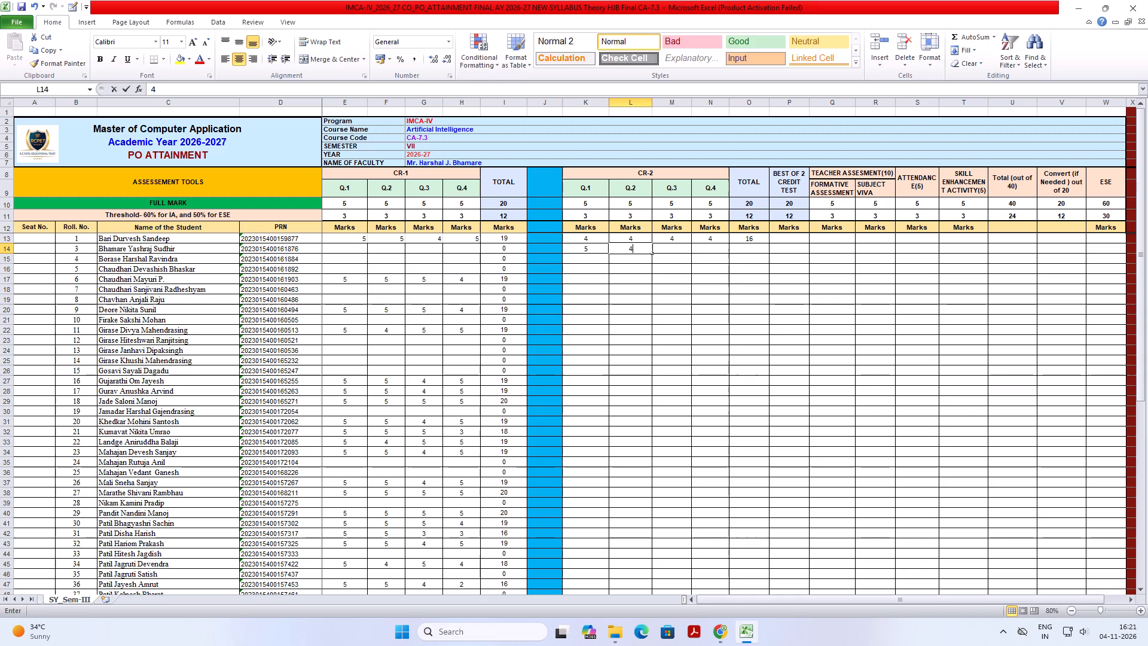
key(Right)
key(4)
key(Right)
key(5)
key(Right)
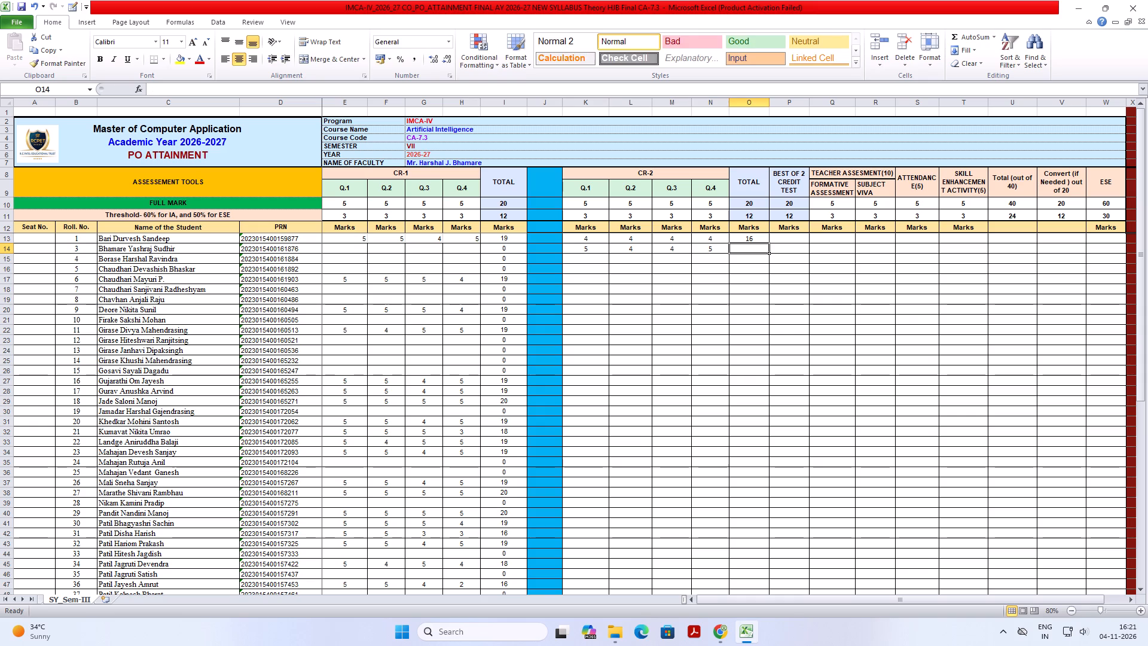
Fill the CR-2 total formula from O13 down to O70, the row of roll no. 59.
click(753, 235)
drag(769, 242, 770, 247)
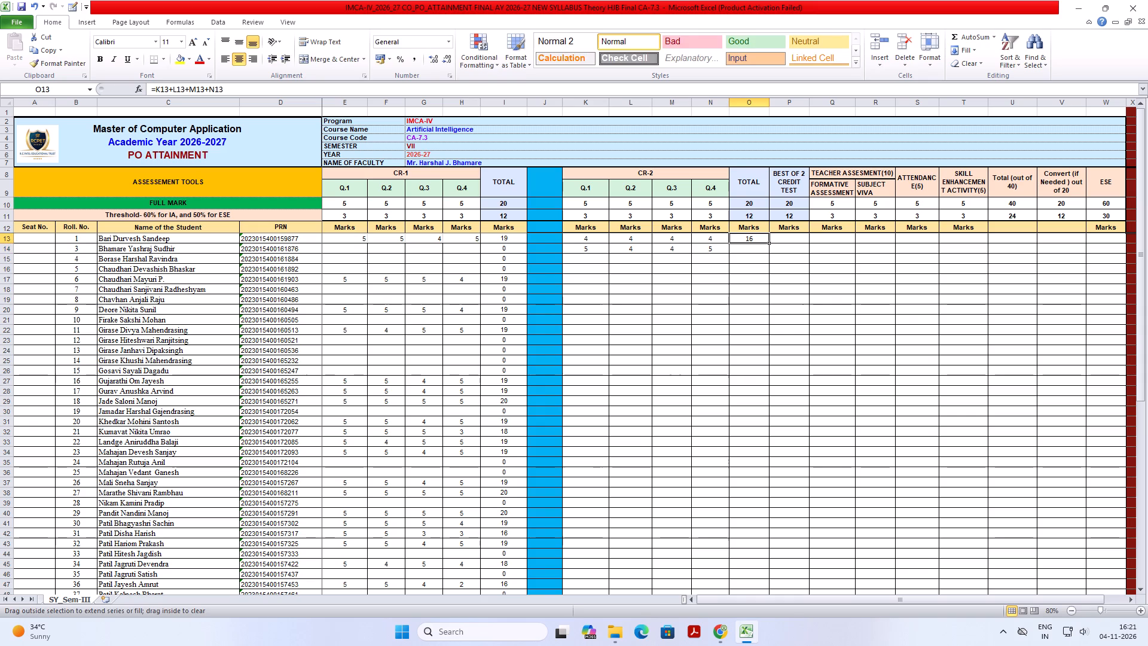
drag(770, 247, 780, 617)
scroll(793, 575, down, 3)
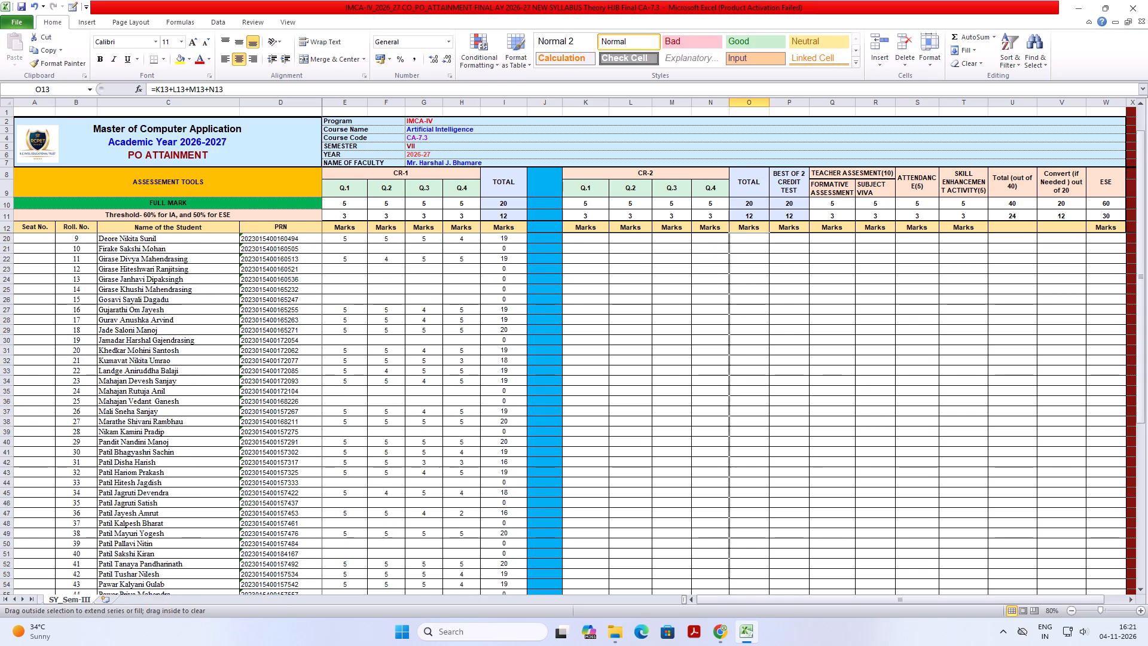
drag(780, 617, 767, 568)
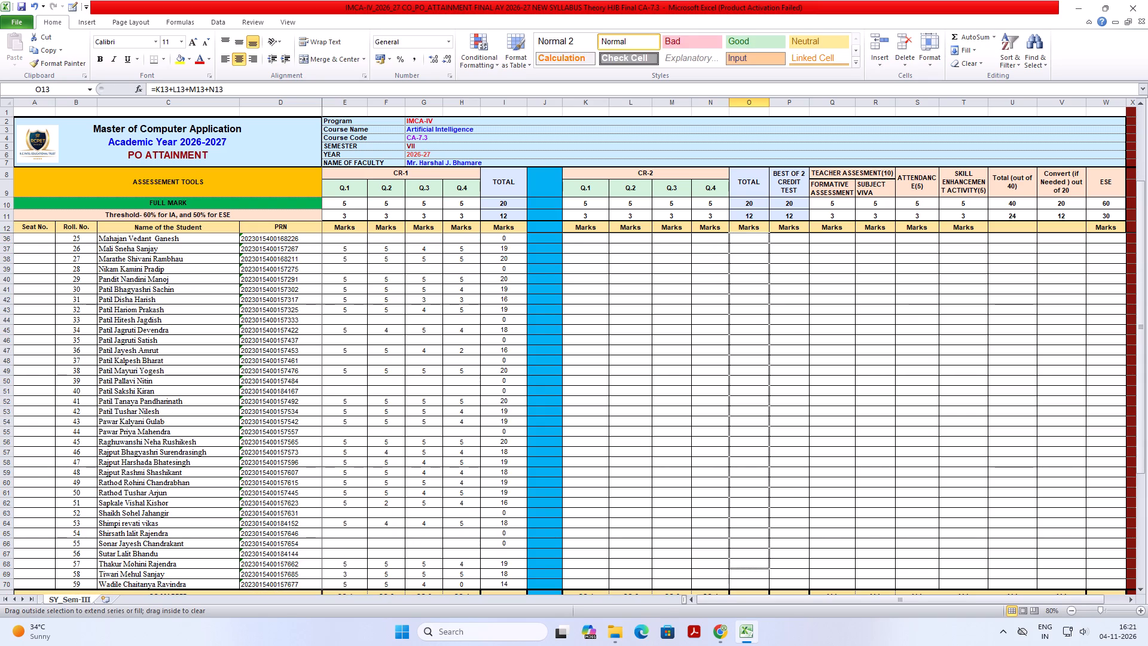
drag(767, 568, 768, 584)
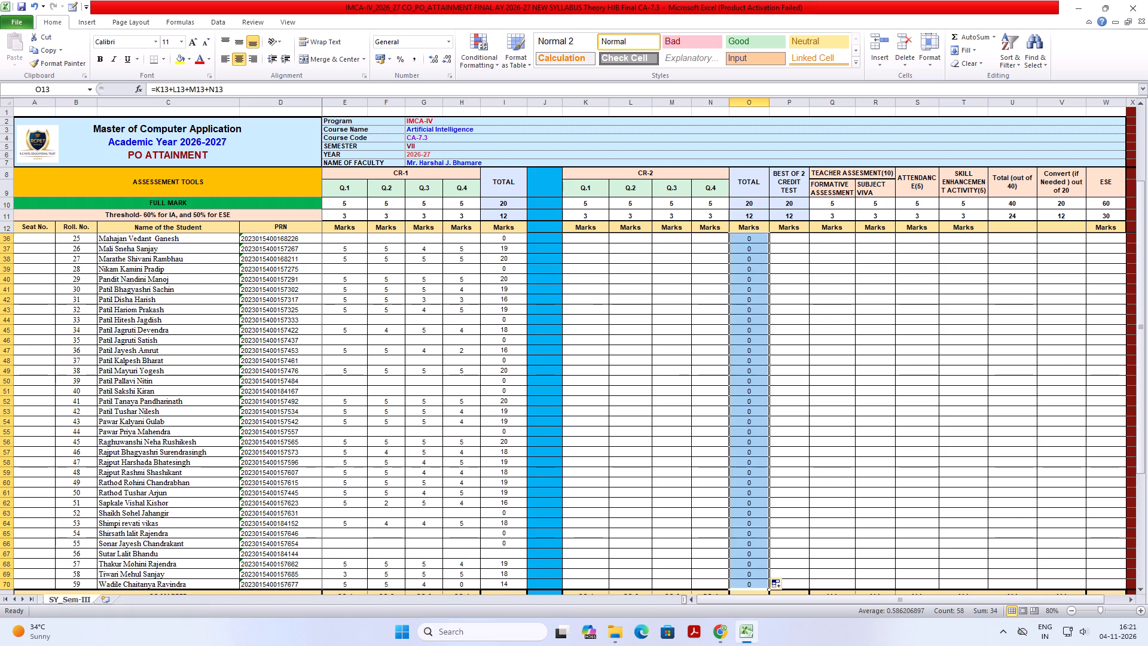
scroll(734, 494, up, 17)
click(674, 337)
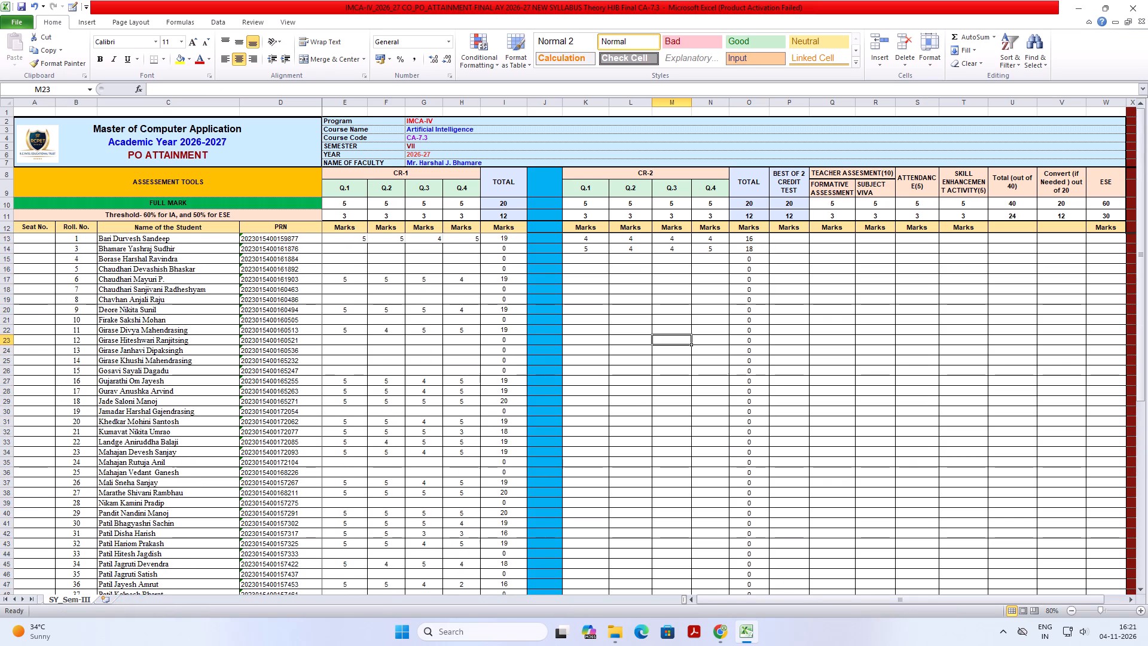
Enter CR-2 marks 3, 4, 5 and 4 in Q.1 to Q.4 for roll no. 4 in row 15.
click(576, 258)
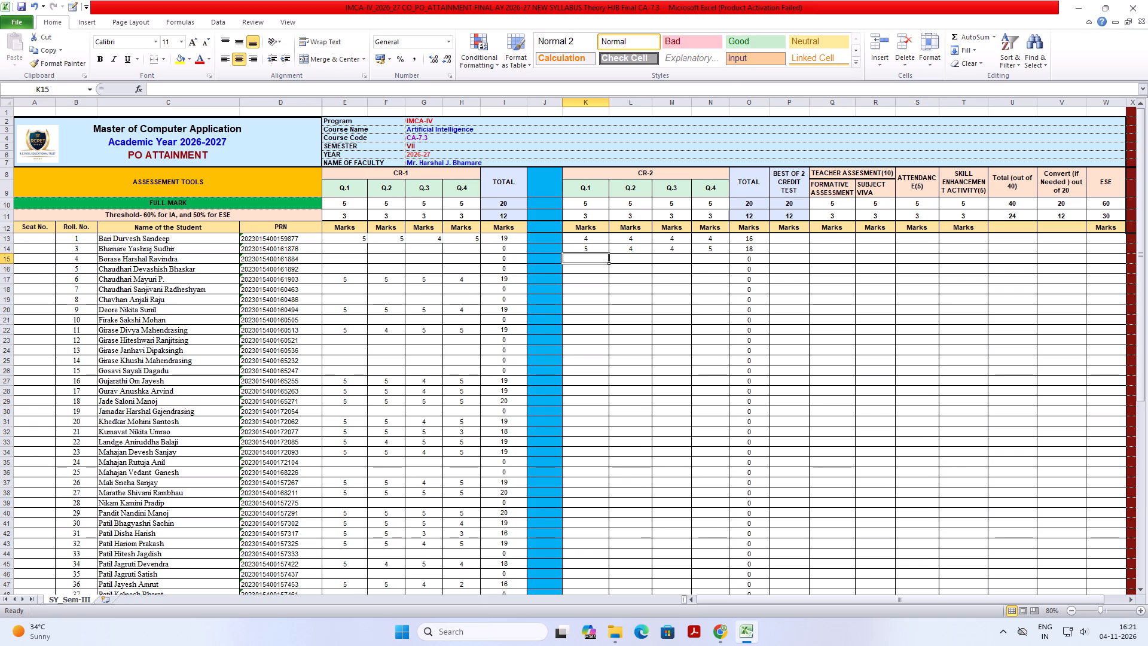
key(3)
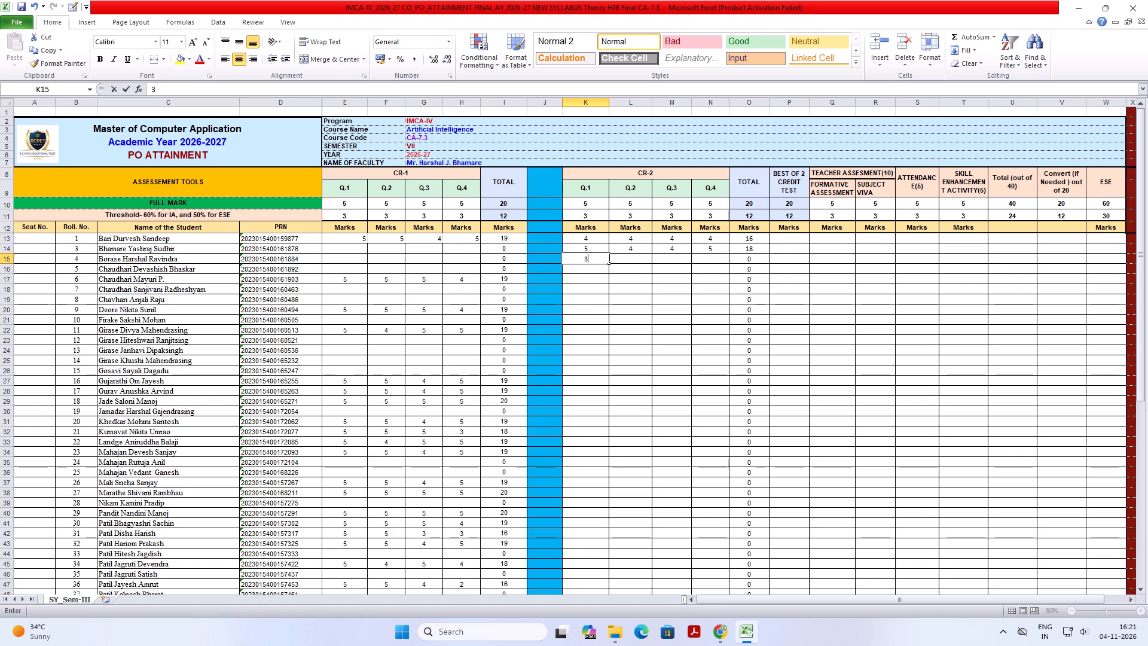
key(Right)
key(4)
key(Right)
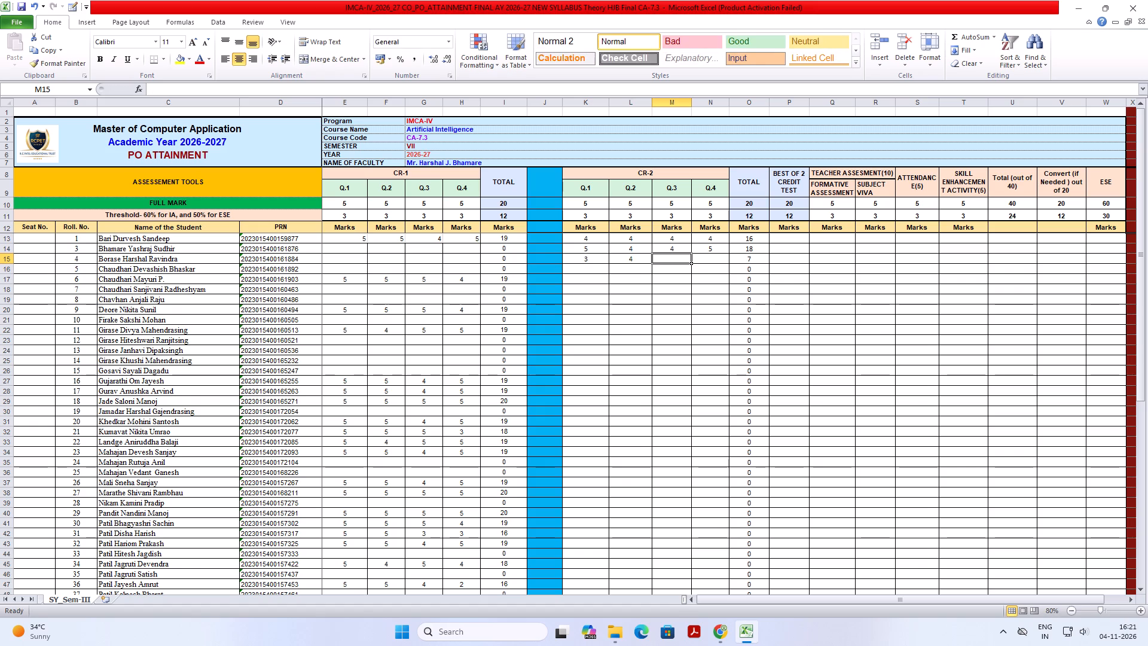
key(5)
key(Right)
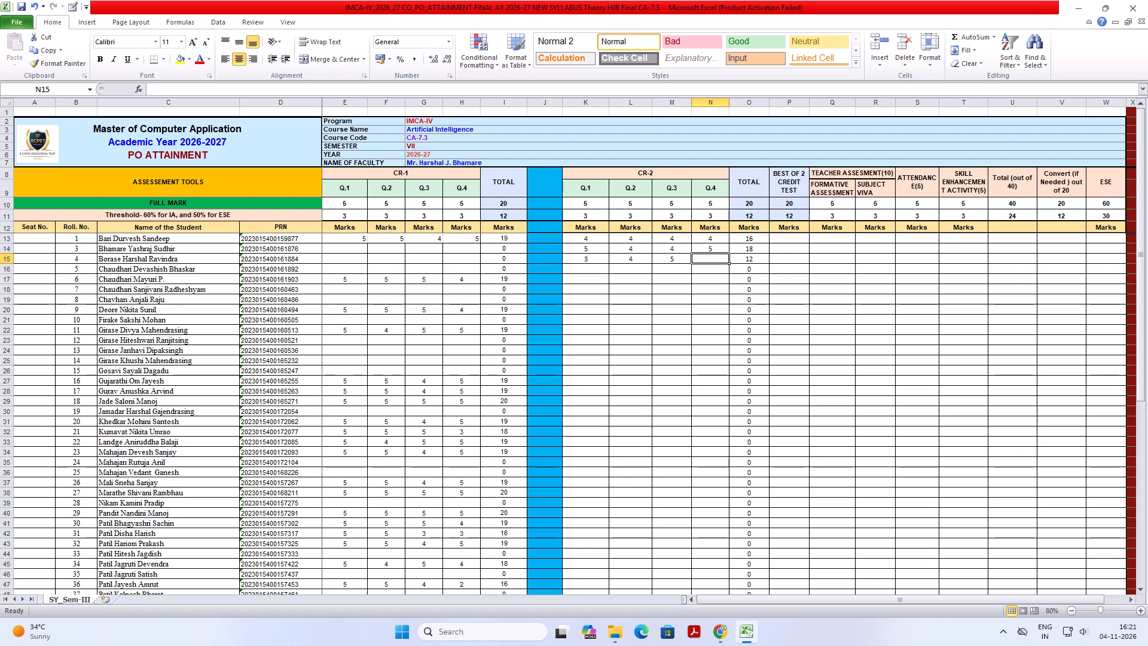
key(4)
key(Right)
Enter CR-2 marks 4, 5, 4 and 3 in Q.1 to Q.4 for roll no. 5 in row 16.
key(Down)
key(Left)
key(Left)
key(Left)
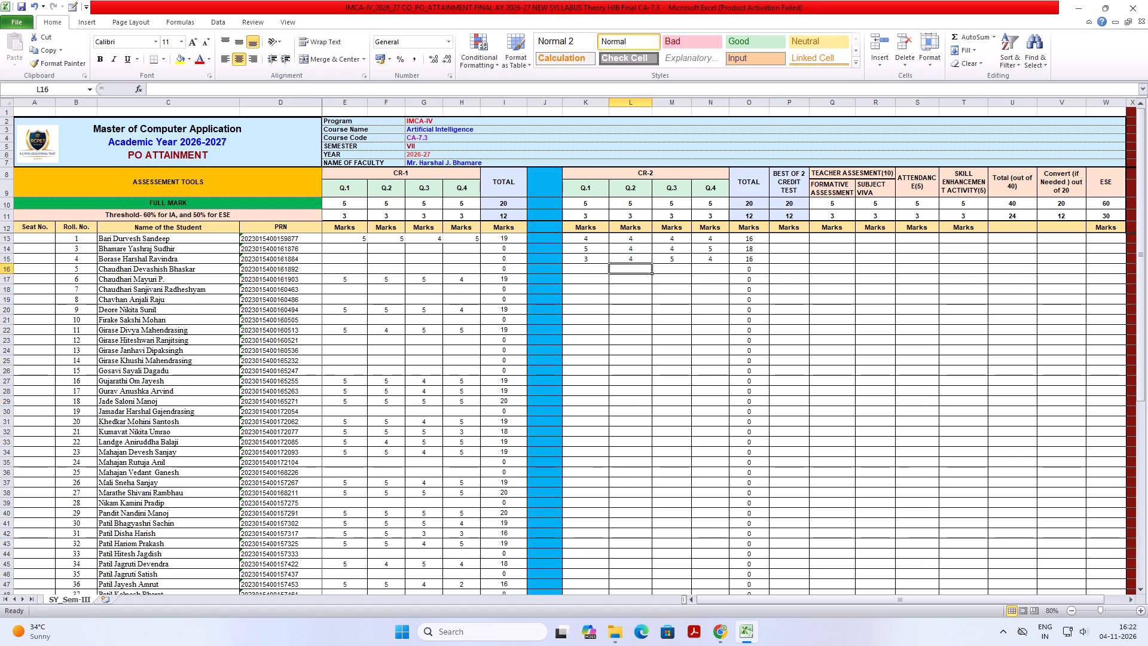
key(Left)
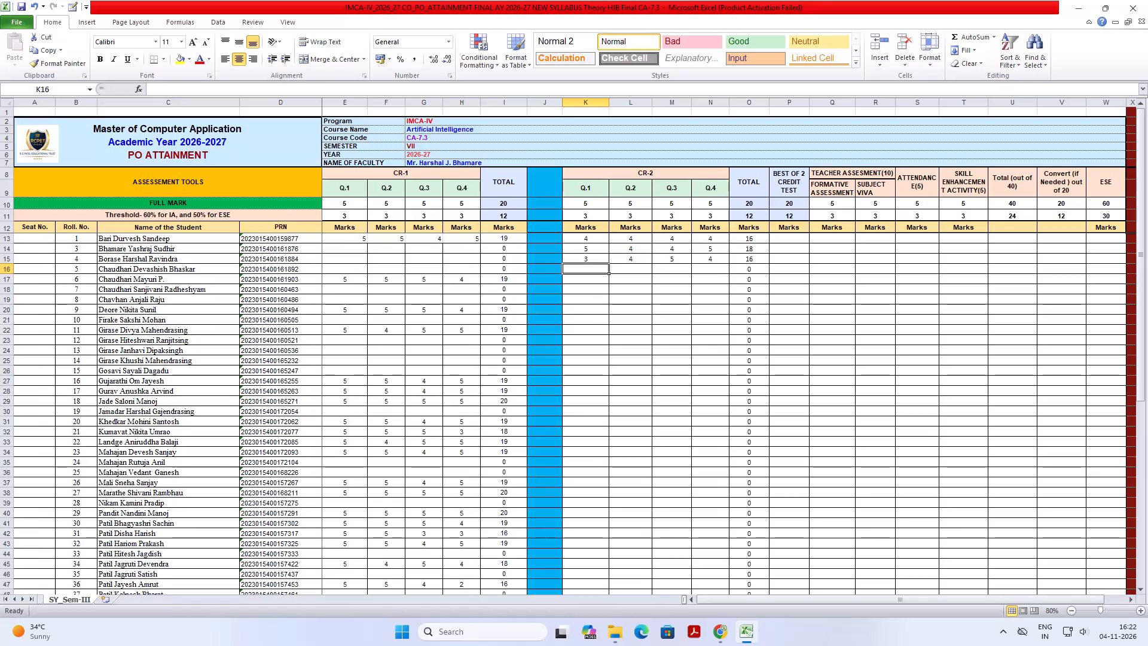
key(4)
key(Right)
key(5)
key(Right)
key(4)
key(Right)
key(3)
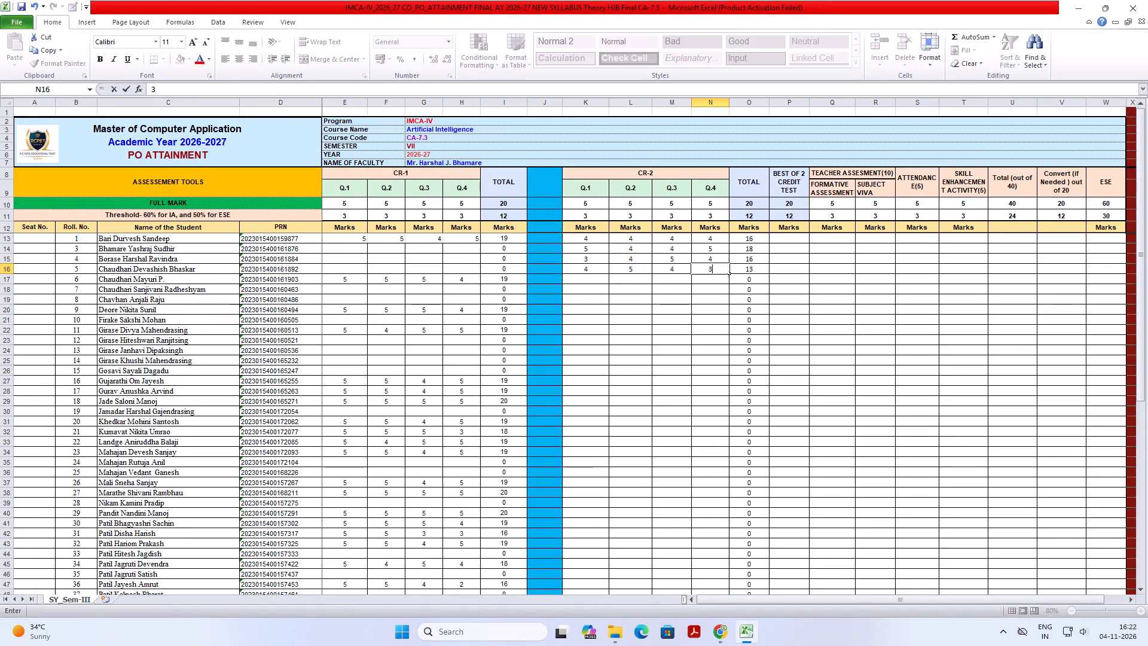
key(Right)
Enter CR-2 marks 5, 5, 5 and 5 in Q.1 to Q.4 for roll no. 6 in row 17.
key(Down)
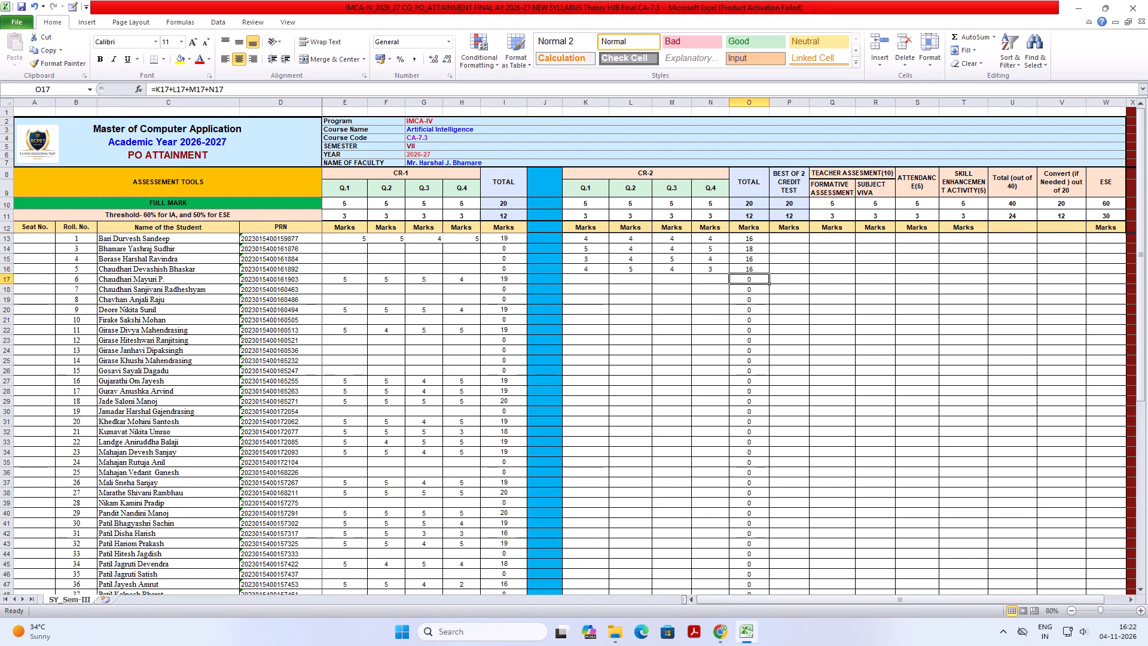
click(587, 281)
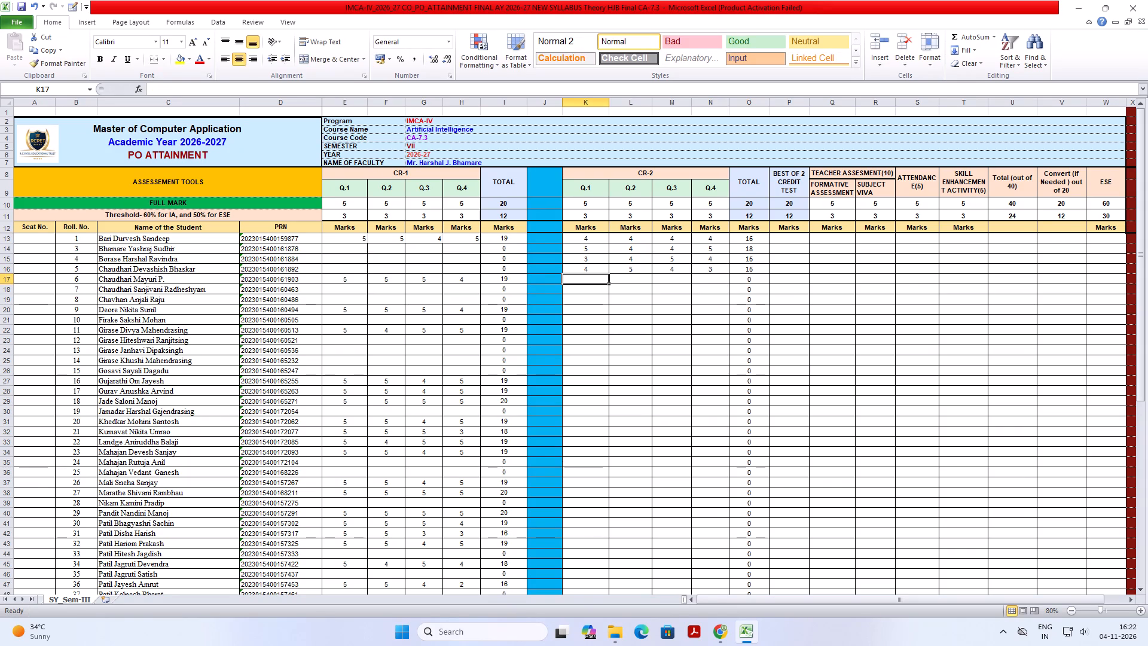
key(Right)
key(Left)
key(5)
key(Right)
key(5)
key(Right)
key(5)
key(Right)
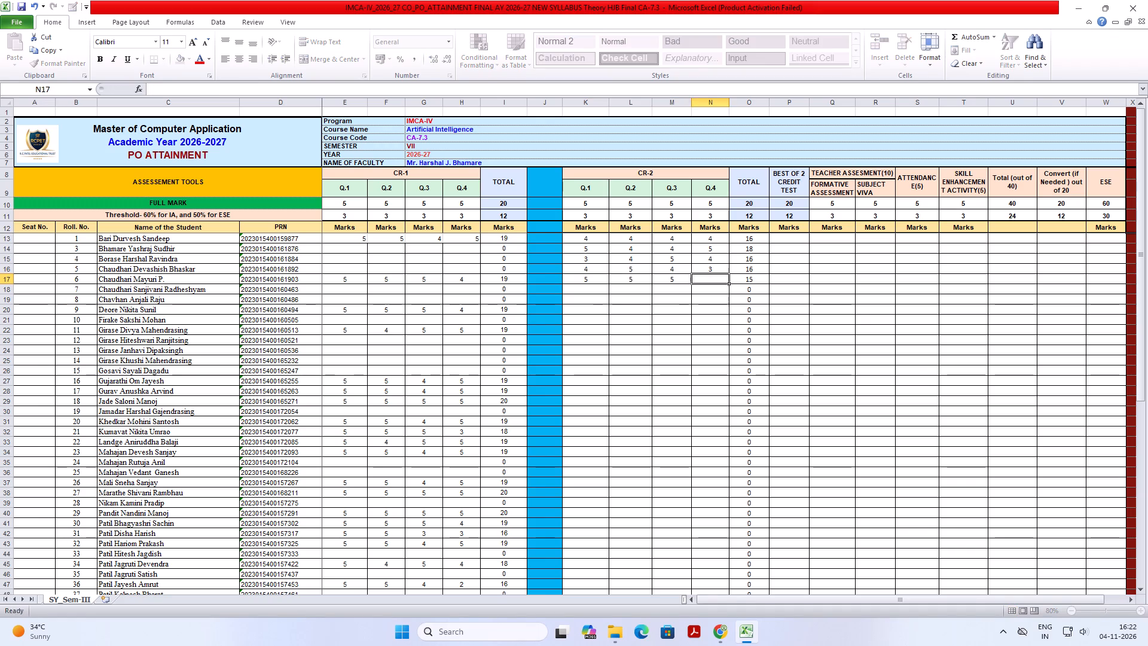
key(5)
key(Right)
Enter CR-2 marks 5, 4, 4 and 5 in Q.1 to Q.4 for roll no. 7 in row 18.
key(Down)
key(Left)
key(Left)
key(Left)
key(Left)
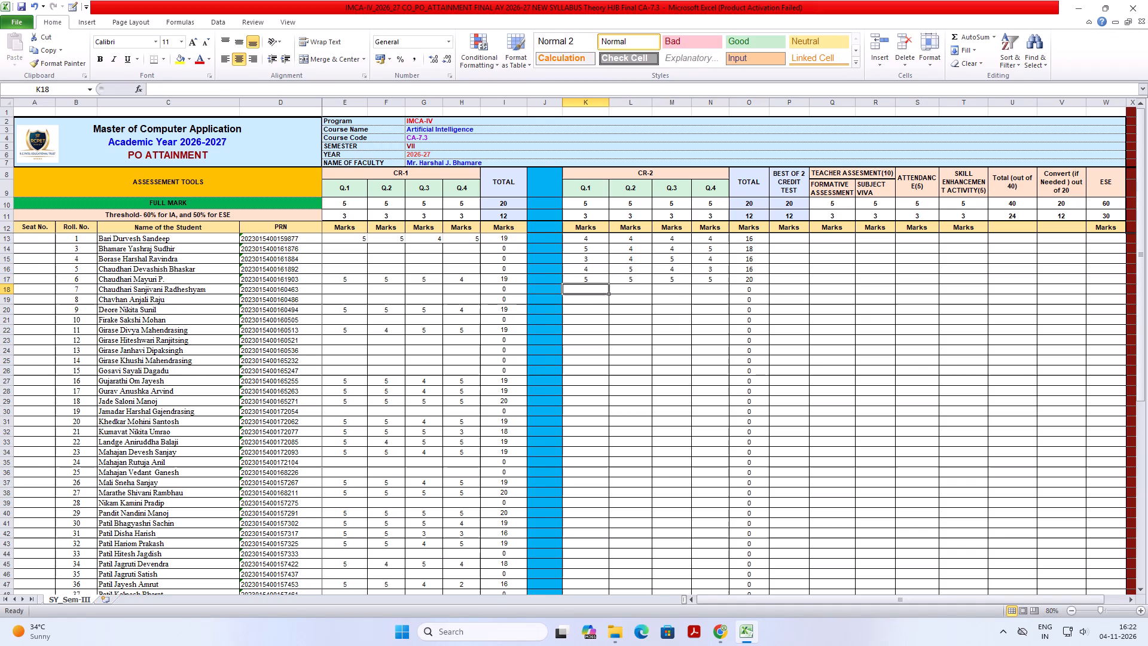
key(5)
key(Right)
key(5)
key(Right)
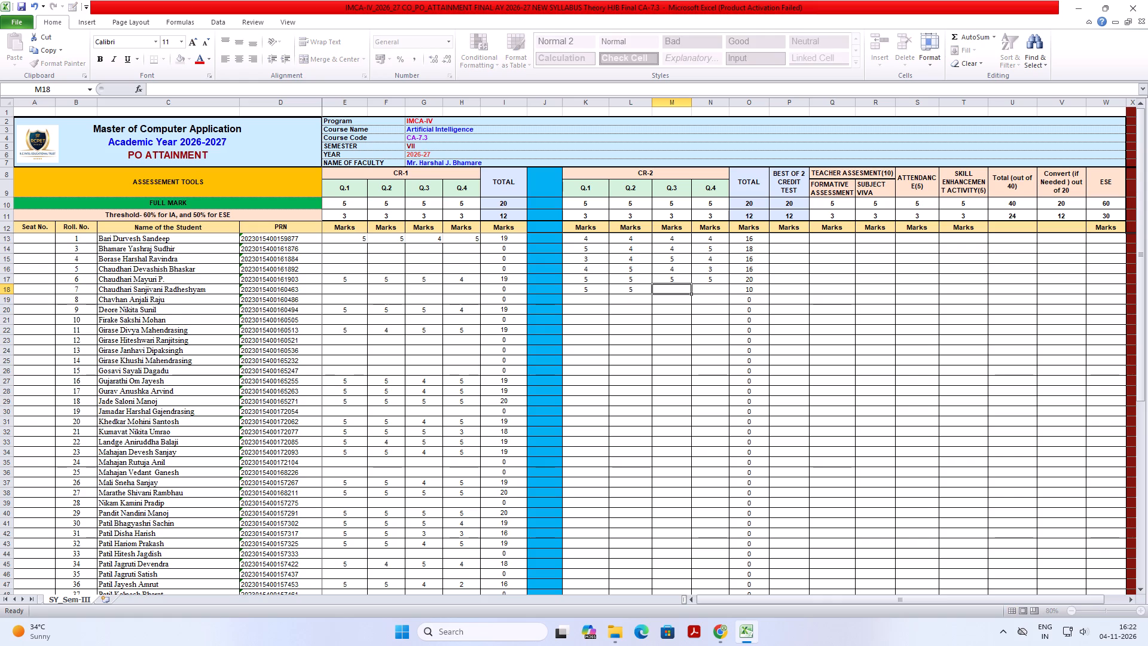
key(Left)
key(4)
key(Right)
key(4)
key(Right)
key(5)
key(Right)
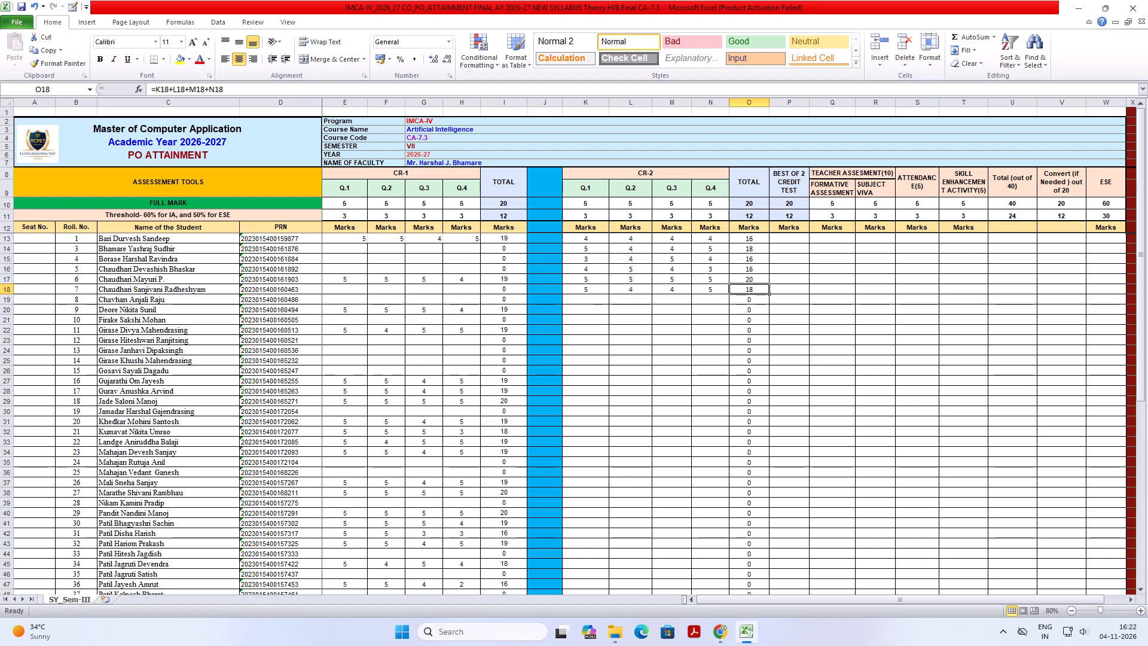
Enter CR-2 marks 5, 5, 5 and 4 in Q.1 to Q.4 for roll no. 8 in row 19.
click(581, 299)
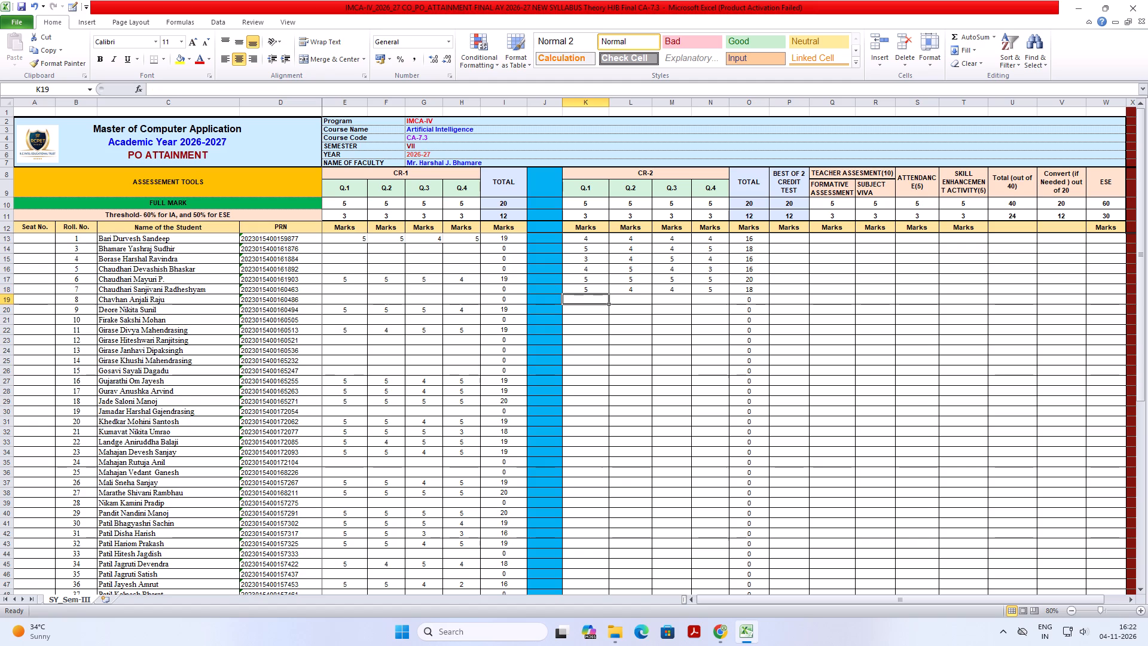
key(5)
key(Right)
key(5)
key(Right)
key(5)
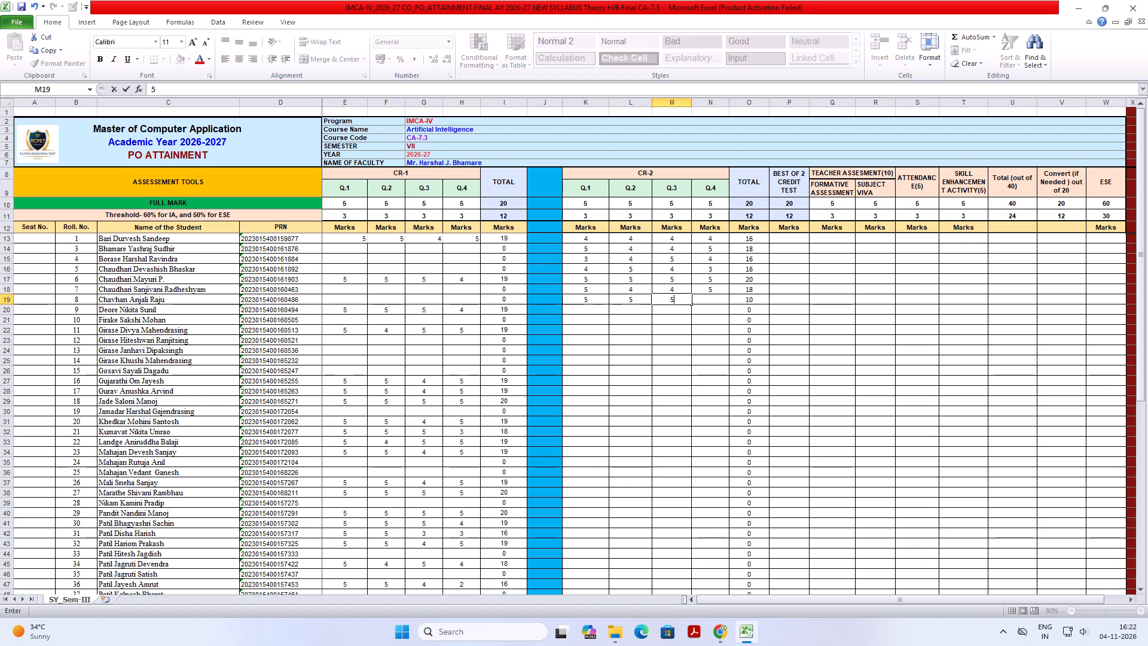
key(Right)
key(4)
key(Right)
Enter CR-2 marks 5, 5, 5 and 5 in Q.1 to Q.4 for roll no. 9 in row 20.
key(Down)
key(Left)
key(Left)
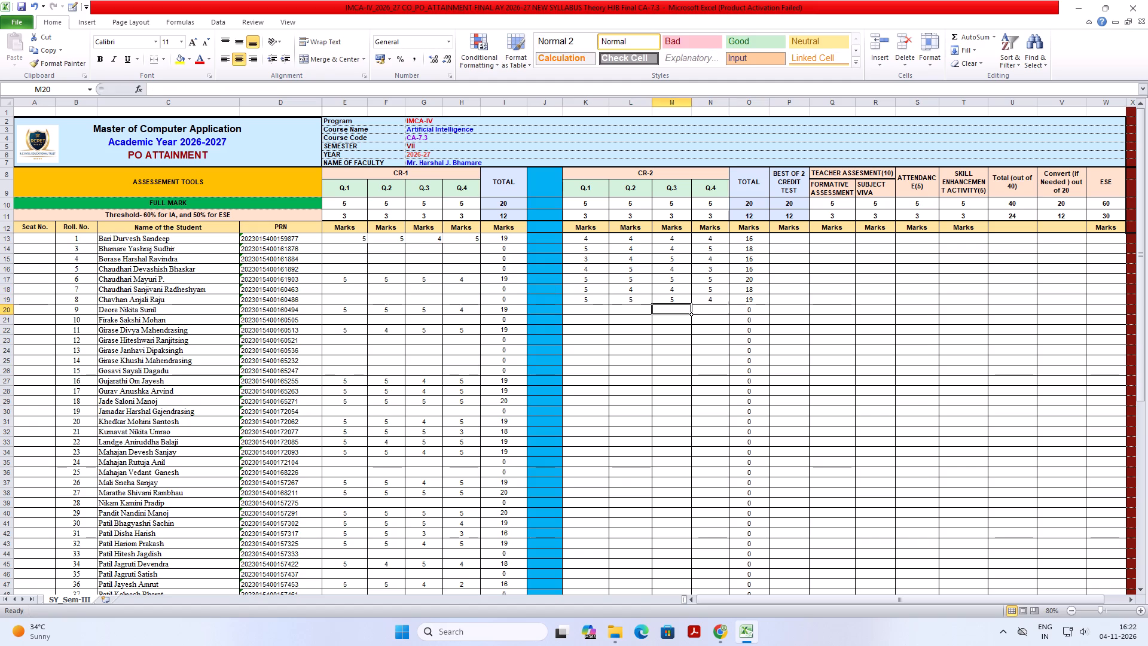
key(Left)
key(Left)
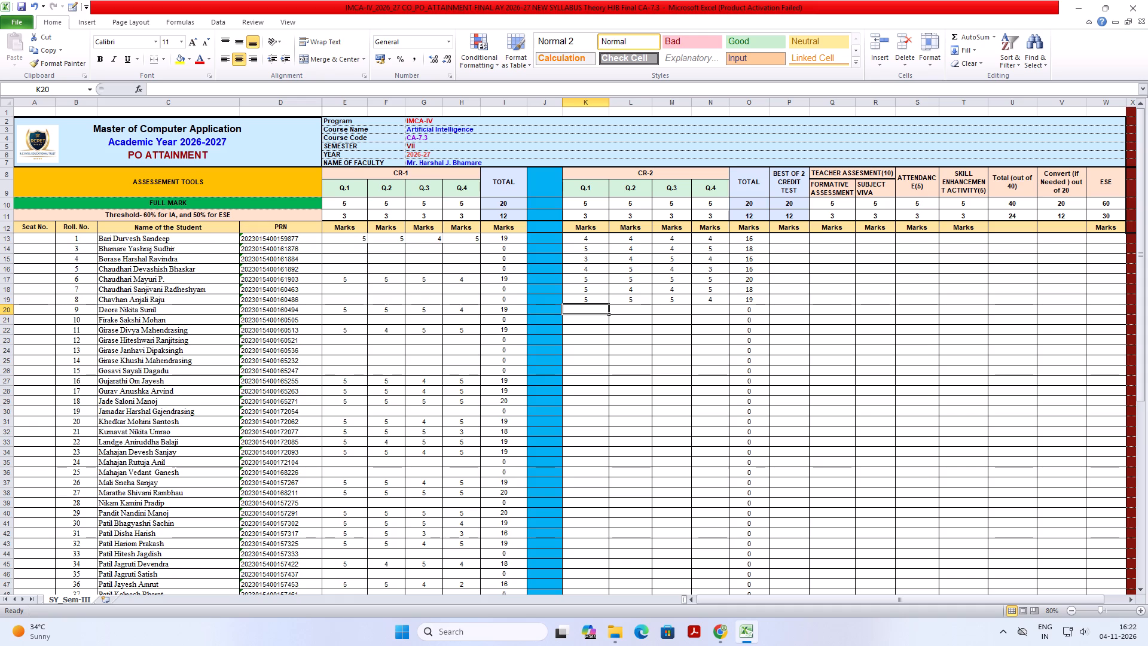
key(Left)
key(5)
key(Right)
key(5)
key(Right)
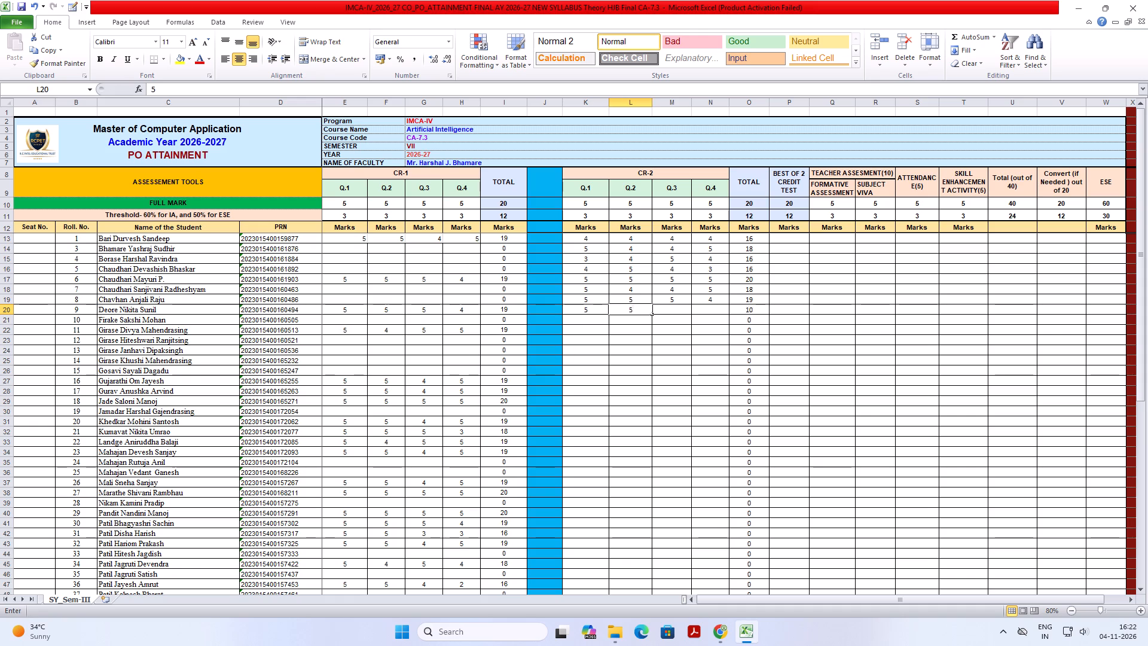
key(5)
key(Right)
key(5)
key(Right)
Enter CR-2 marks 5, 5, 5 and 5 in Q.1 to Q.4 for roll no. 10 in row 21.
key(Left)
key(Left)
key(Down)
key(Left)
key(Left)
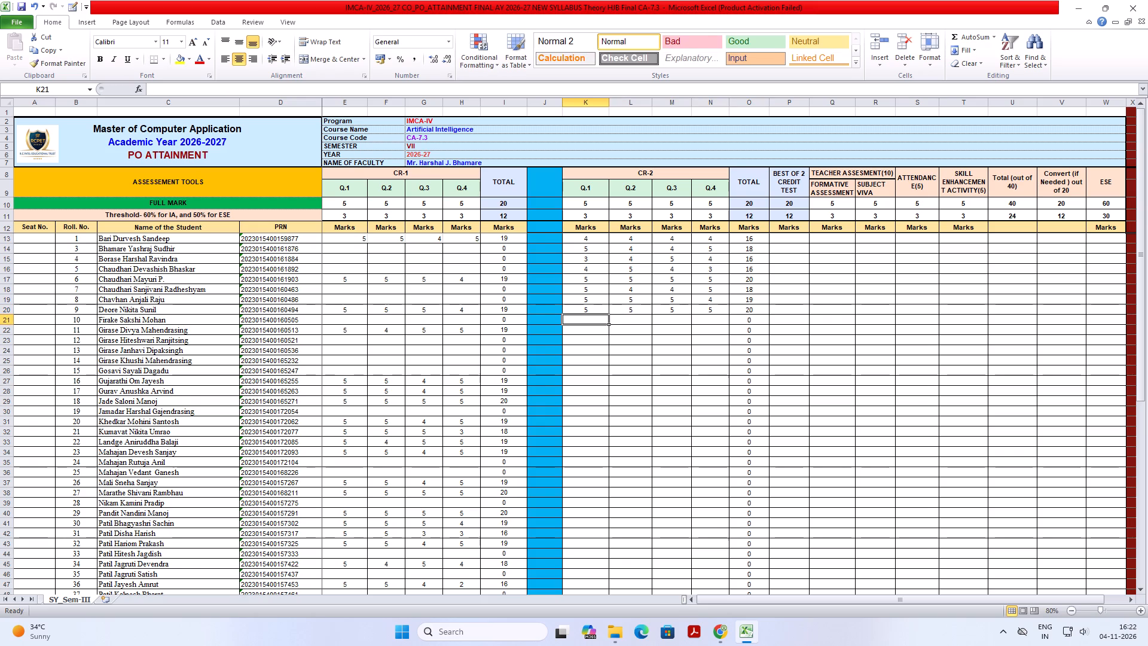
key(5)
key(Right)
key(5)
key(Right)
key(5)
key(Right)
key(5)
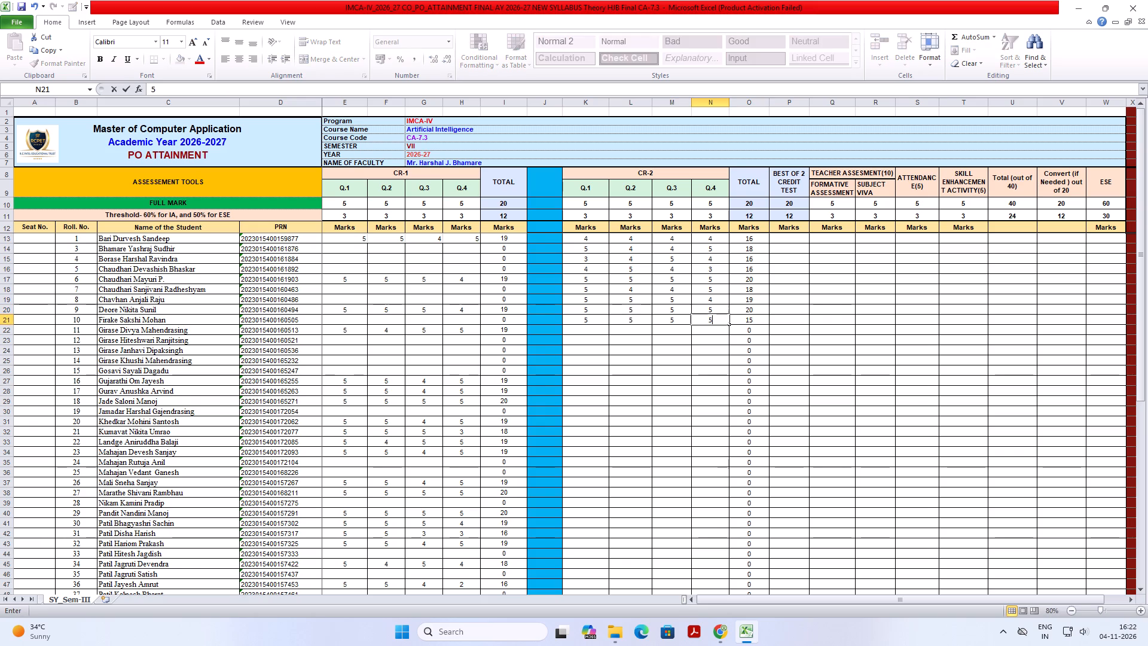
key(Right)
Enter CR-2 marks 5, 5, 5 and 5 in Q.1 to Q.4 for roll no. 11 in row 22.
key(Down)
key(Left)
key(Left)
key(Left)
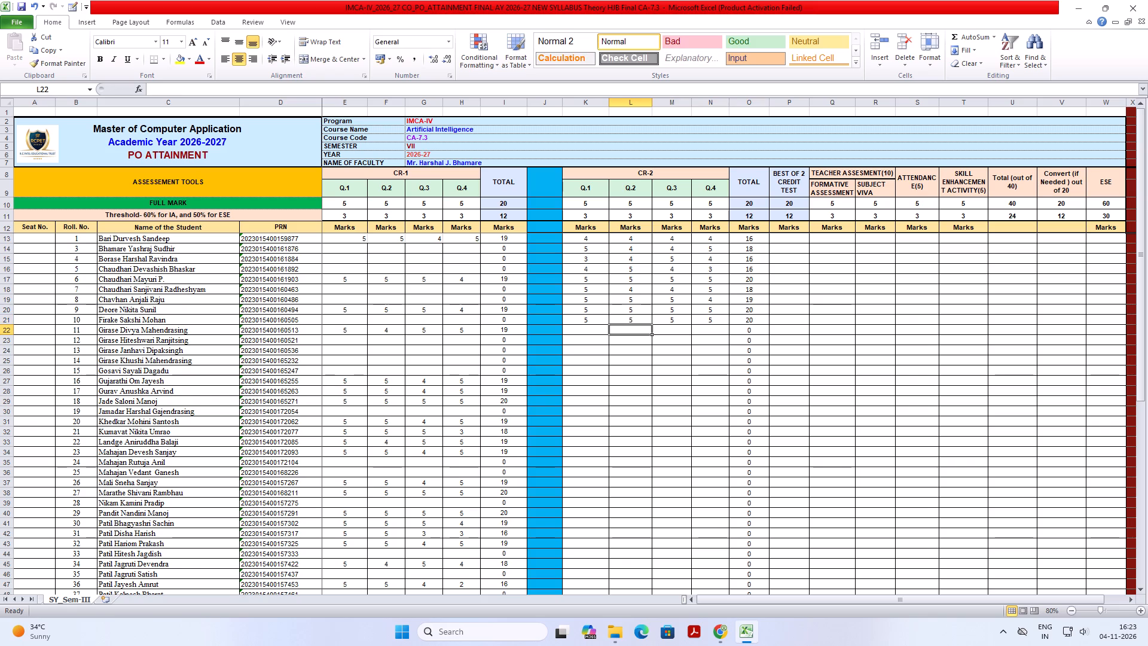
key(Left)
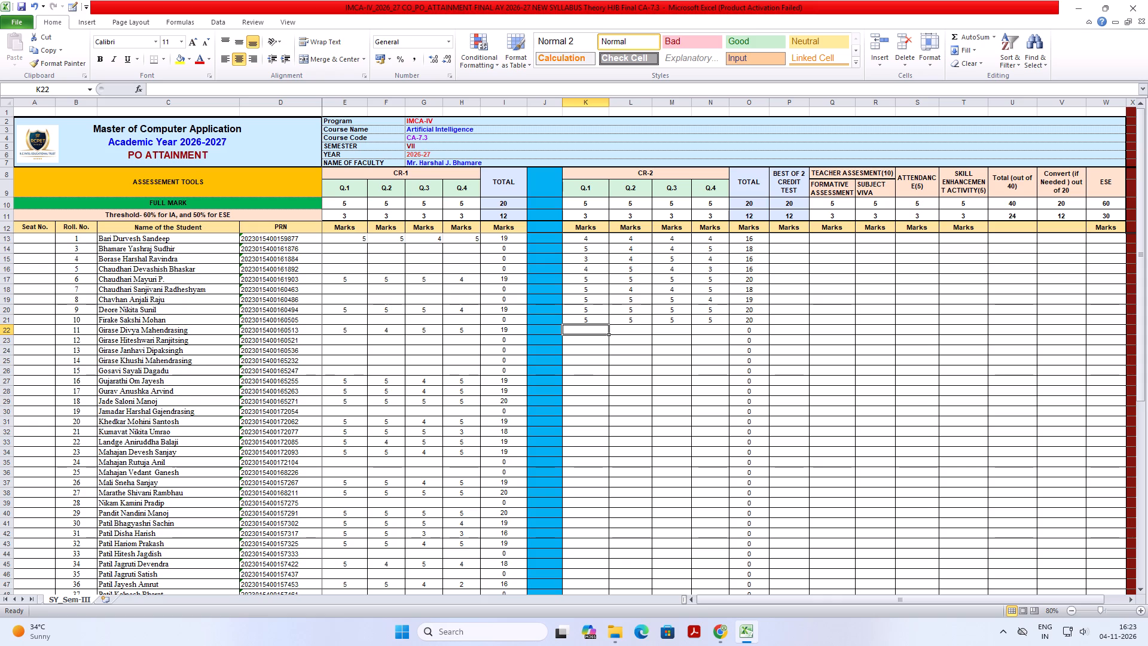
key(5)
key(Right)
key(5)
key(Right)
key(5)
key(Right)
key(5)
key(Right)
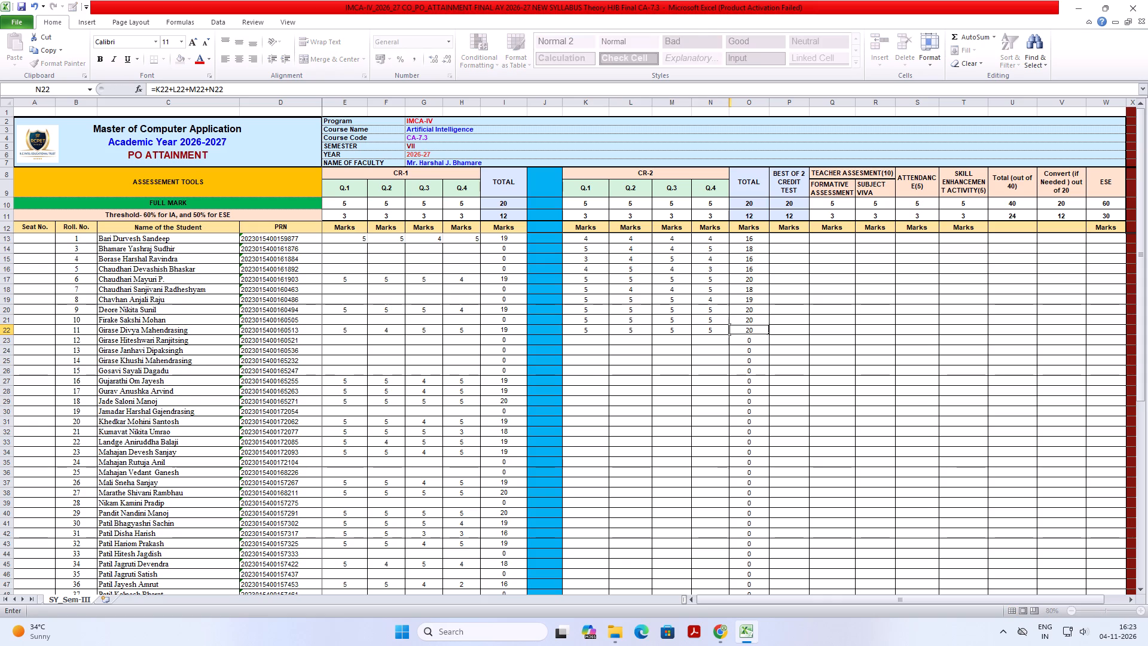
Enter CR-2 marks 5, 5, 5 and 4 in Q.1 to Q.4 for roll no. 12 in row 23.
key(Down)
key(Left)
key(Left)
key(Left)
key(Left)
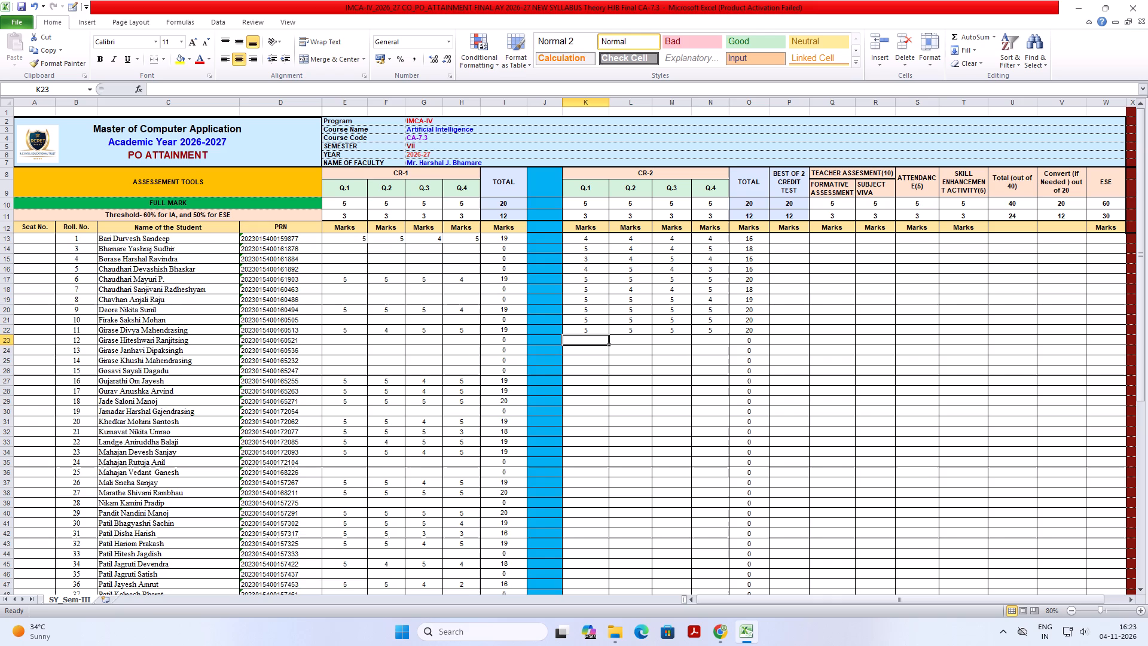
key(5)
key(Right)
key(5)
key(Right)
key(5)
key(Right)
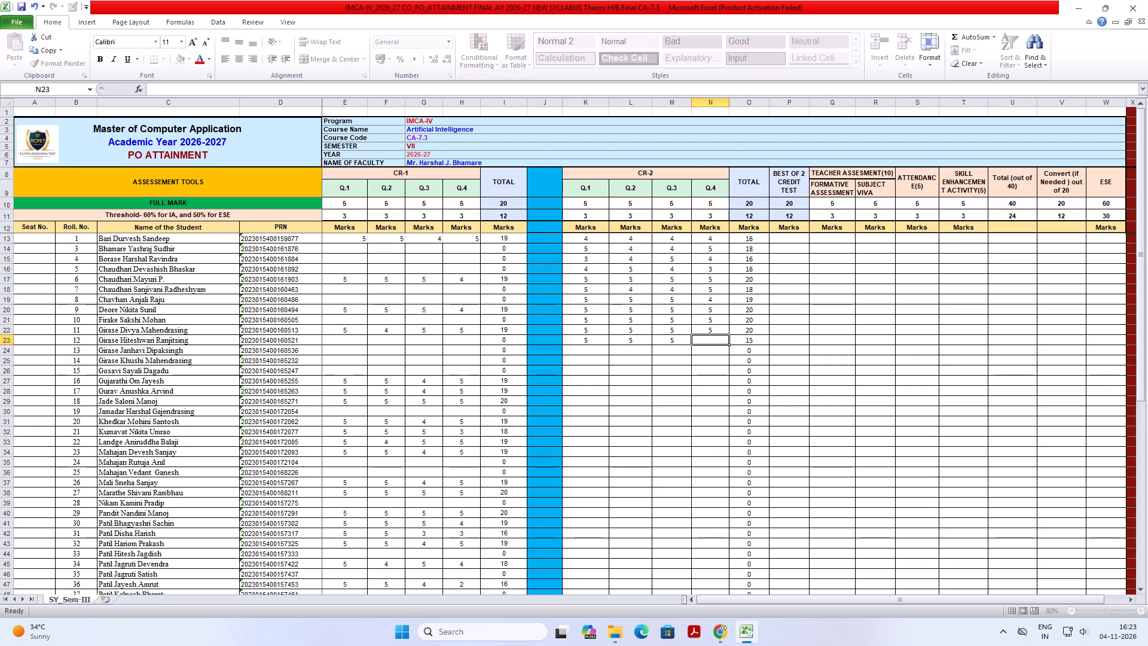
key(4)
key(Right)
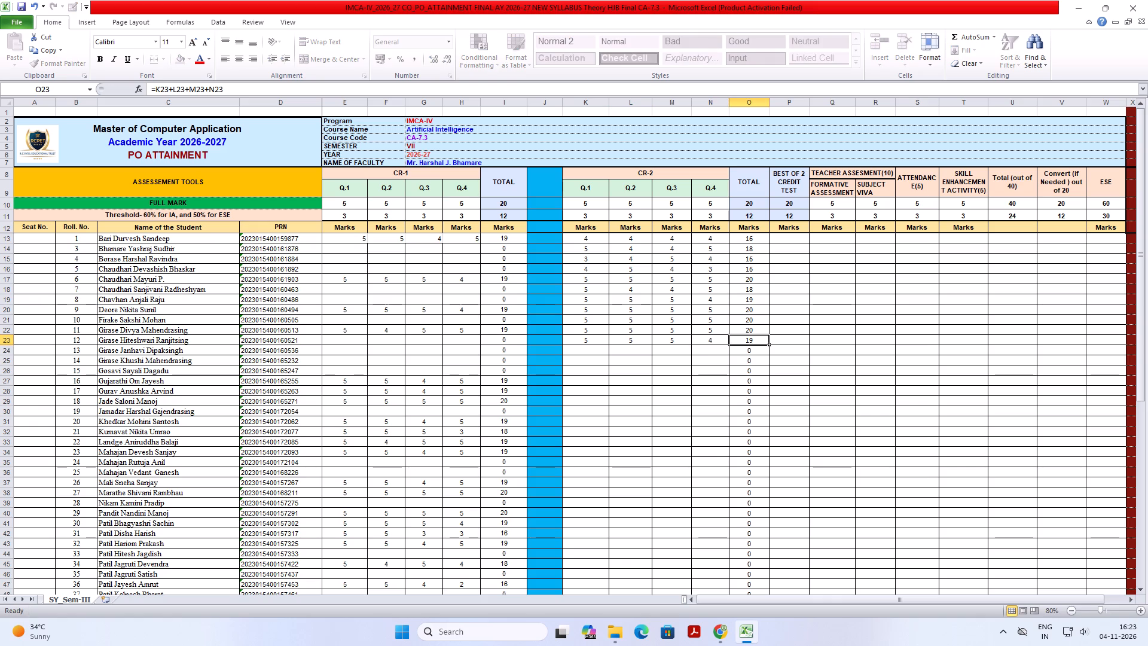
Enter CR-2 marks 5, 4, 4 and 5 in Q.1 to Q.4 for roll no. 13 in row 24.
click(579, 351)
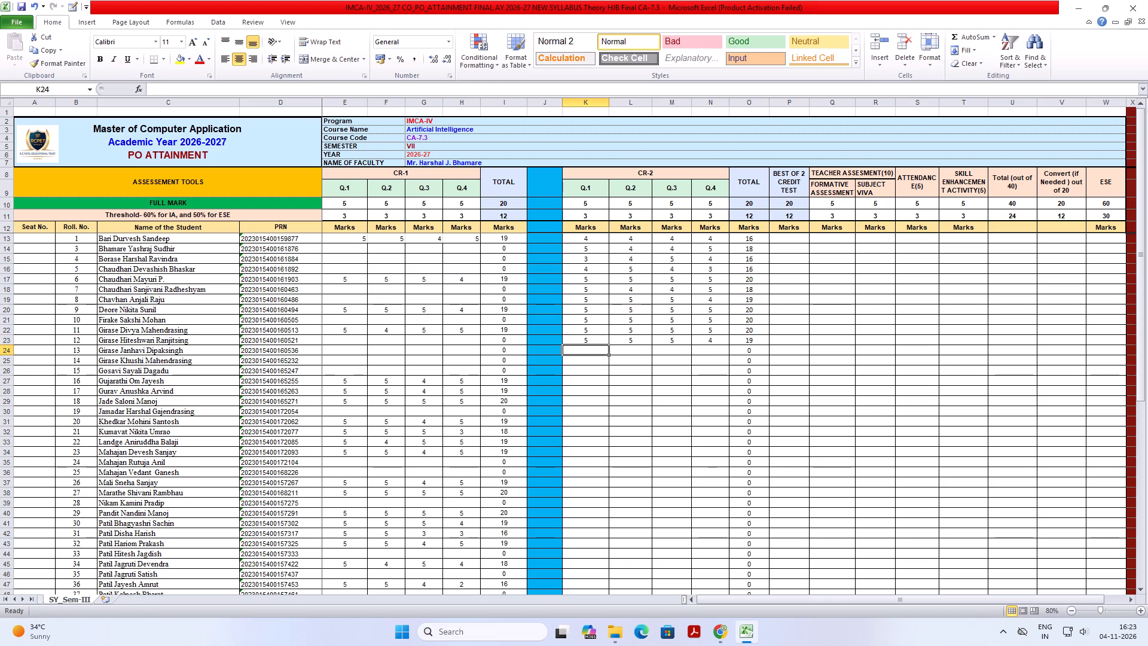
key(5)
key(Right)
key(4)
key(Right)
key(4)
key(Right)
key(5)
key(Right)
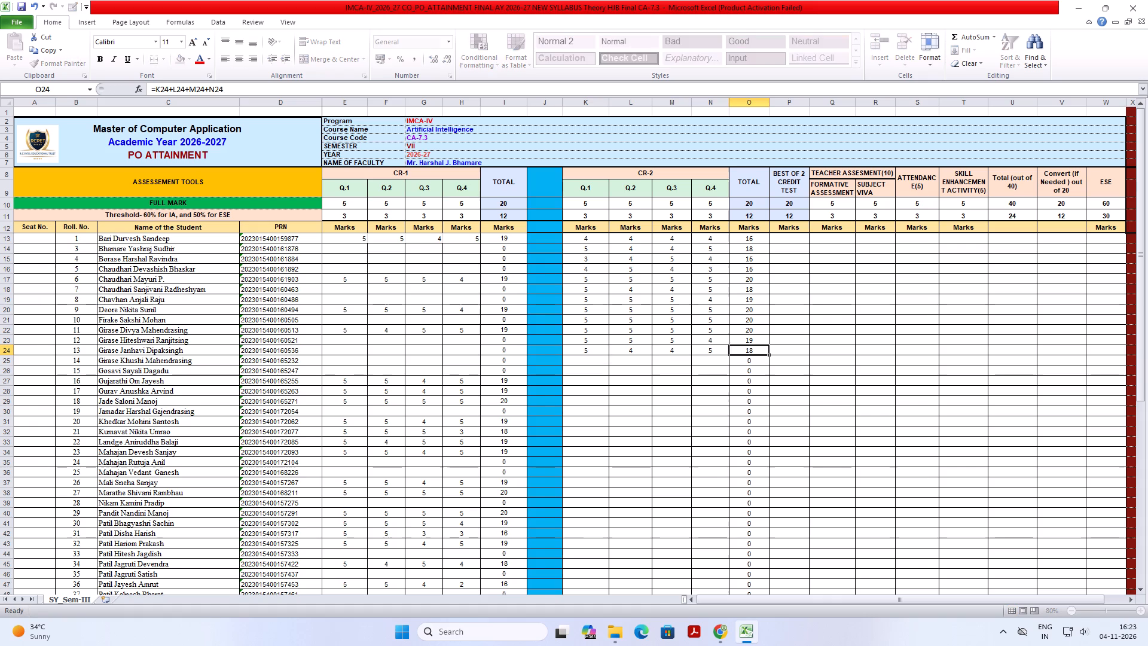
Enter CR-2 marks 5, 5, 4 and 4 in Q.1 to Q.4 for roll no. 14 in row 25.
key(Down)
key(Left)
key(Left)
key(Left)
key(Left)
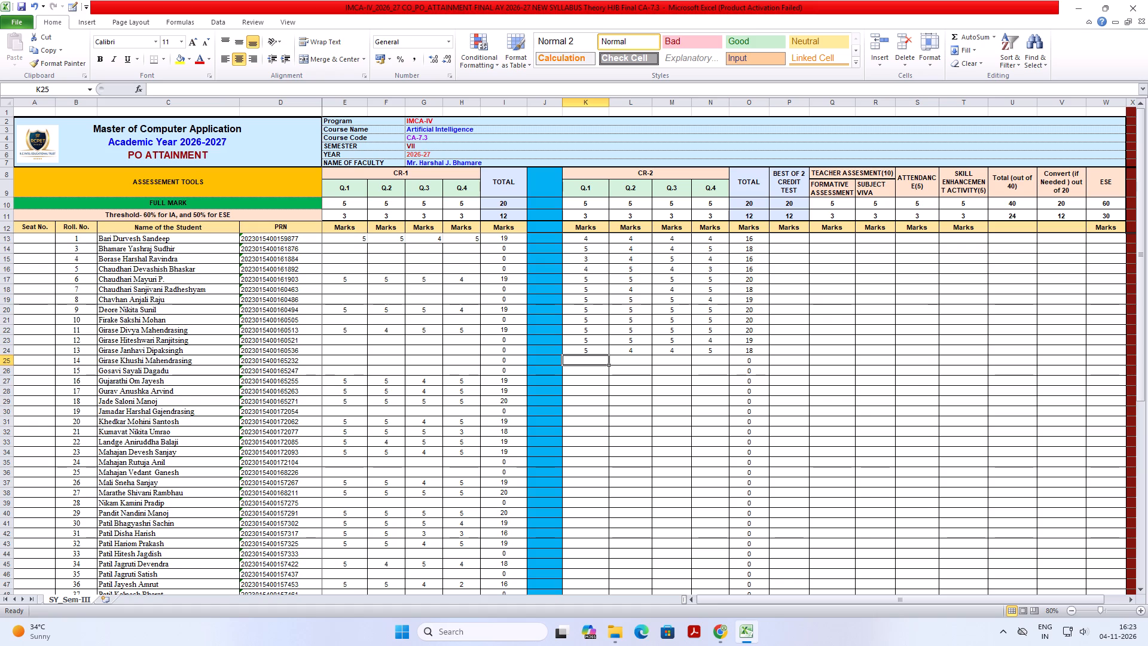
key(5)
key(Right)
key(5)
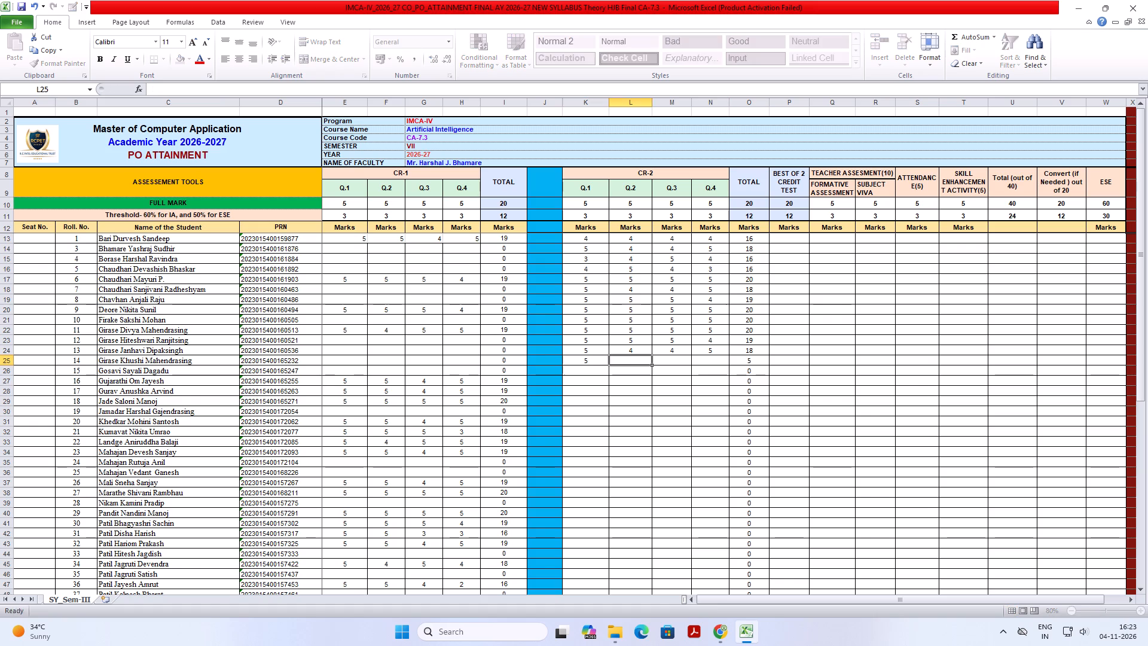
key(Right)
key(4)
key(Right)
key(4)
key(Right)
Enter CR-2 marks 5, 4, 4 and 5 in Q.1 to Q.4 for roll no. 15 in row 26.
key(Down)
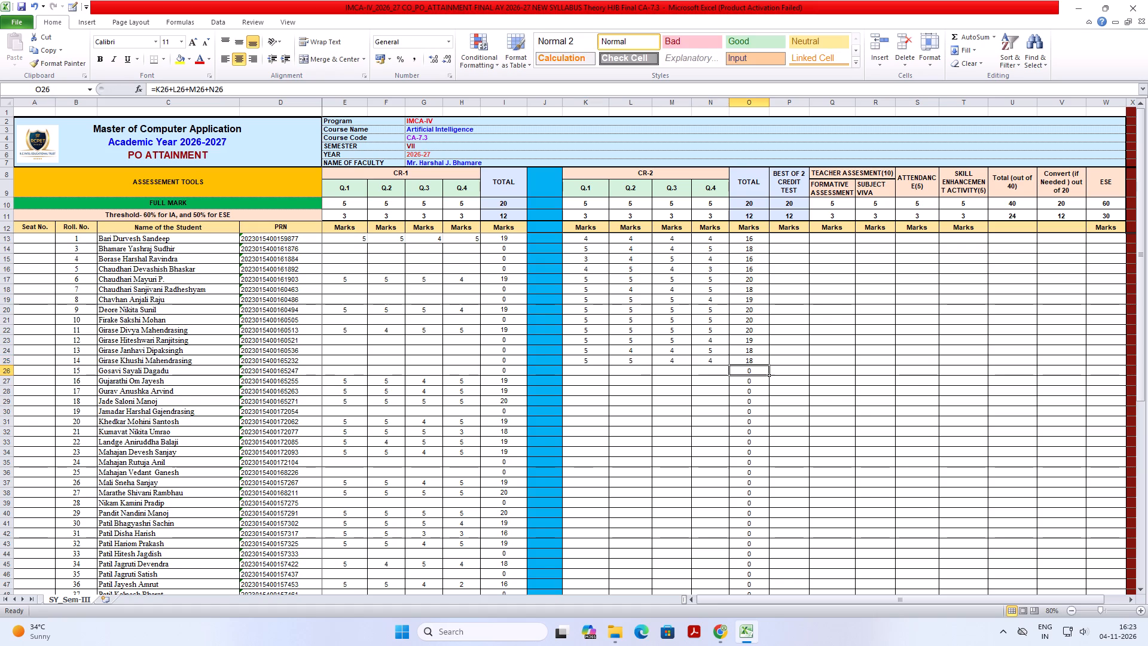
key(Left)
key(Left)
key(Left)
key(Left)
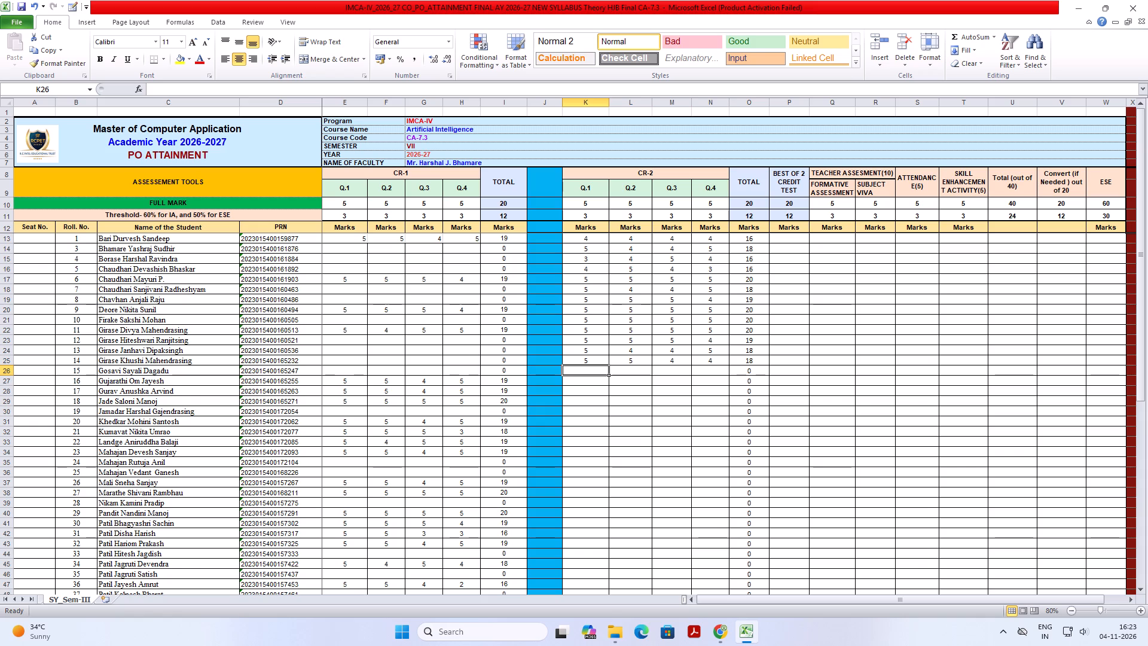
click(7, 367)
click(160, 367)
click(480, 362)
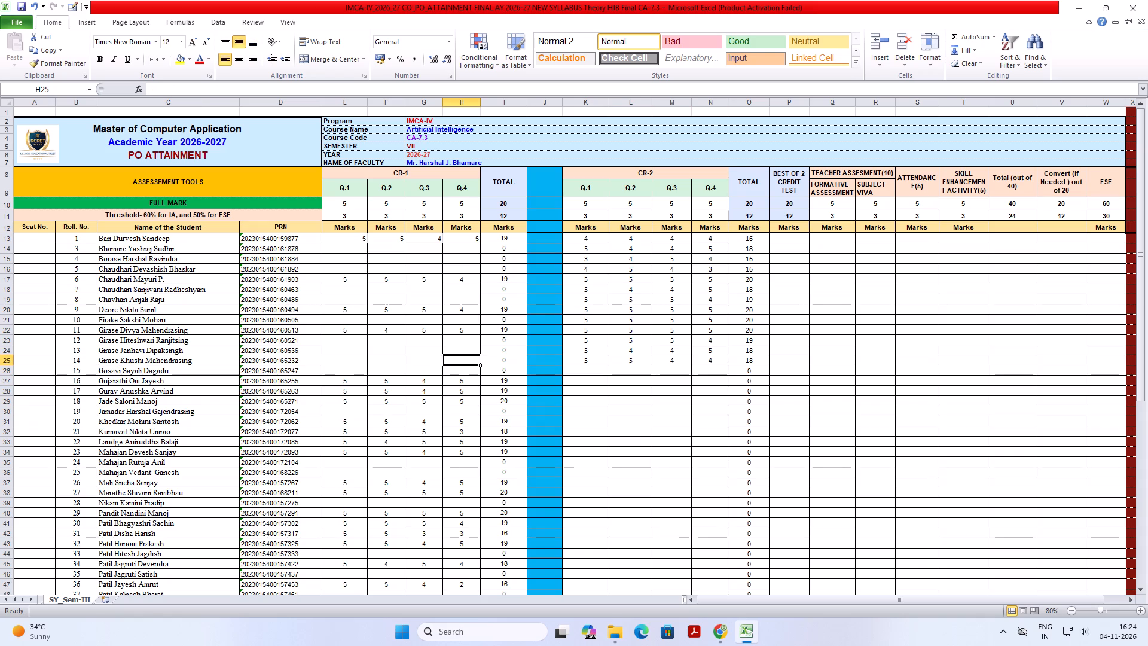
click(578, 368)
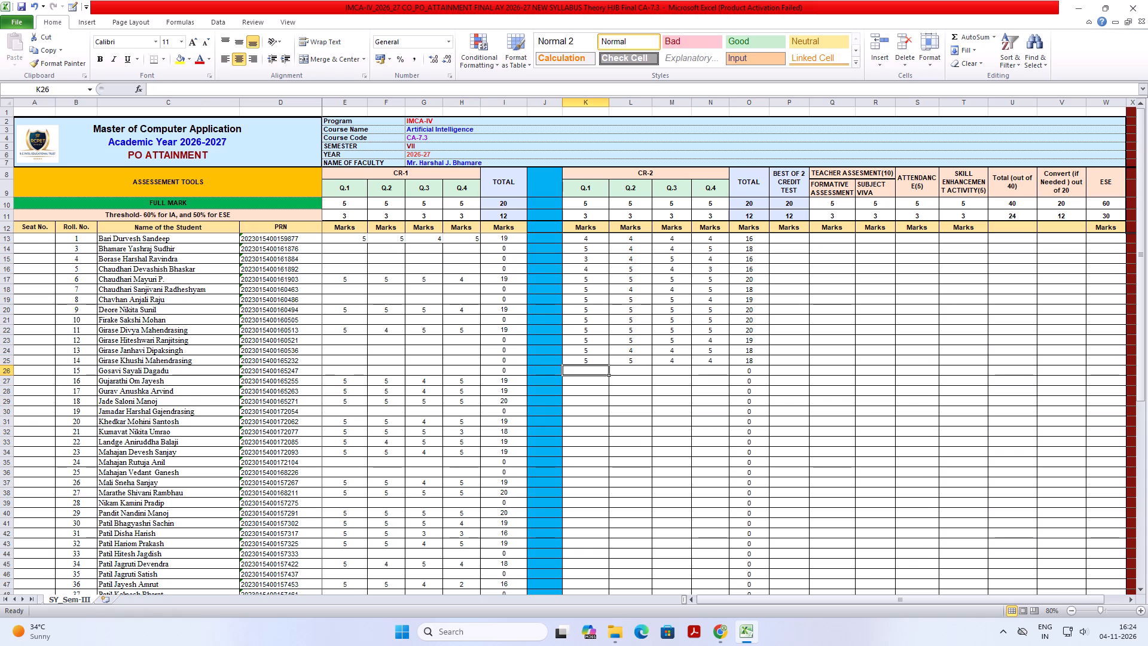
key(5)
key(Right)
key(4)
key(Right)
key(4)
key(Right)
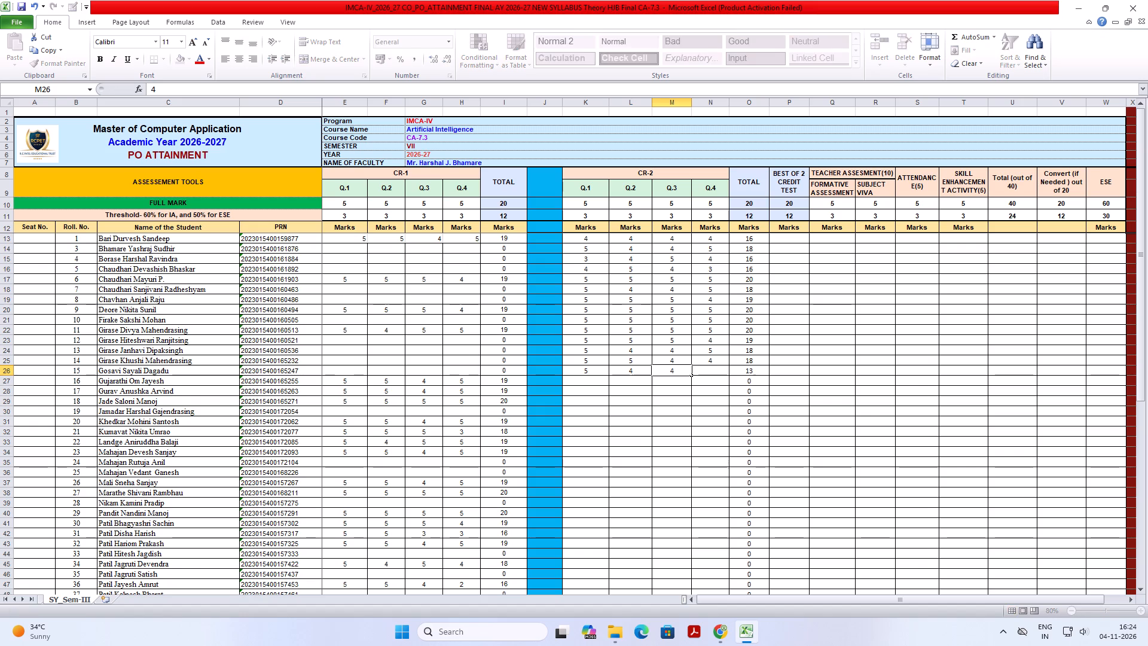
key(5)
key(Down)
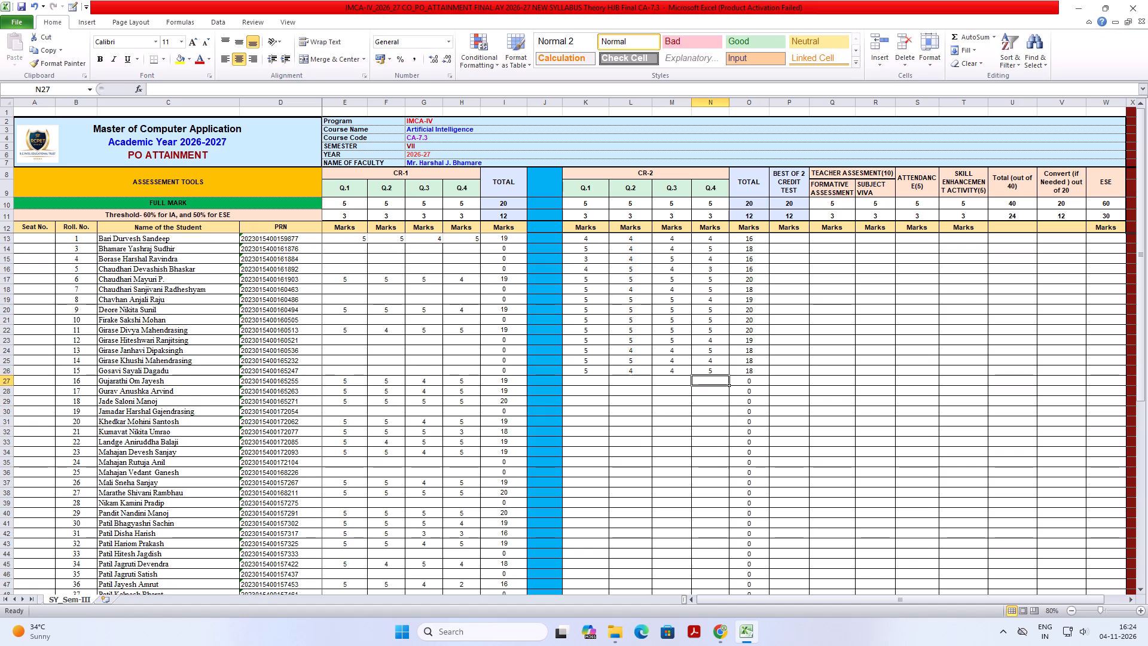
Enter CR-2 marks 4, 5, 5 and 5 in Q.1 to Q.4 for roll no. 16 in row 27.
click(589, 376)
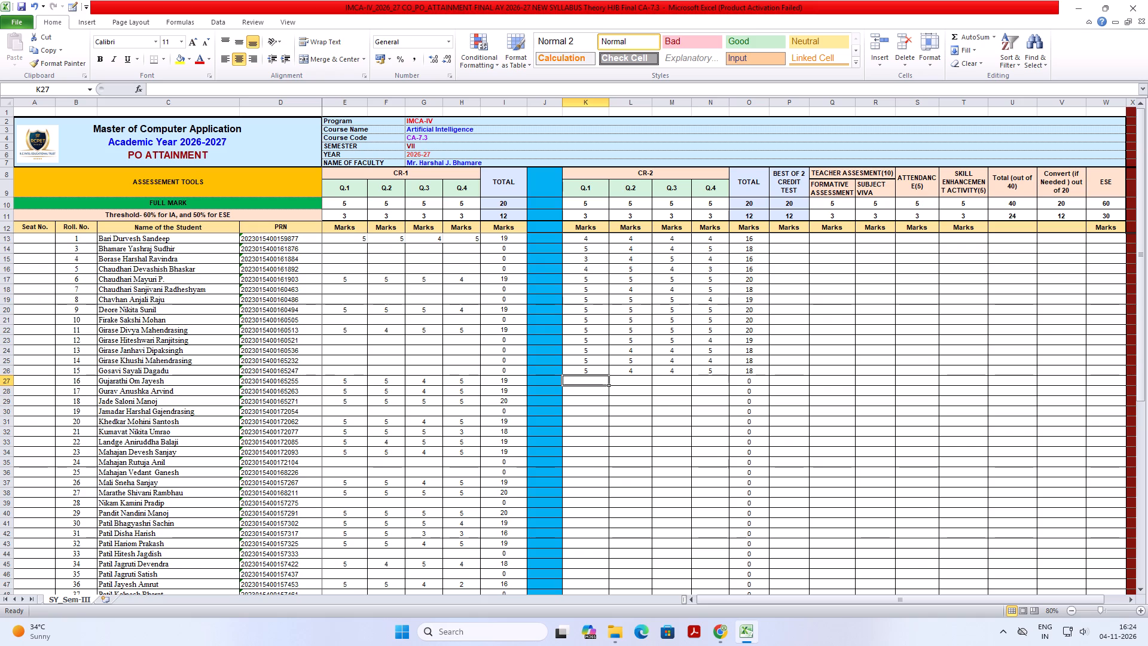
key(4)
key(Right)
key(5)
key(Right)
key(5)
key(Right)
key(5)
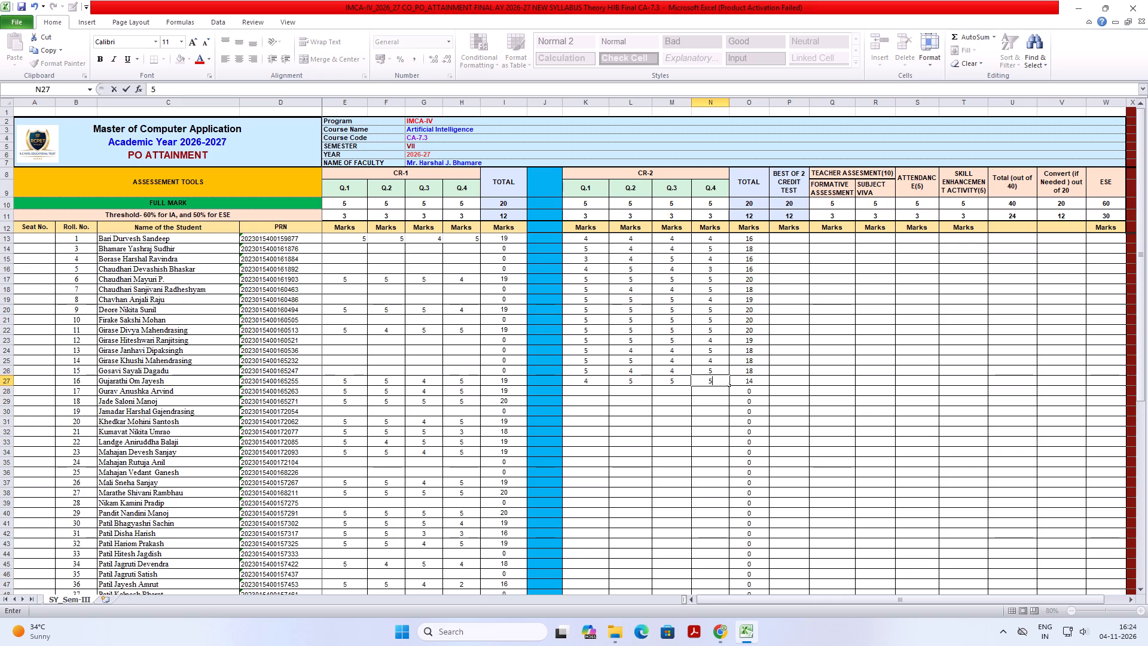
key(Right)
Leave roll no. 17 blank and enter CR-2 marks 4, 4, 5 and 5 in Q.1 to Q.4 for roll no. 18 in row 29.
click(600, 392)
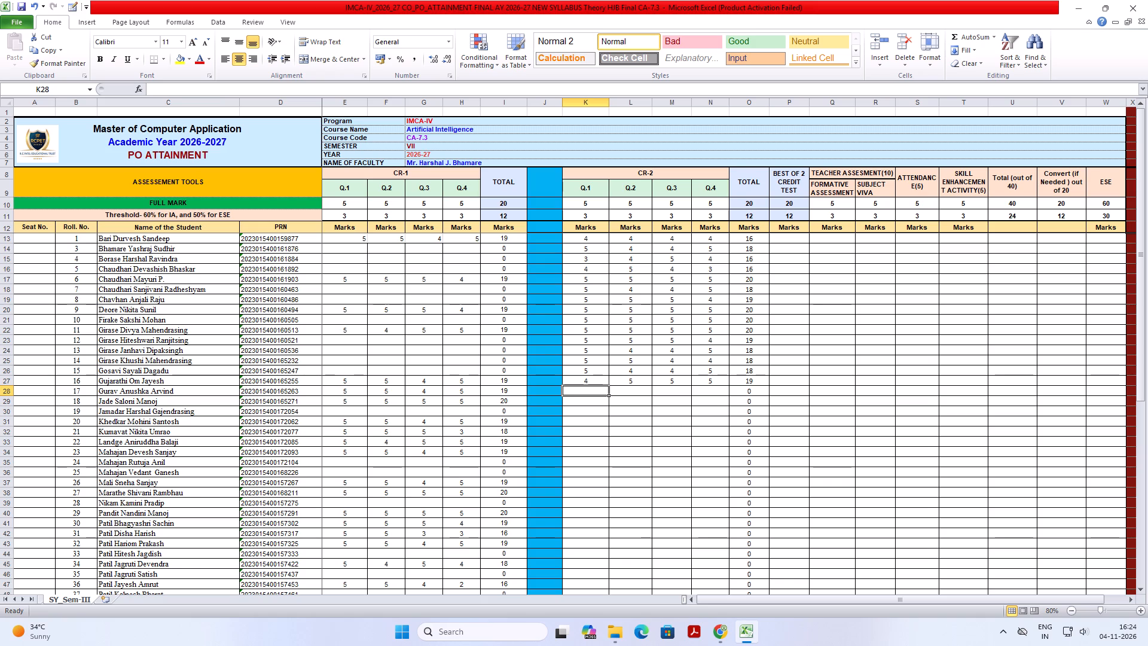
click(587, 403)
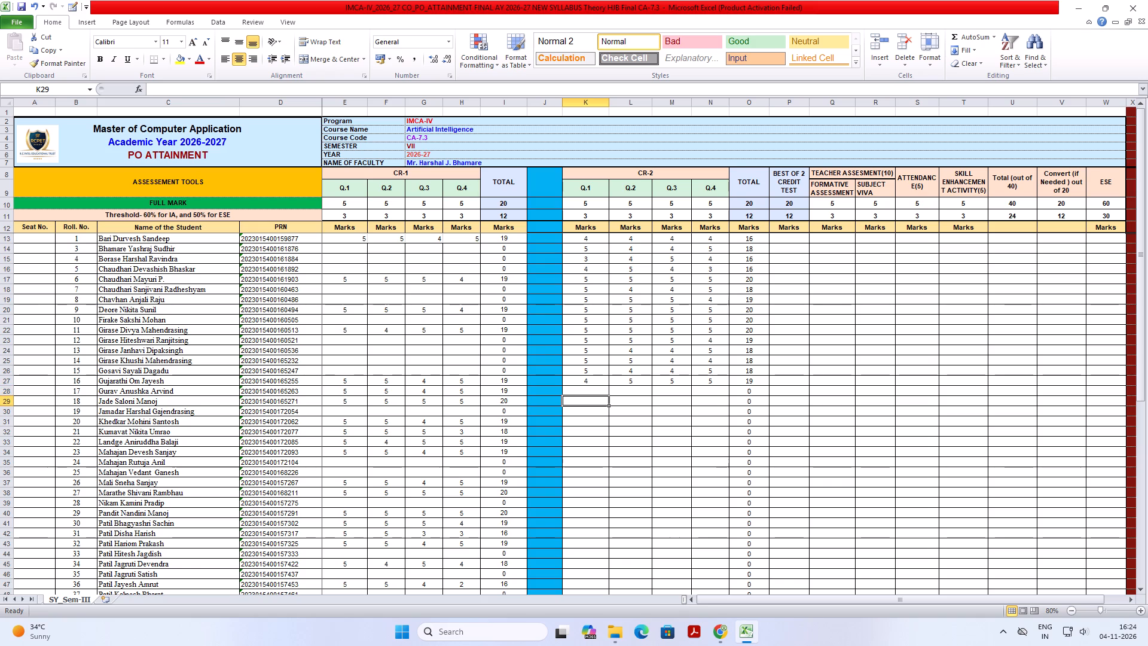
click(596, 389)
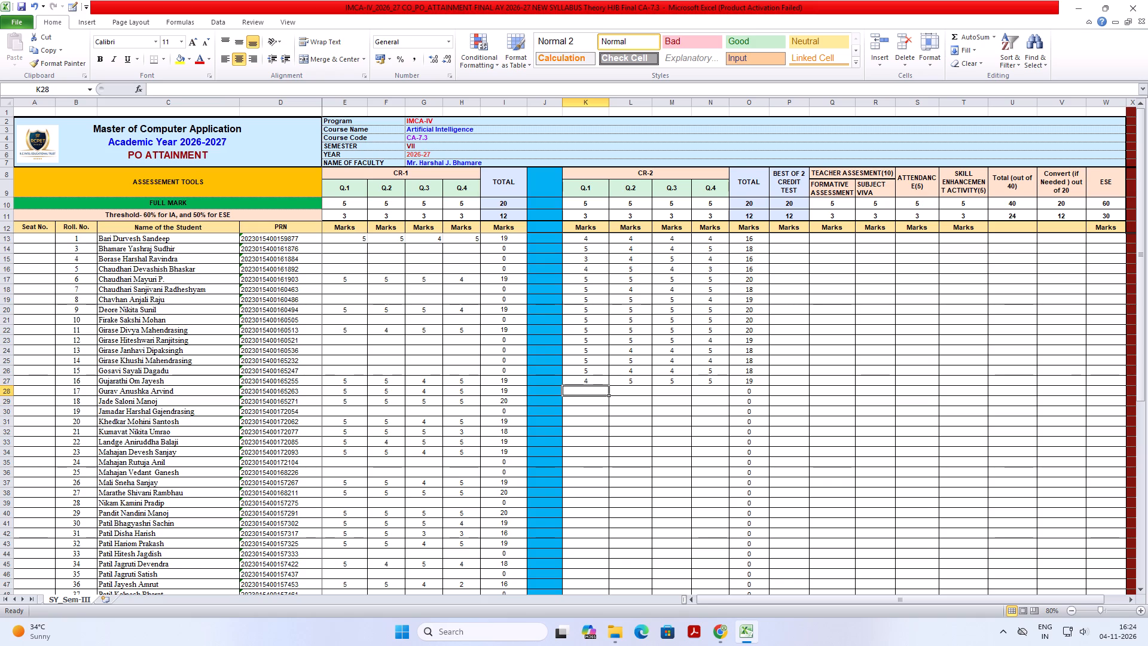
click(596, 403)
click(8, 400)
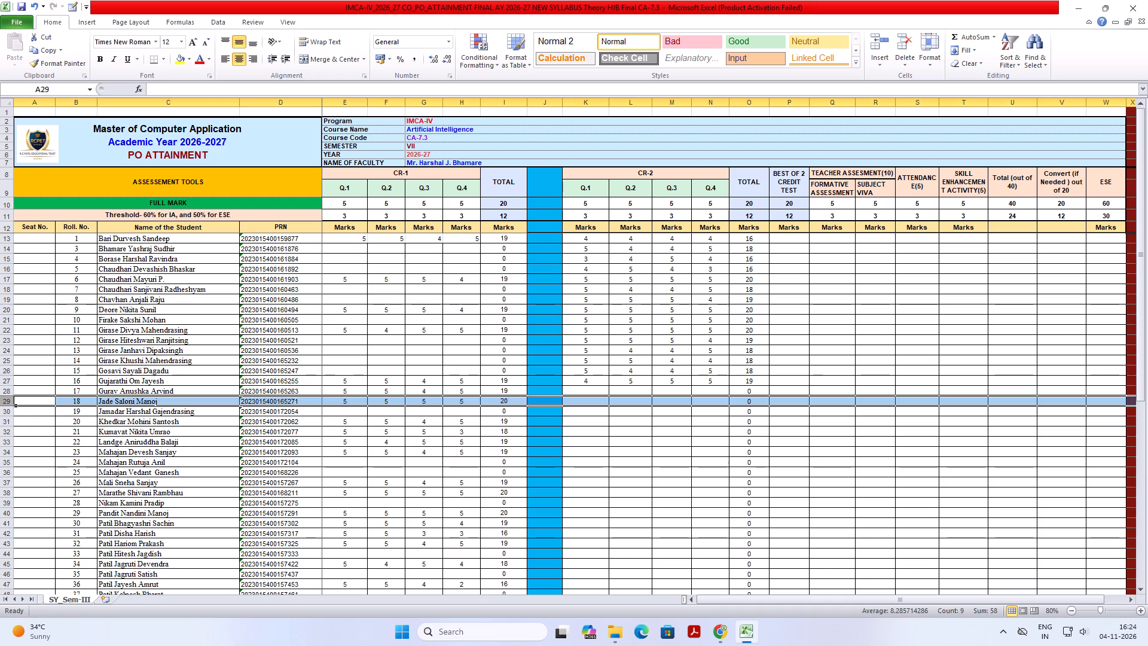
click(596, 403)
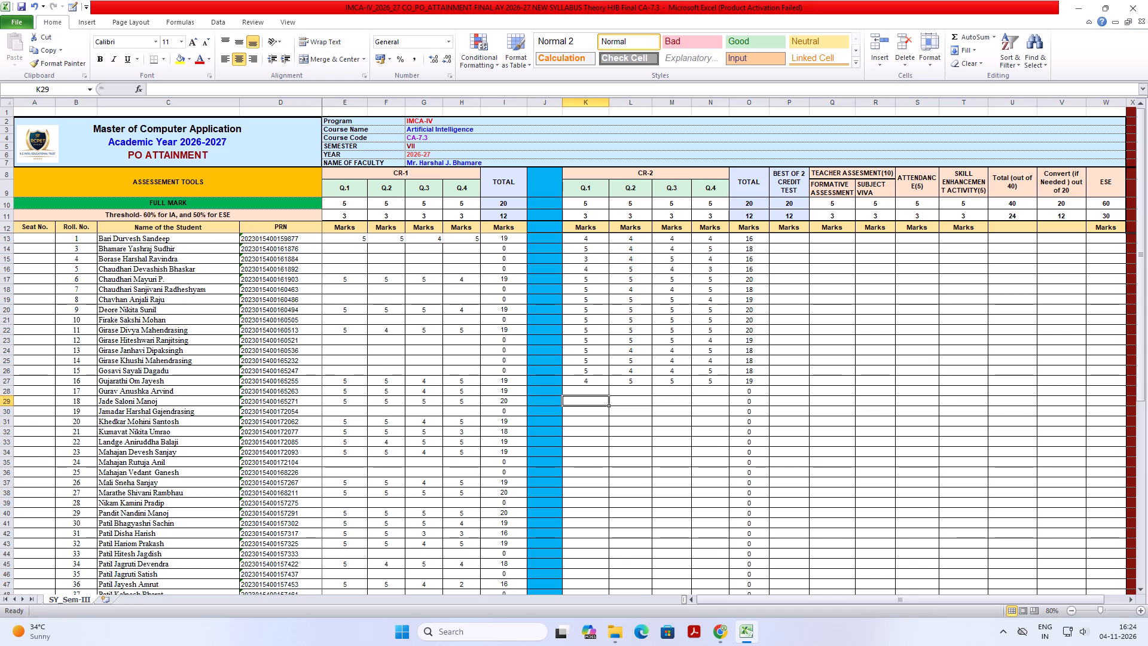
key(4)
key(Right)
key(4)
key(Right)
key(Right)
key(5)
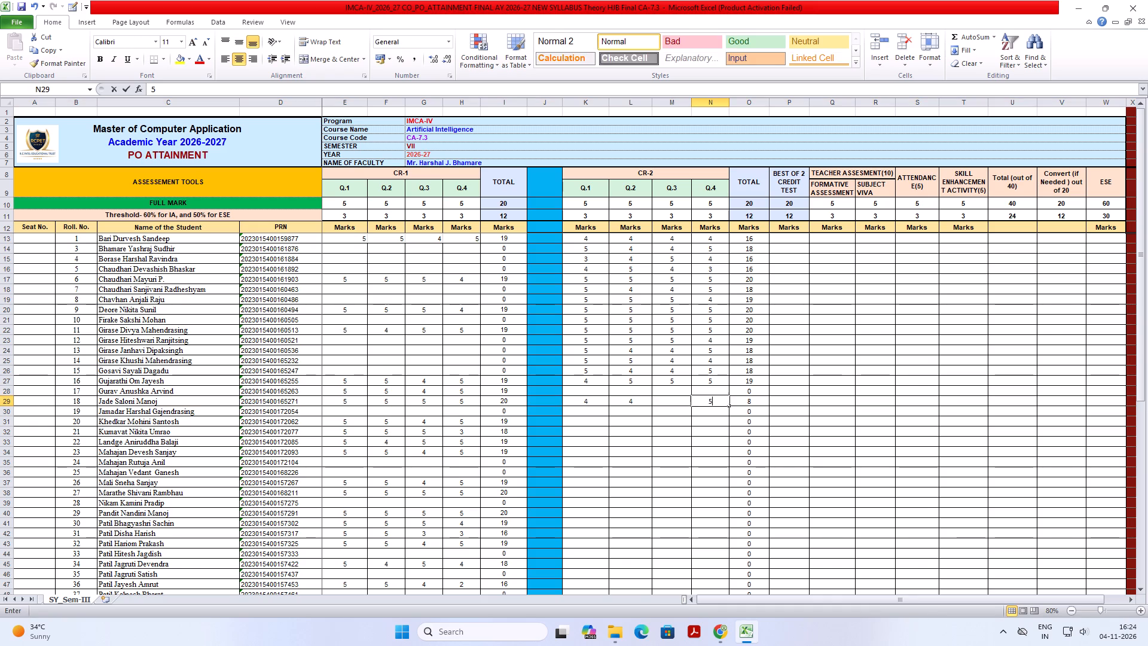
key(Left)
key(5)
key(Right)
Enter CR-2 marks 5, 5, 5 and 4 in Q.1 to Q.4 for roll no. 19 in row 30.
key(Down)
key(Down)
key(Left)
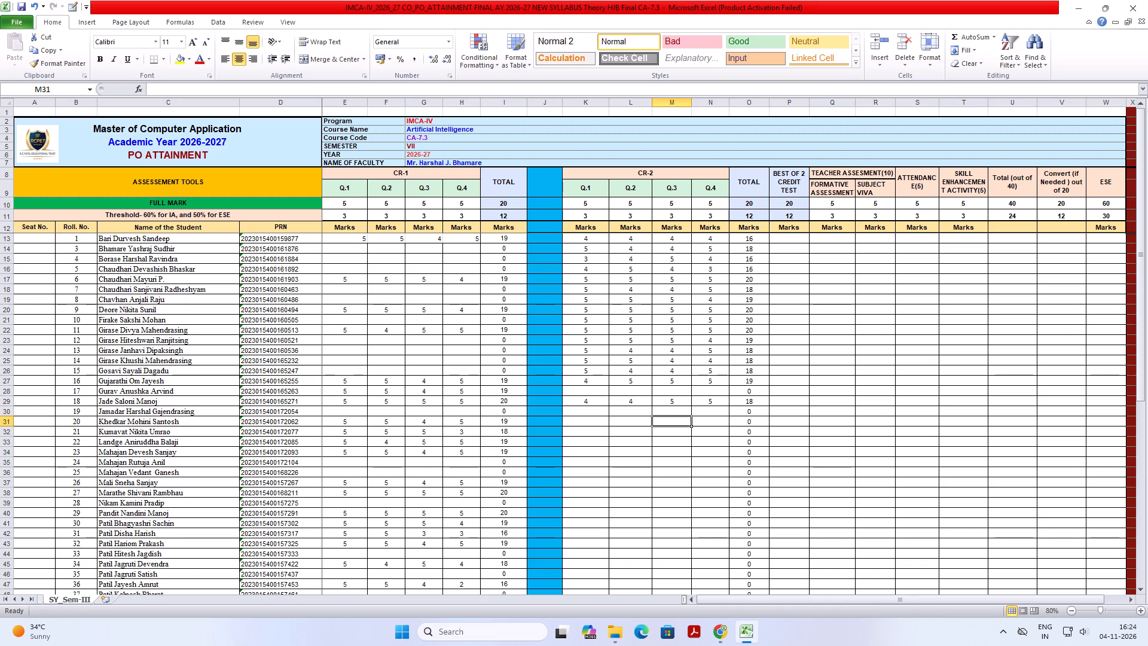
key(Left)
key(Up)
key(Left)
key(Left)
key(Right)
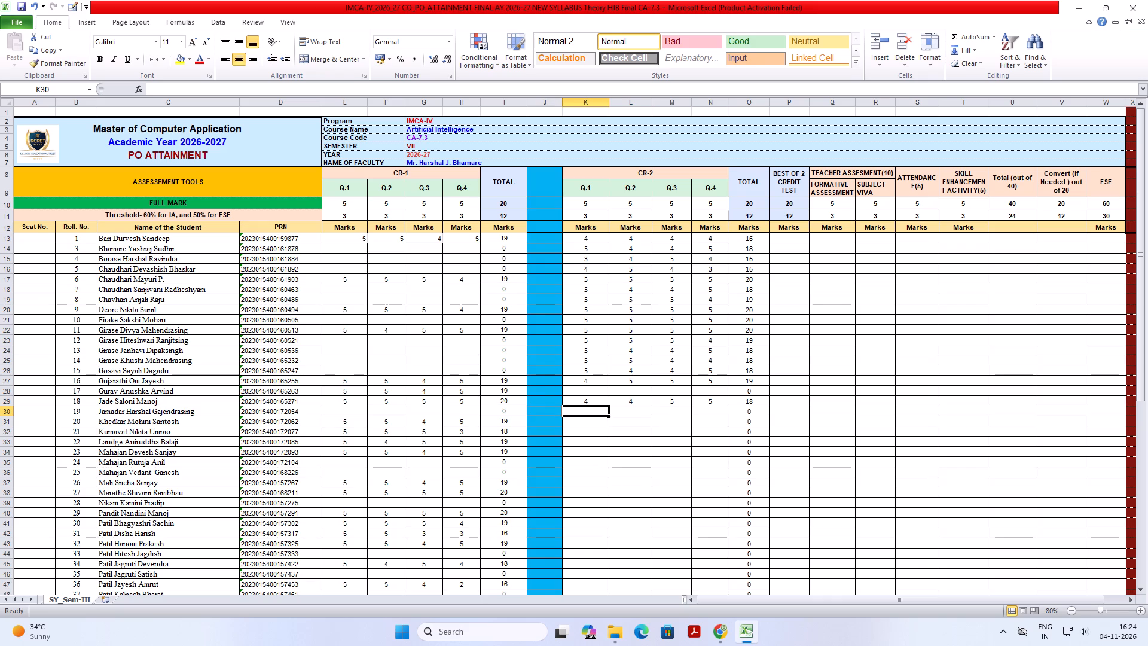
key(5)
key(Right)
key(5)
key(Right)
key(5)
key(Right)
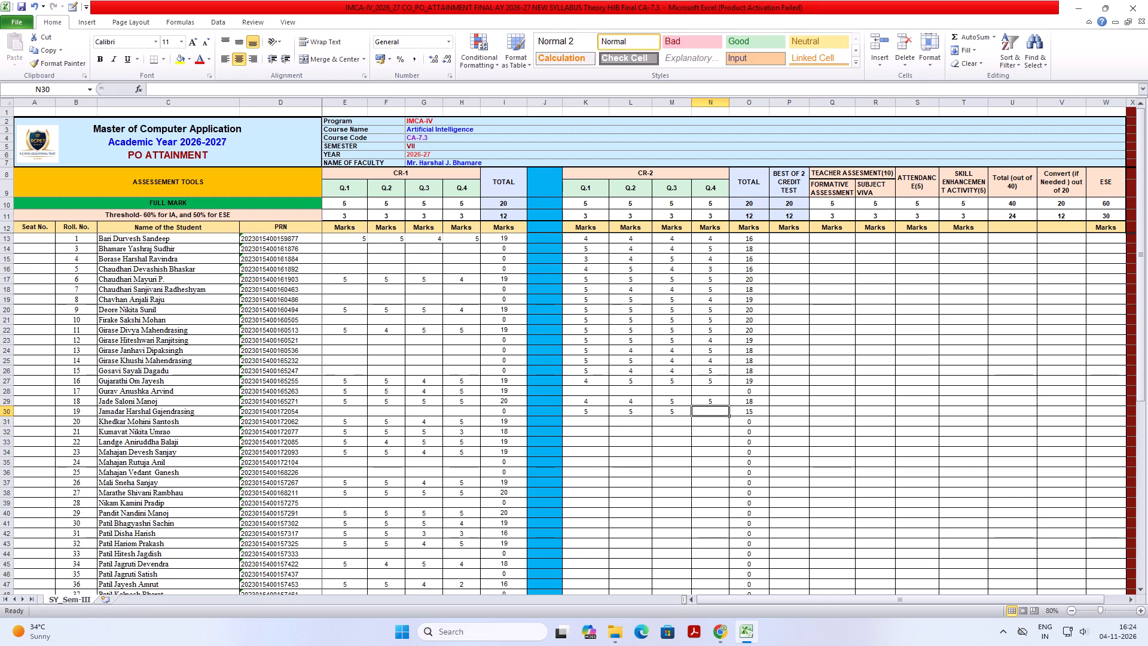
key(4)
key(Right)
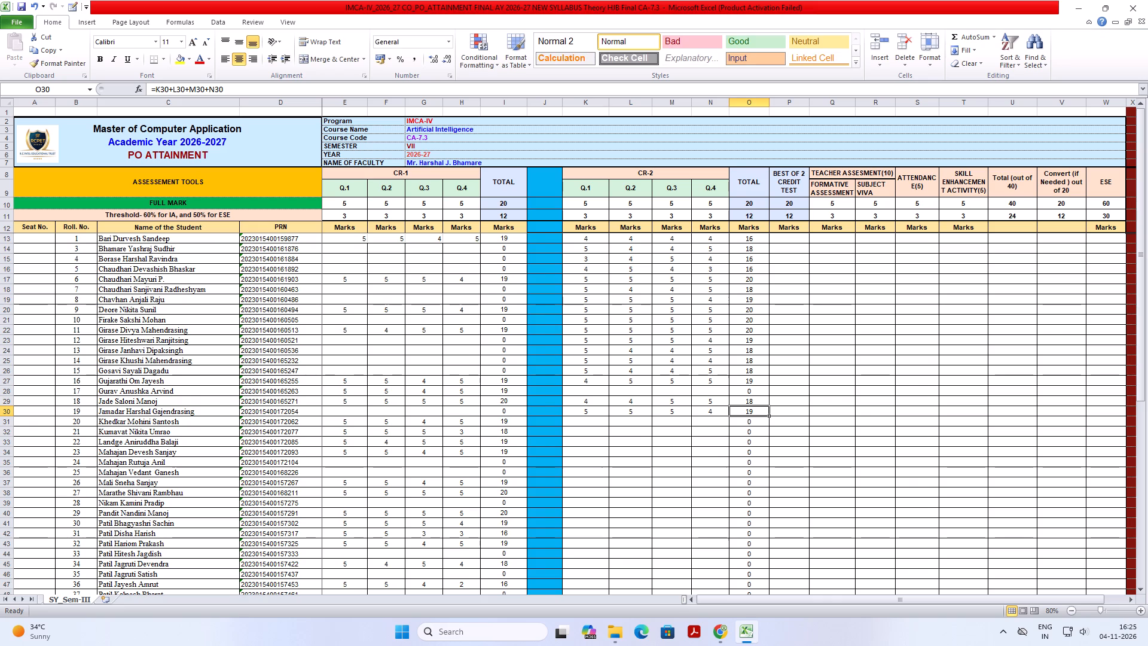
Enter CR-2 marks 5, 5, 0 and 0 in Q.1 to Q.4 for roll no. 20 in row 31.
click(588, 419)
key(5)
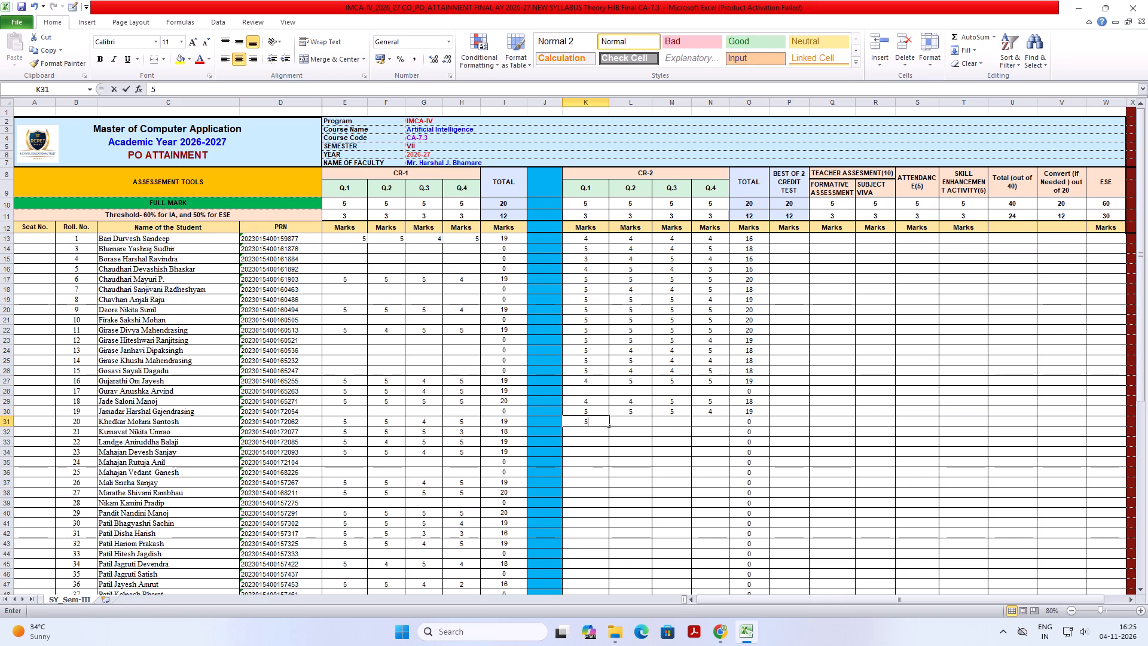
key(Right)
key(5)
key(Right)
key(0)
key(Right)
key(0)
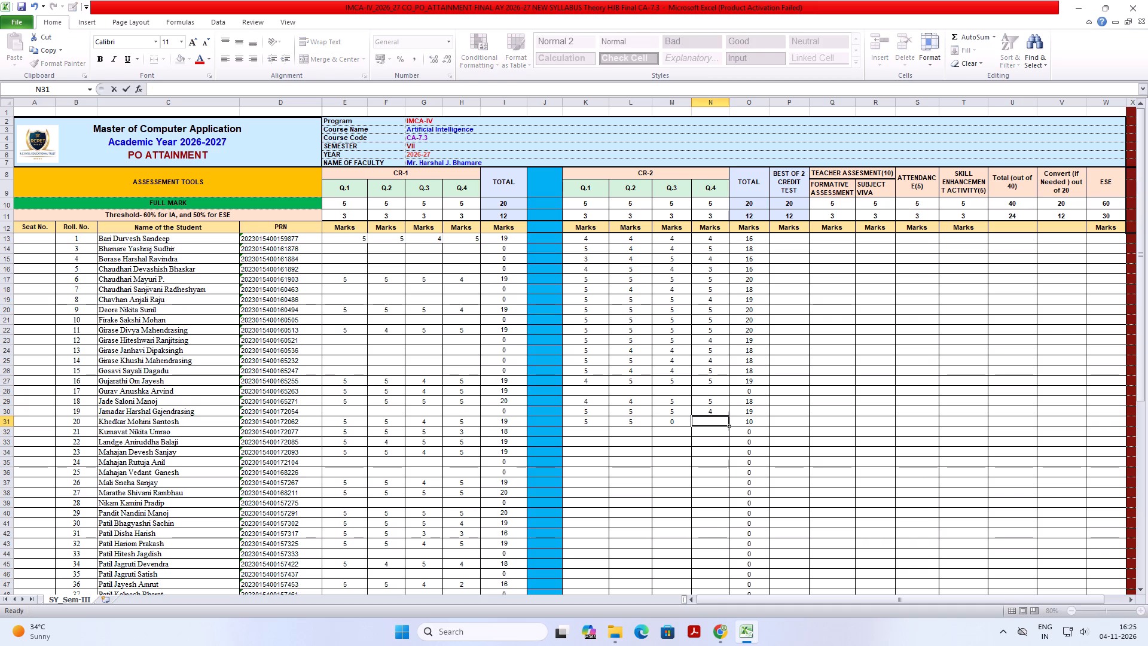
key(Down)
Leave roll no. 21 blank and enter CR-2 marks 4, 5, 0 and 3 in Q.1 to Q.4 for roll no. 22 in row 33.
key(Left)
key(Left)
key(Left)
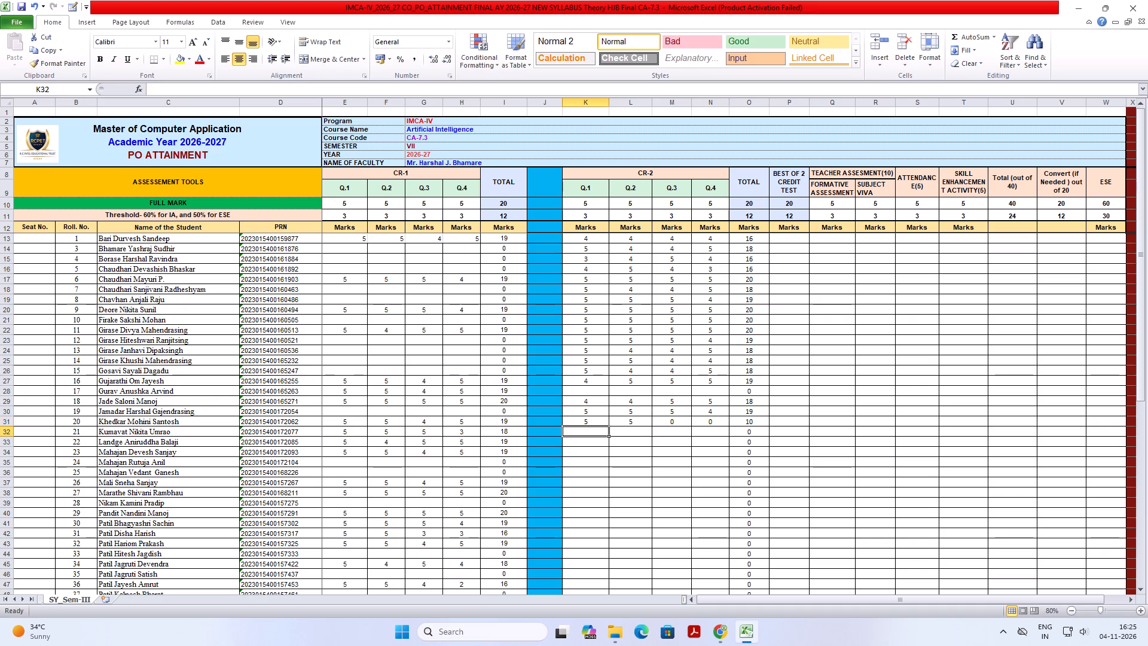
key(Right)
key(Left)
key(Down)
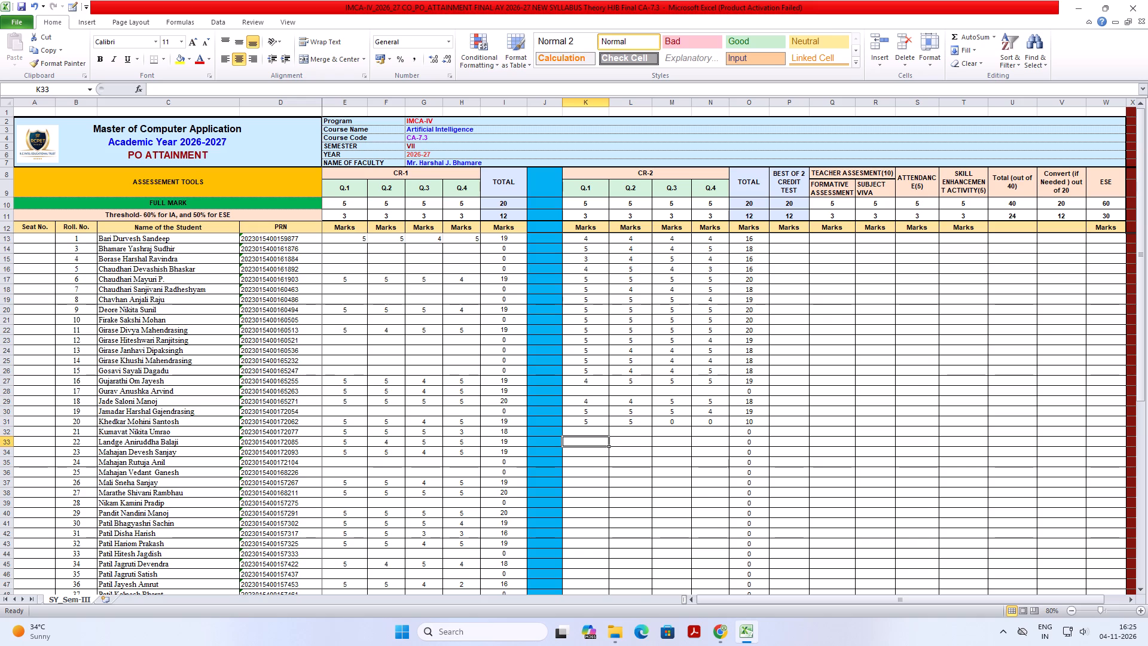
key(4)
key(Right)
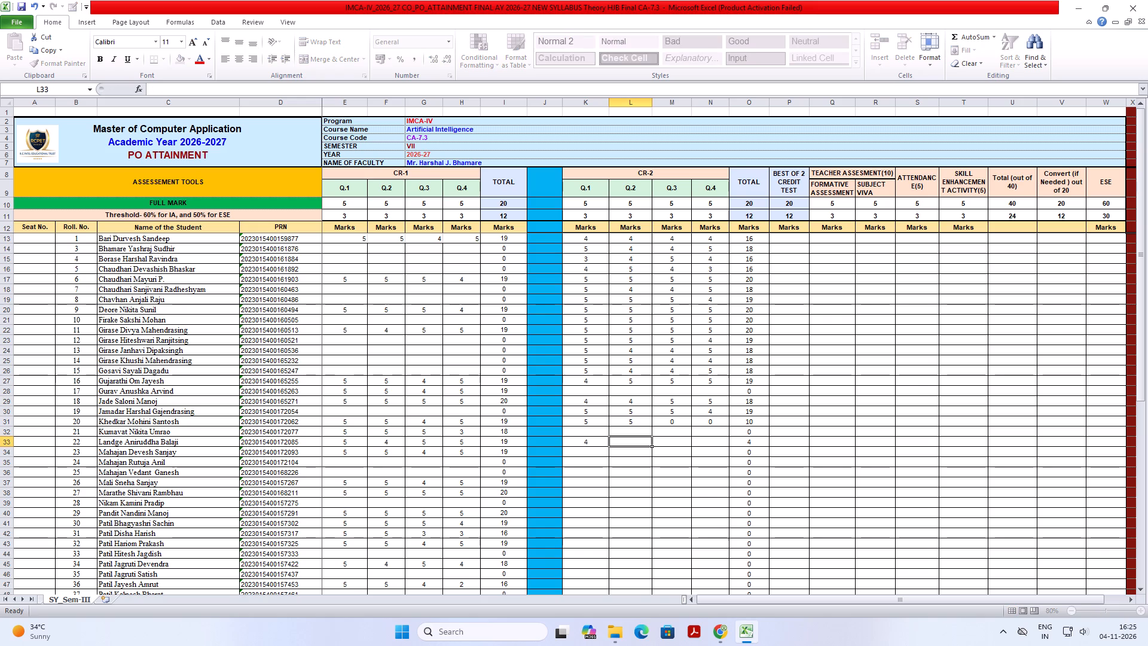
key(5)
key(Right)
key(0)
key(Right)
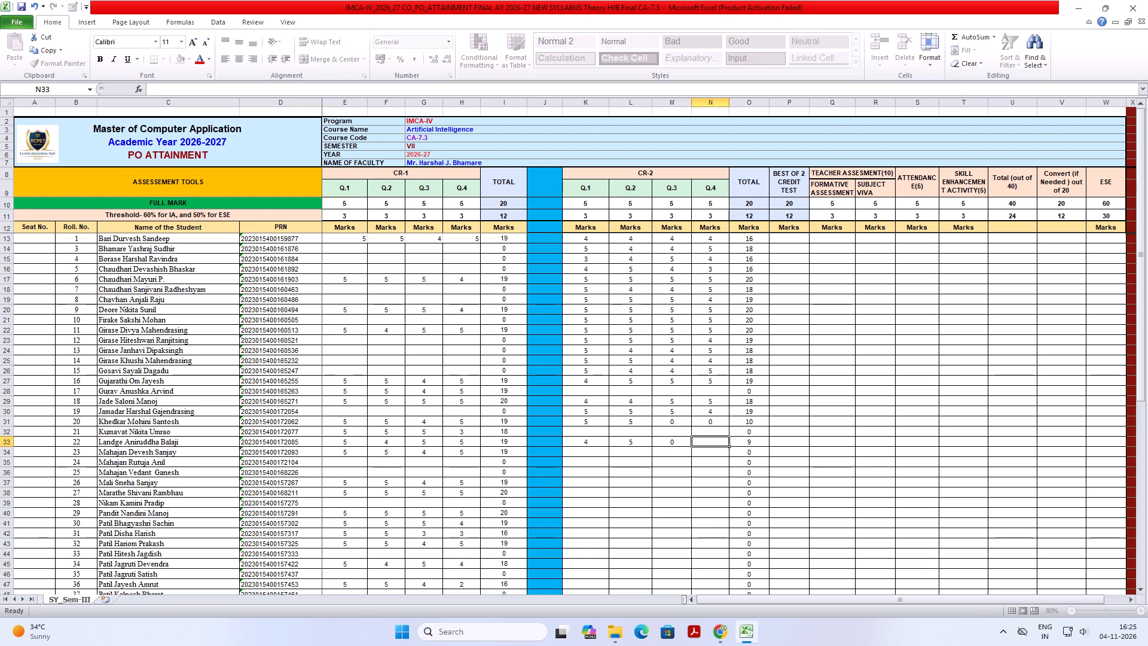
key(3)
key(Right)
Leave roll no. 23 blank and enter CR-2 marks of 5 in each of Q.1 to Q.4 for roll no. 24 in row 35.
key(Down)
key(Left)
key(Left)
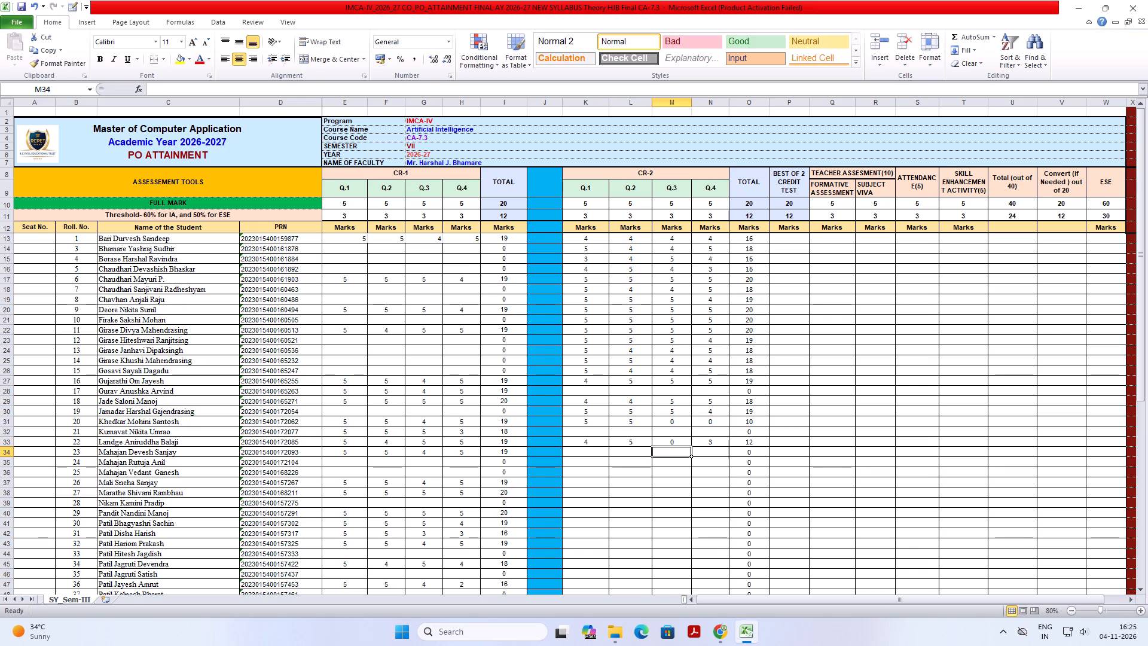
key(Left)
key(Left)
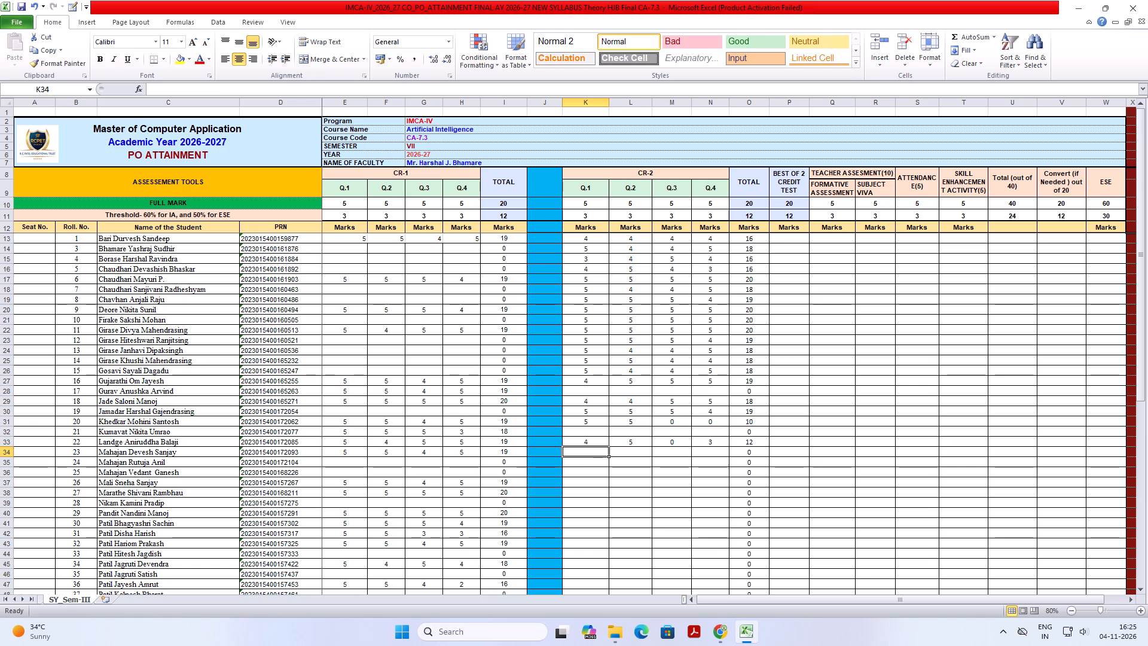
key(Down)
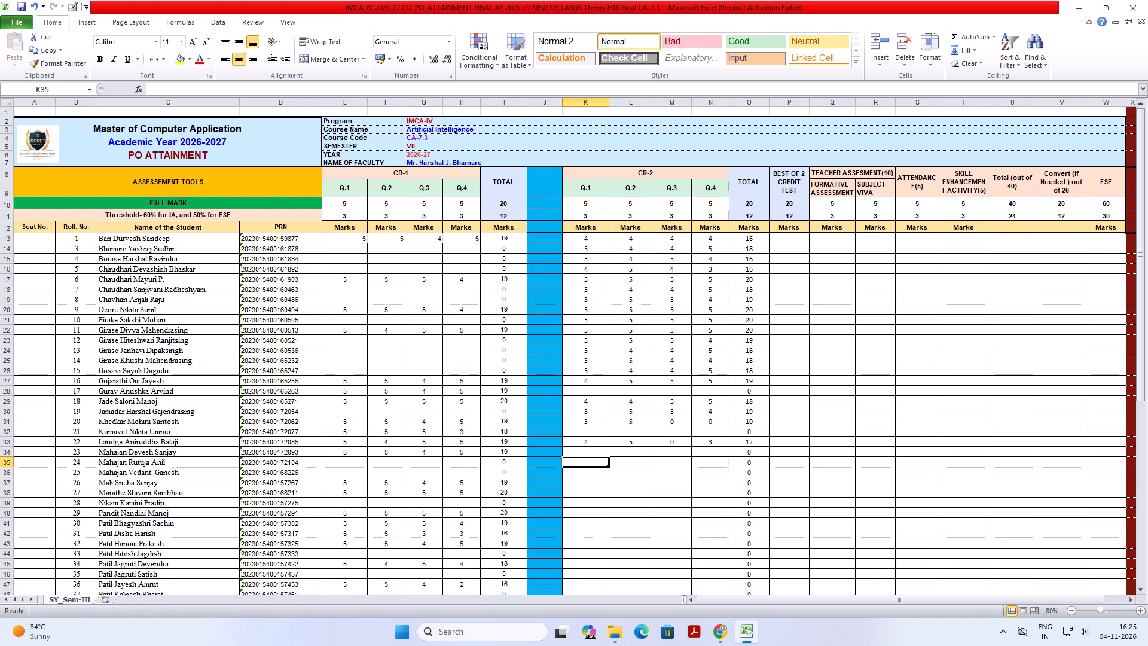
key(5)
key(Right)
key(5)
key(Right)
key(5)
key(Right)
key(5)
key(Right)
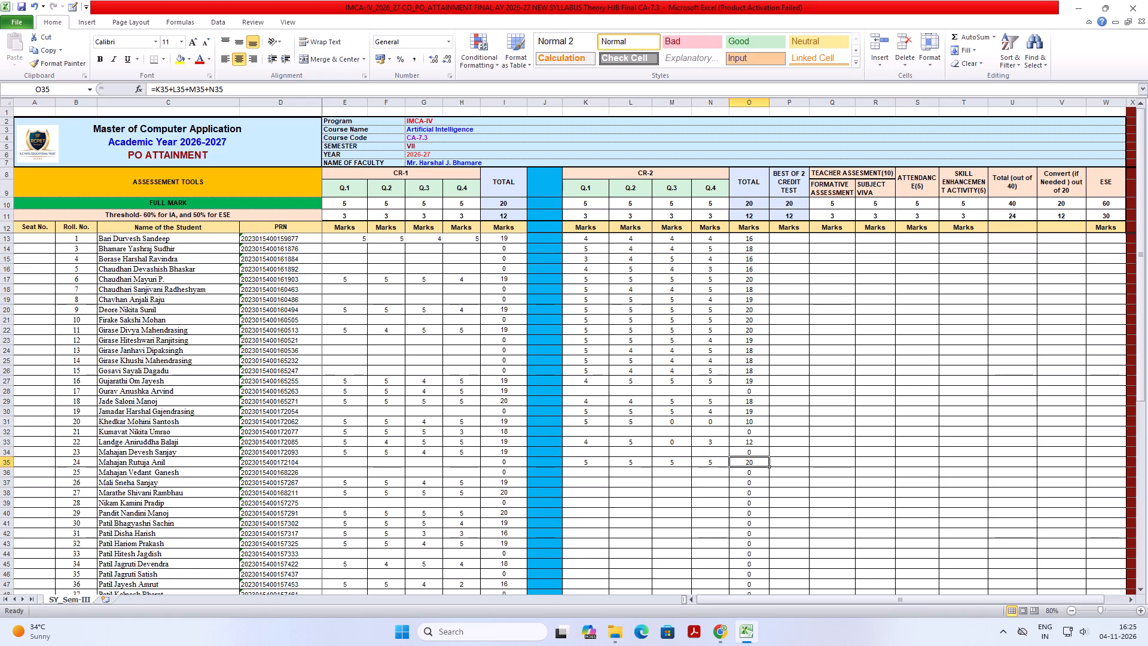
Enter CR-2 marks 5, 5, 2 and 0 in Q.1 to Q.4 for roll no. 25 in row 36.
key(Left)
key(Down)
key(Down)
key(Left)
key(Up)
key(Left)
key(Left)
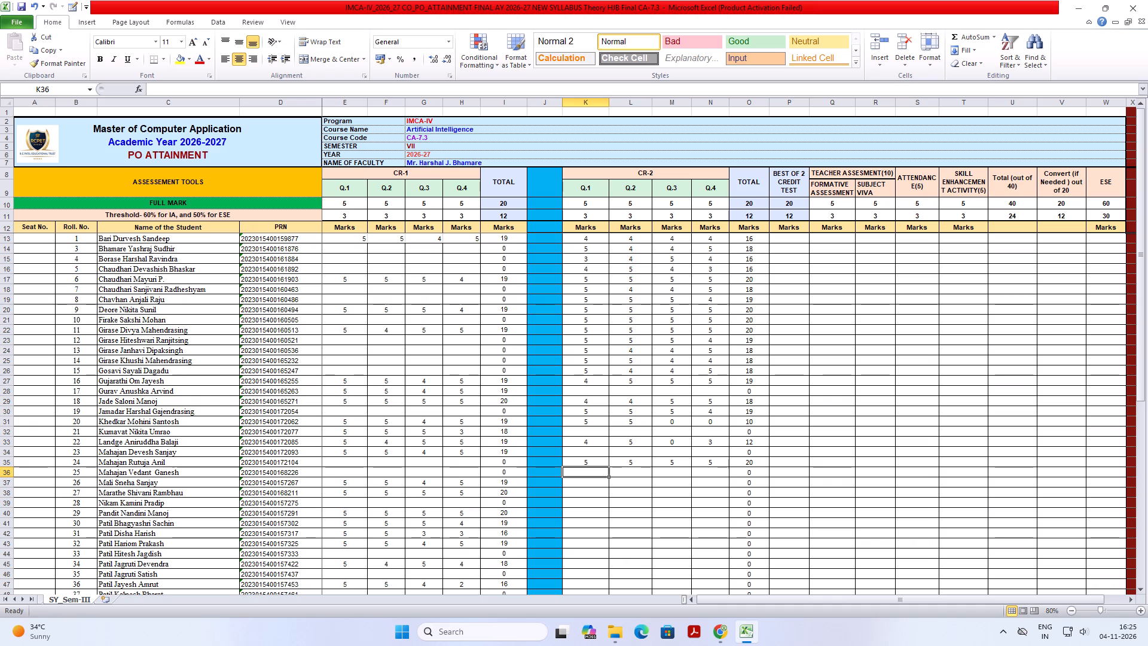
key(5)
key(Right)
key(5)
key(Right)
key(2)
key(Right)
key(0)
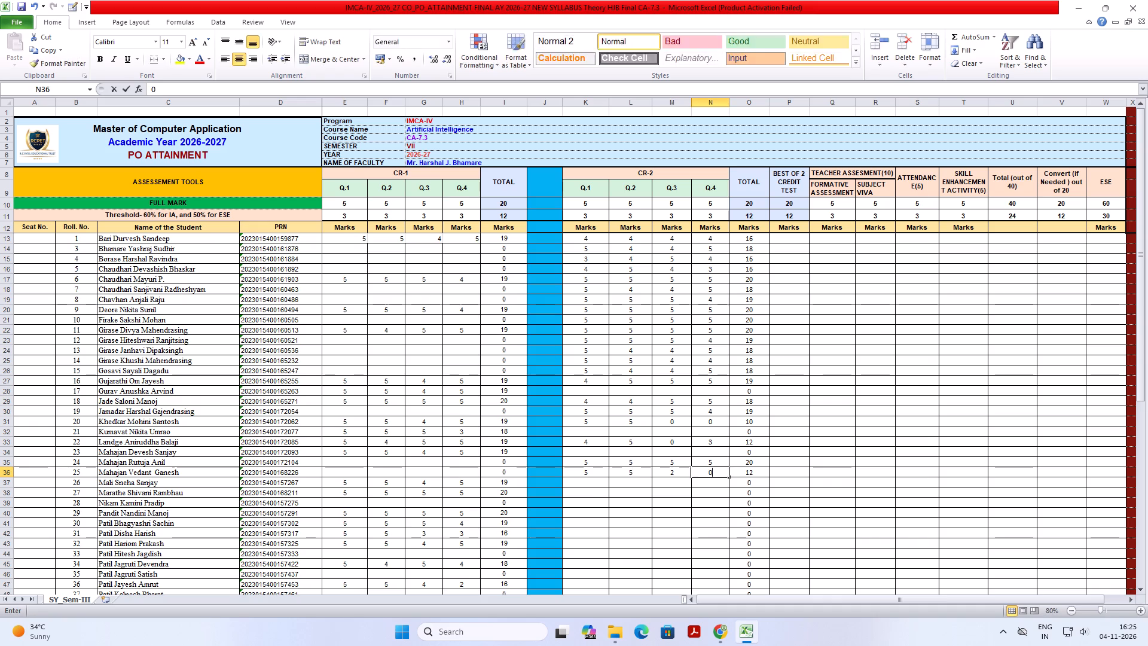
key(Right)
Enter CR-2 marks of 5 in each of Q.1 to Q.4 for roll no. 26 in row 37.
key(Down)
key(Left)
key(Left)
key(Left)
key(Left)
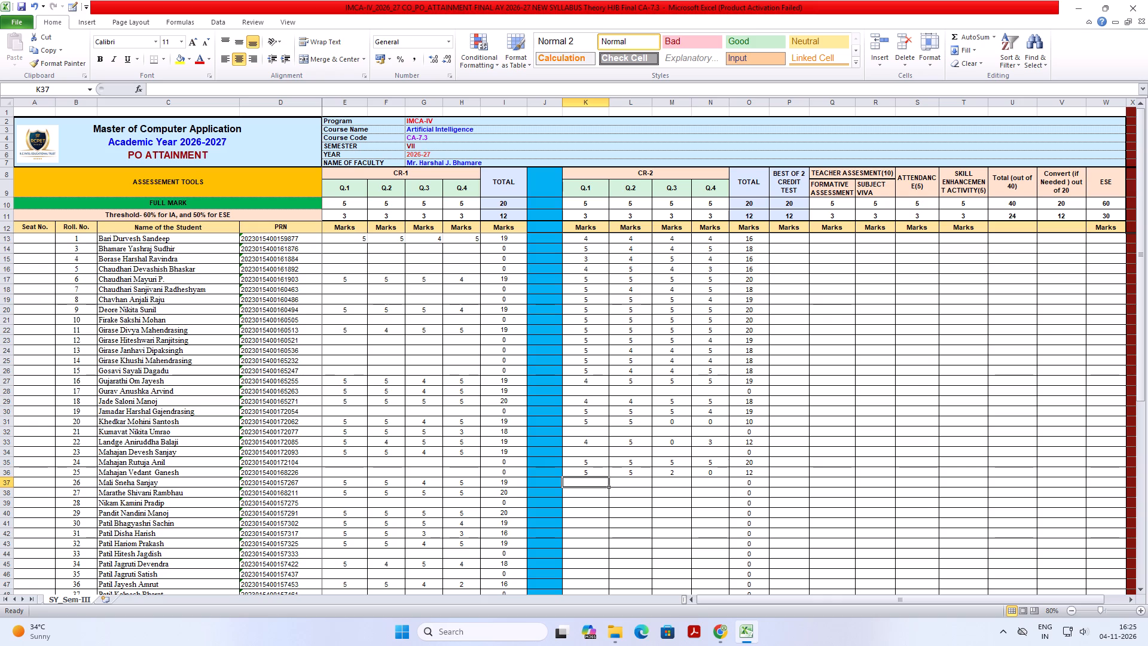
click(593, 495)
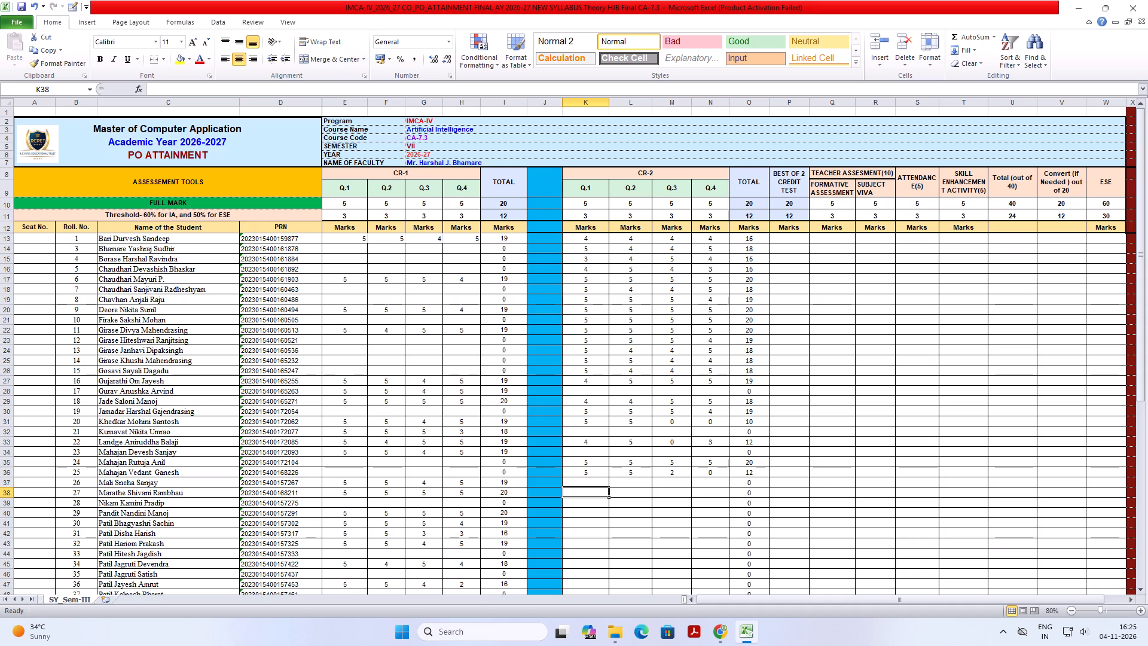
key(Up)
key(Up)
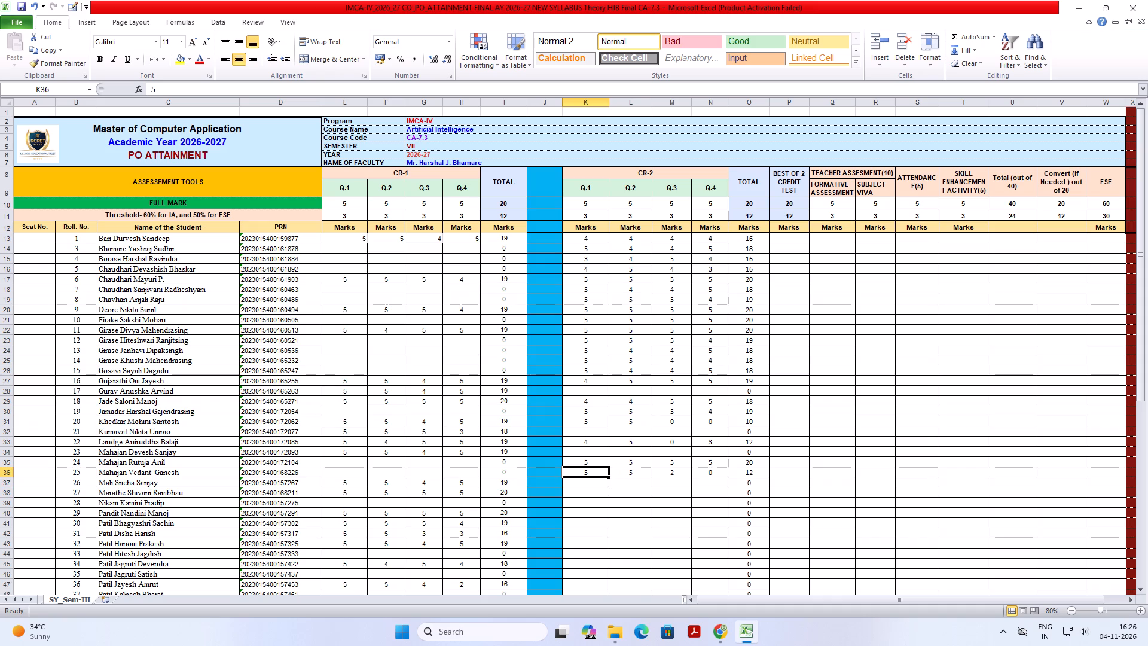
key(Down)
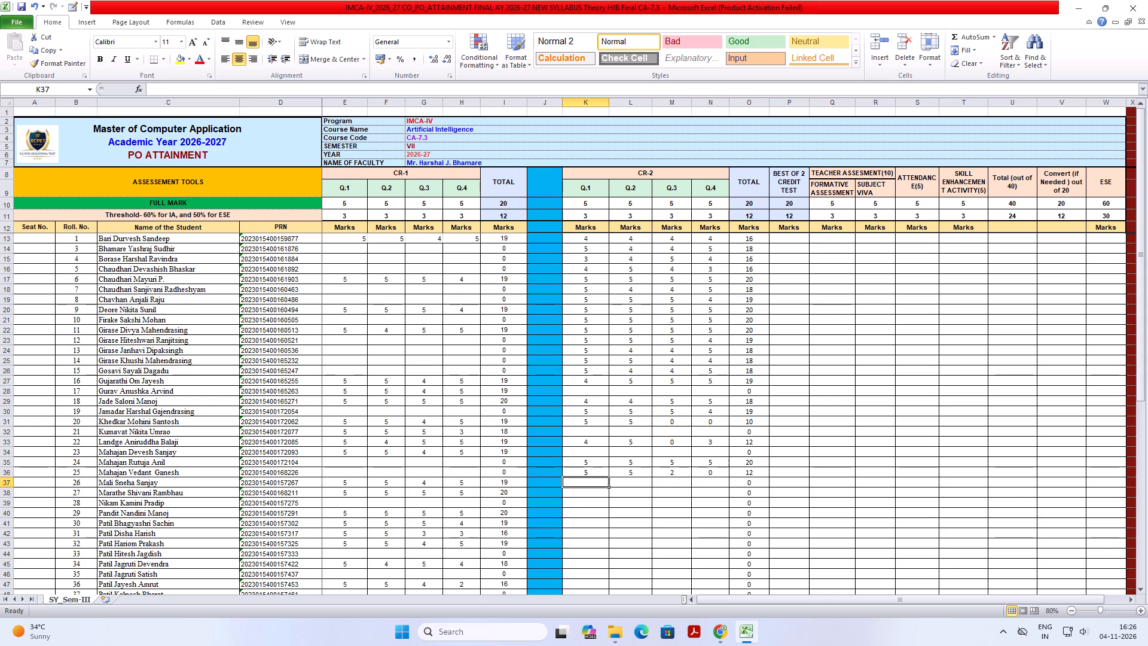
key(Left)
key(Left)
key(Right)
key(Right)
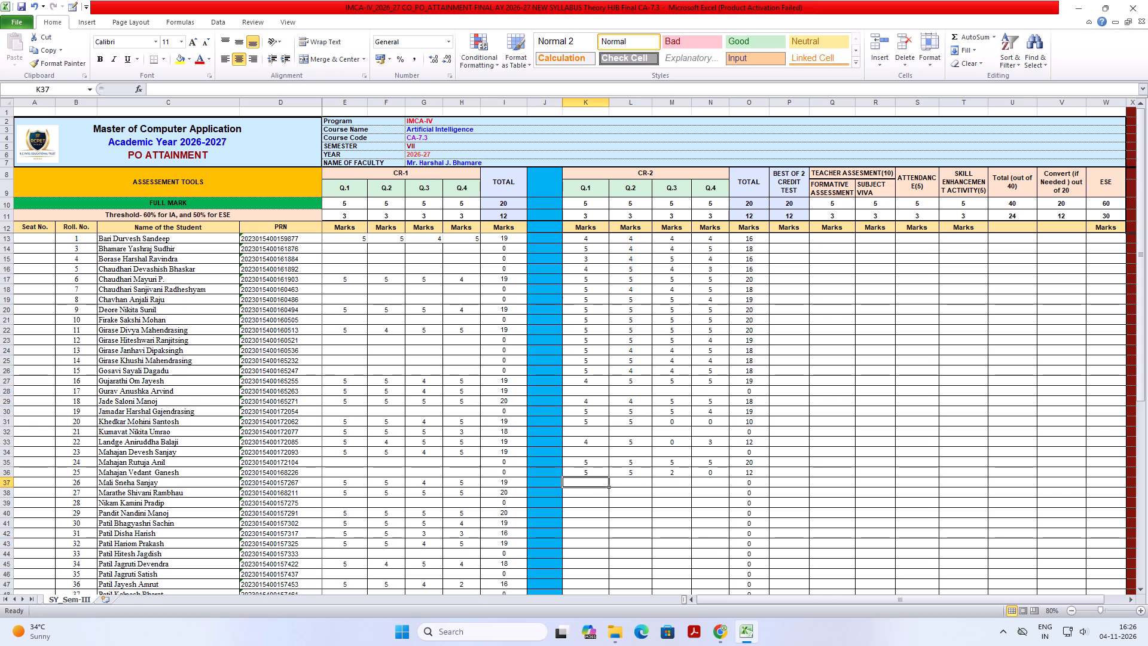
key(5)
key(Right)
key(5)
key(Right)
key(5)
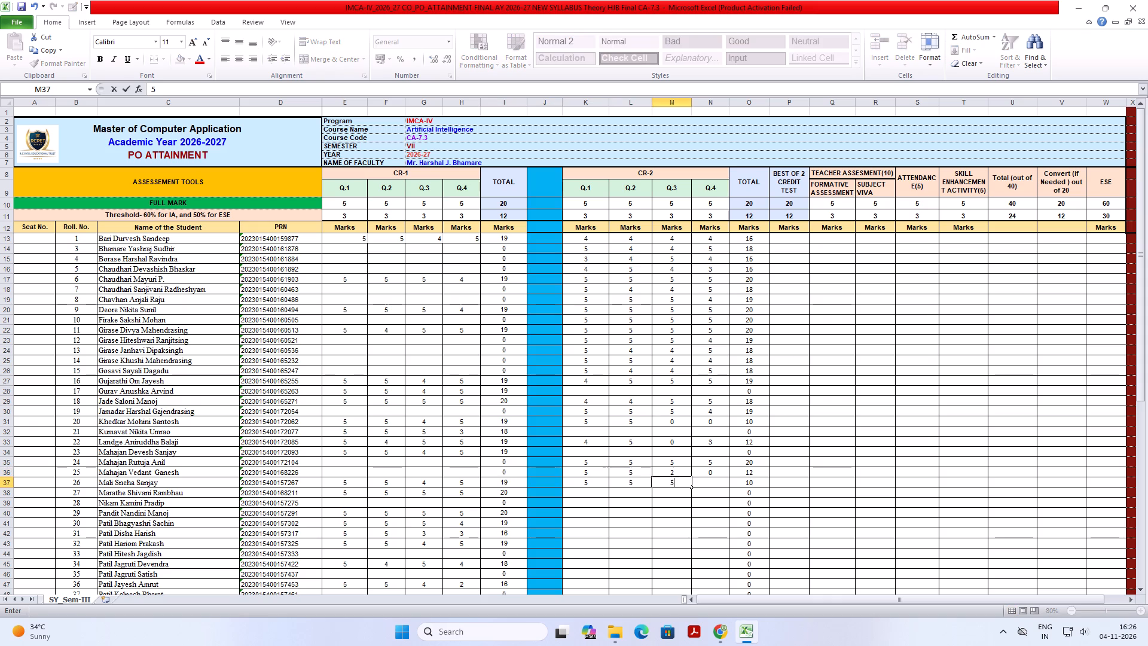
key(Right)
key(5)
key(Down)
Enter CR-2 marks of 5 in each of Q.1 to Q.4 for roll no. 27 in row 38.
key(Left)
key(Left)
key(Left)
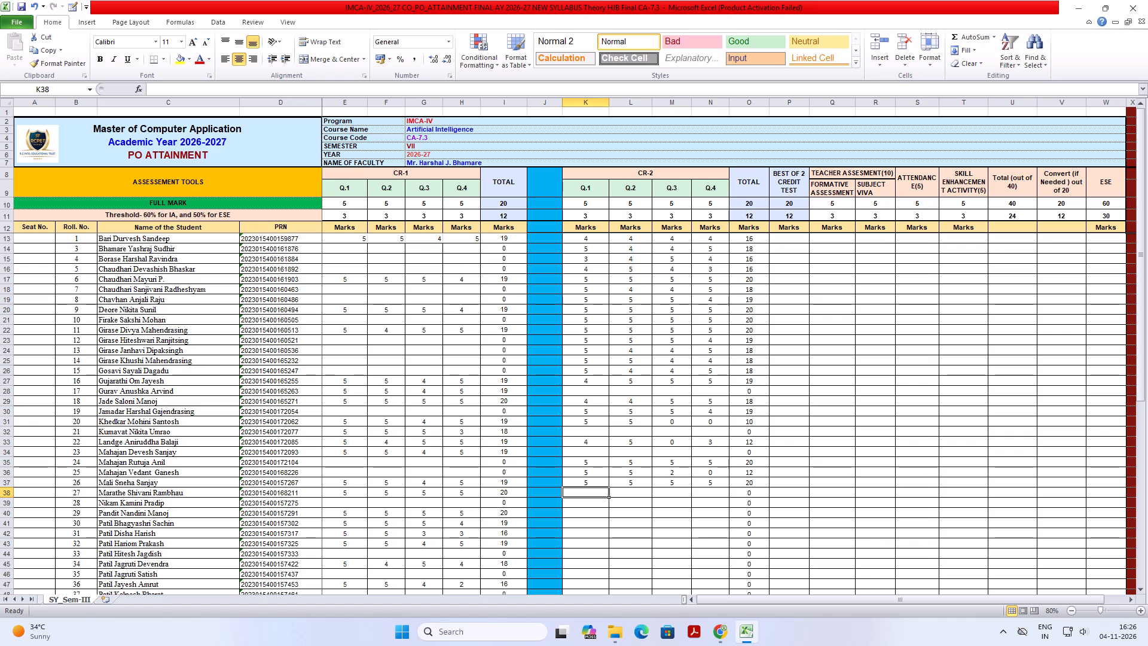
key(5)
key(Right)
key(5)
key(Right)
key(5)
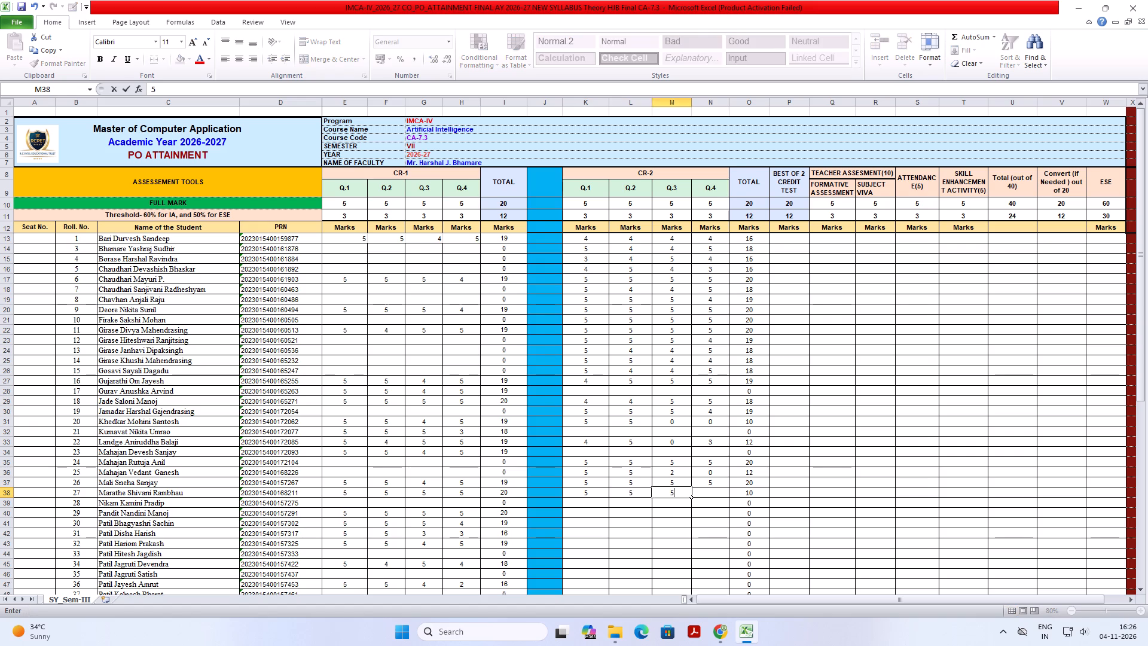
key(Right)
key(5)
key(Right)
Enter CR-2 marks of 5 in each of Q.1 to Q.4 for roll no. 28 in row 39.
key(Down)
key(Left)
key(Left)
key(Left)
key(Left)
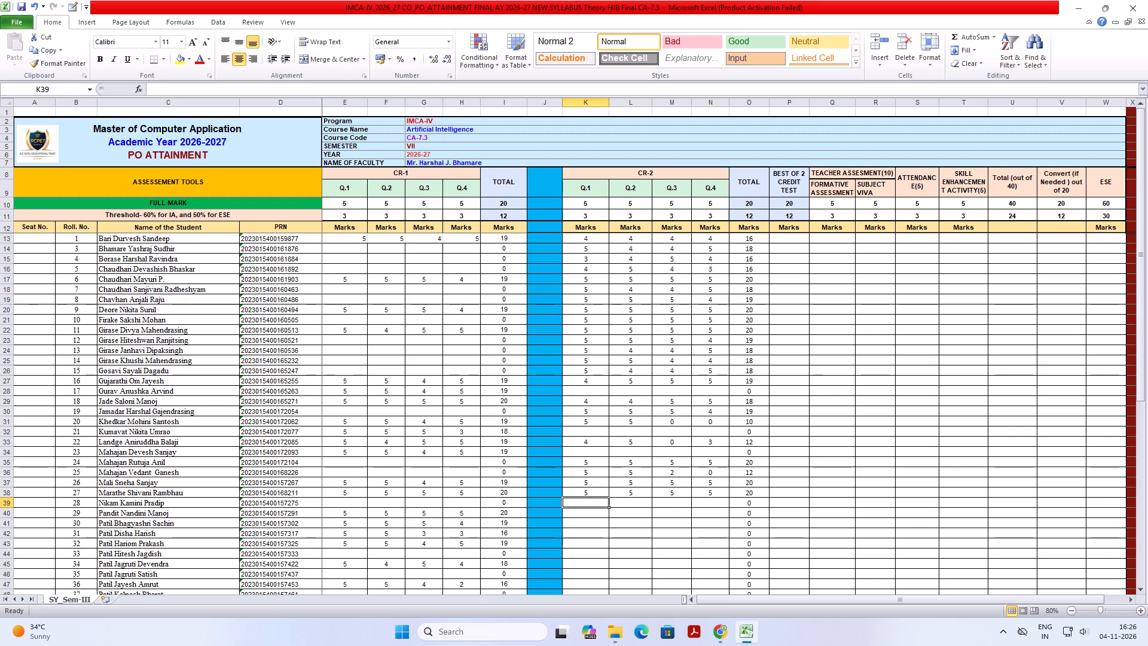
key(5)
key(Right)
key(5)
key(Right)
key(5)
key(Right)
key(5)
key(Down)
Enter CR-2 marks of 5 in each of Q.1 to Q.4 for roll no. 30 in row 41.
key(Left)
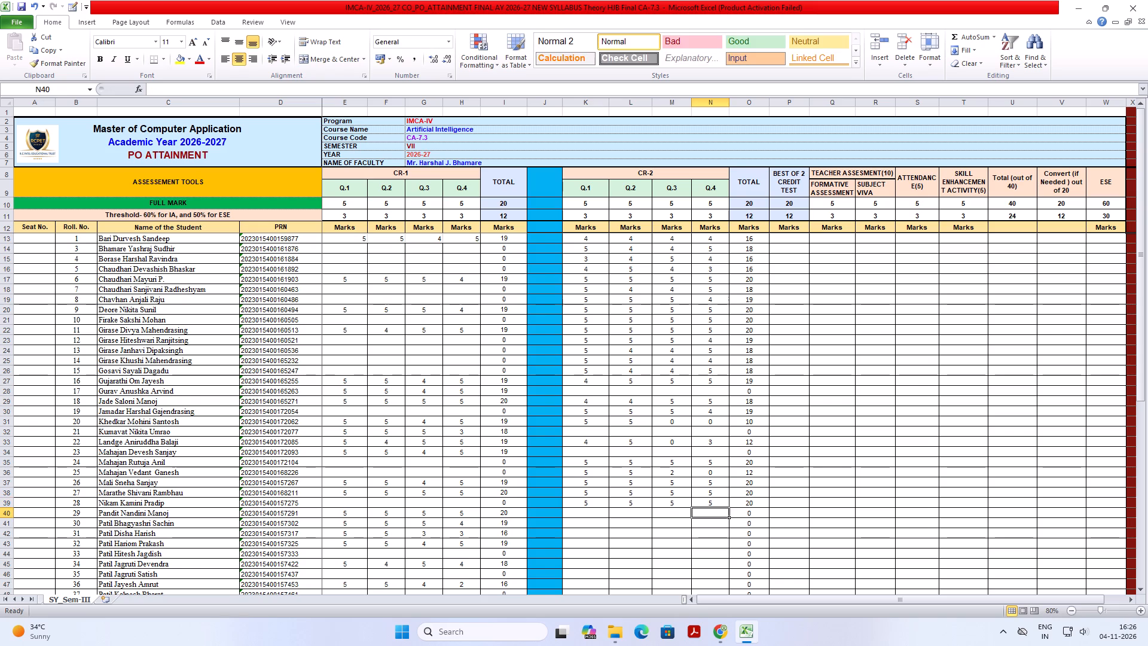
key(Left)
key(Left)
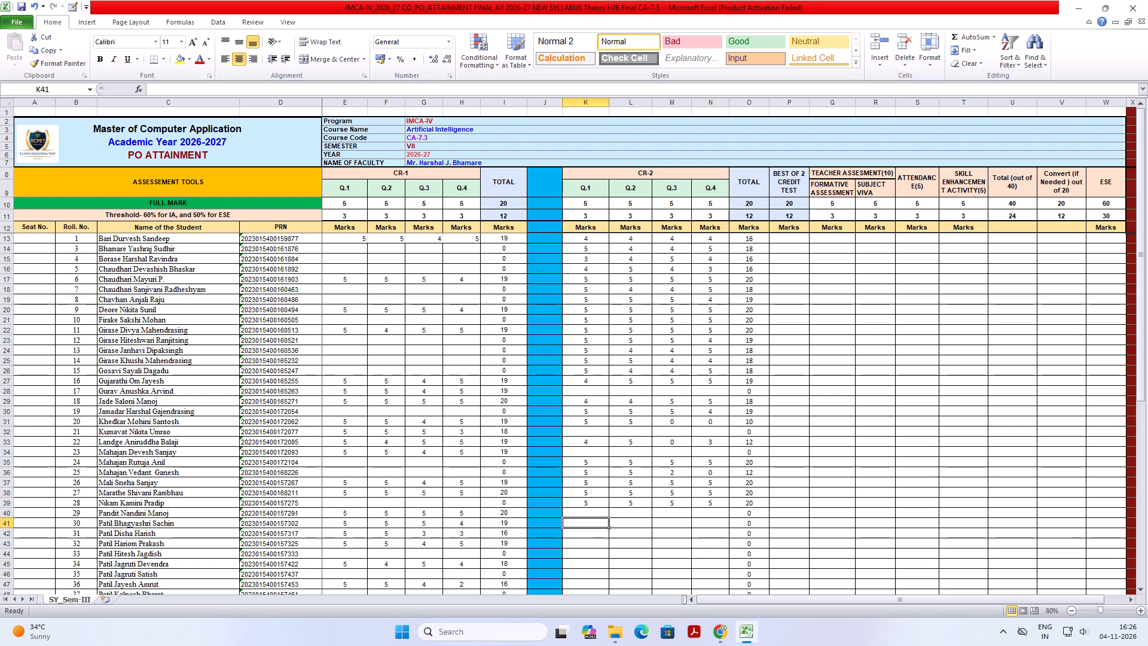
key(Up)
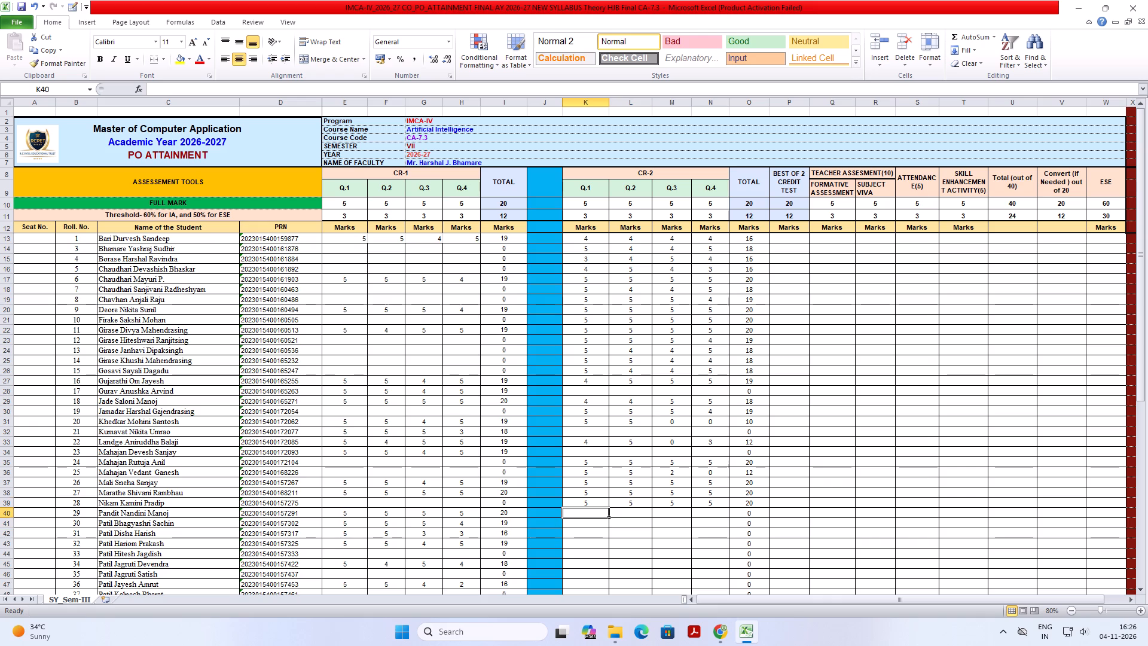
key(Down)
key(Down)
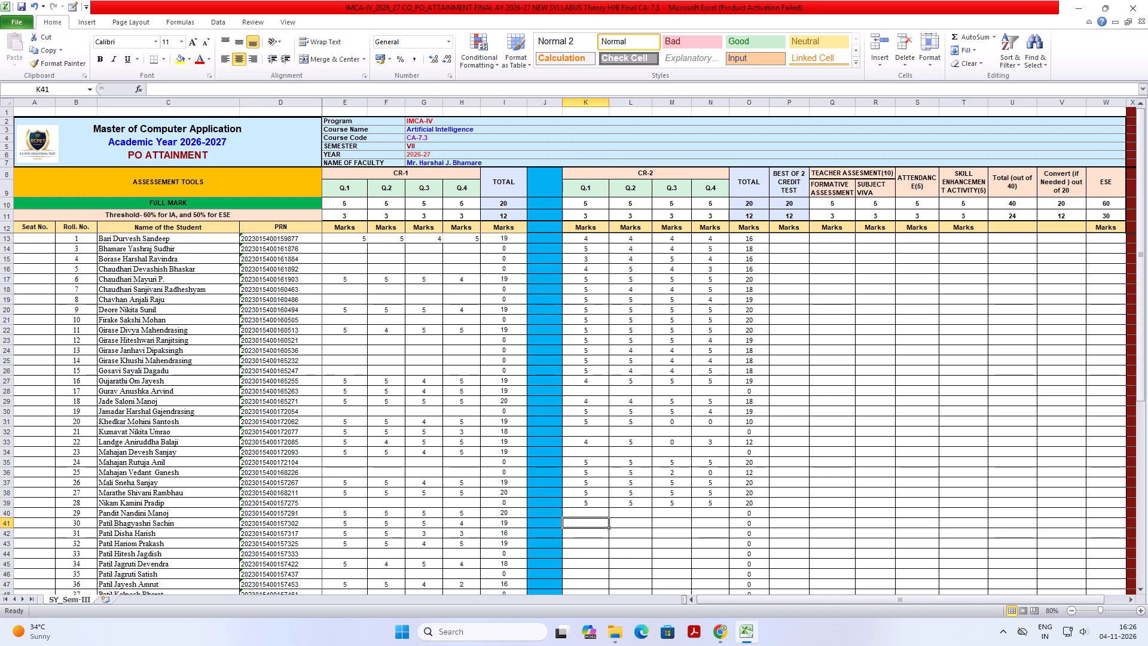
key(5)
key(Right)
key(5)
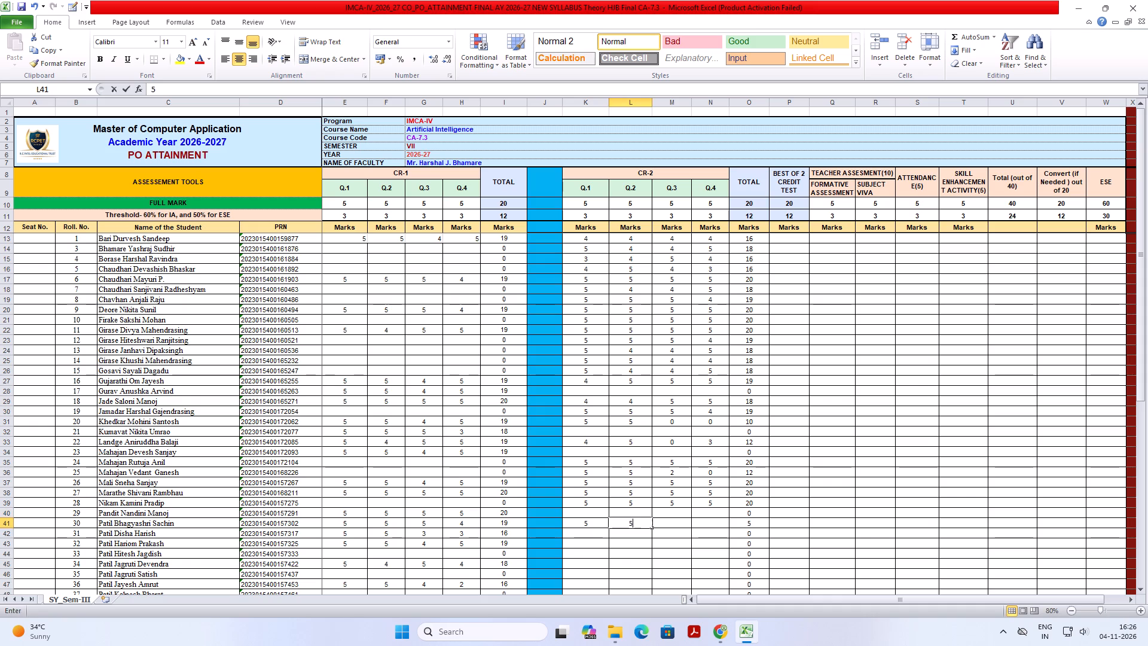
key(Right)
key(5)
key(Right)
key(5)
key(Down)
Enter a CR-2 mark of 5 in Q.1 for roll no. 32 in row 43, leaving roll no. 31 blank.
key(Right)
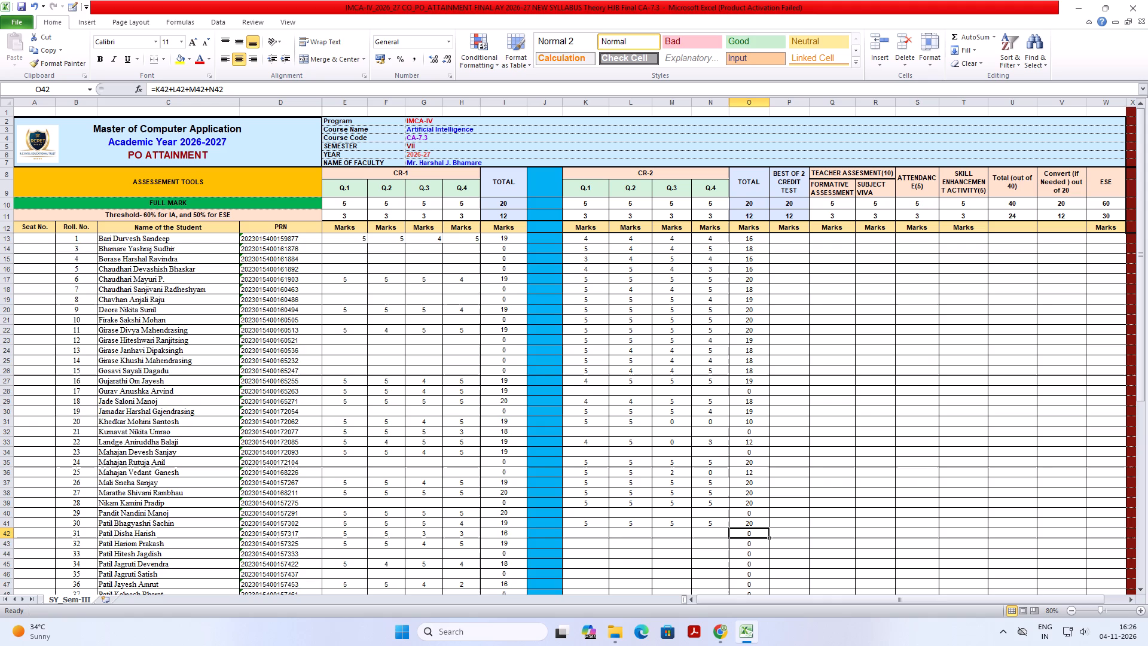
key(Down)
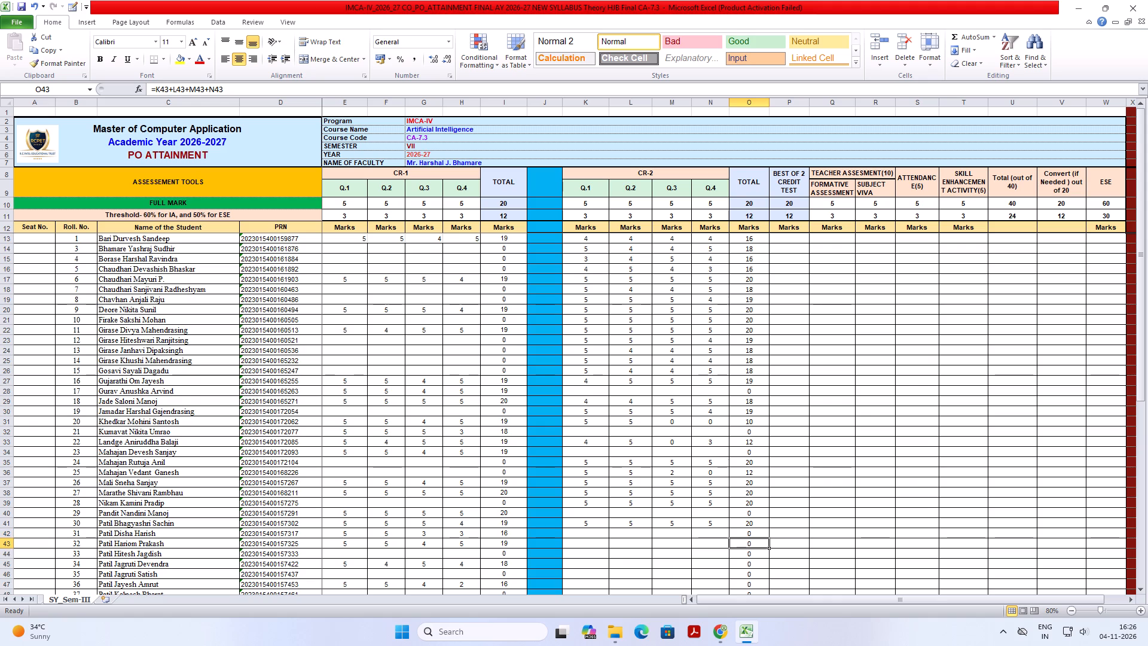
key(Down)
key(Up)
key(Left)
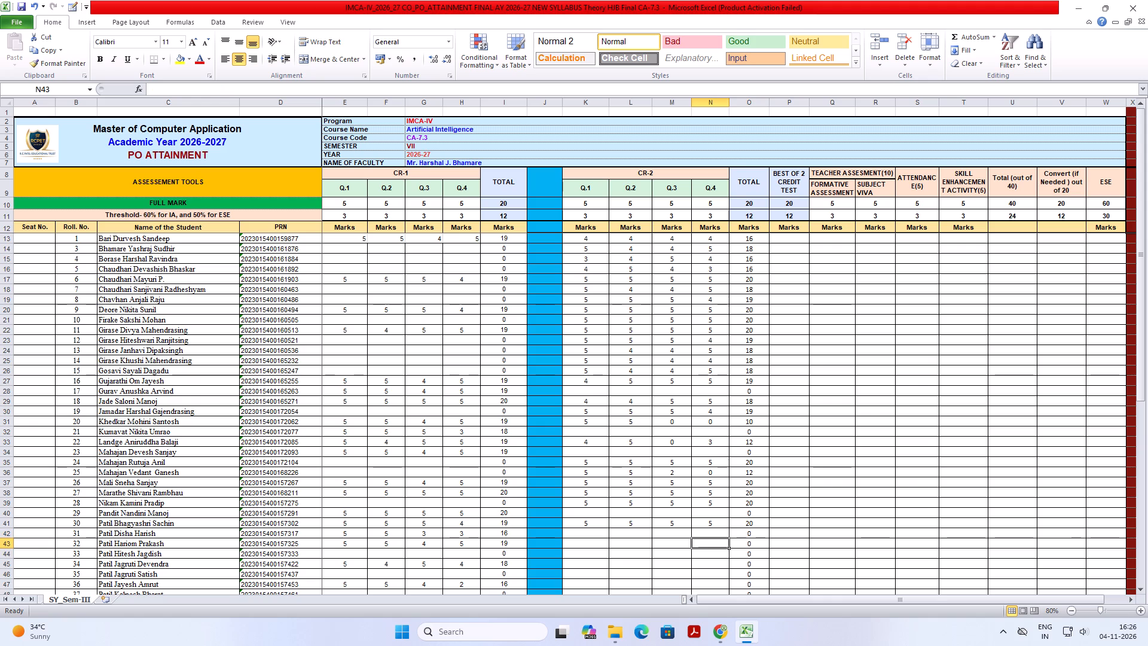
key(Up)
key(Up)
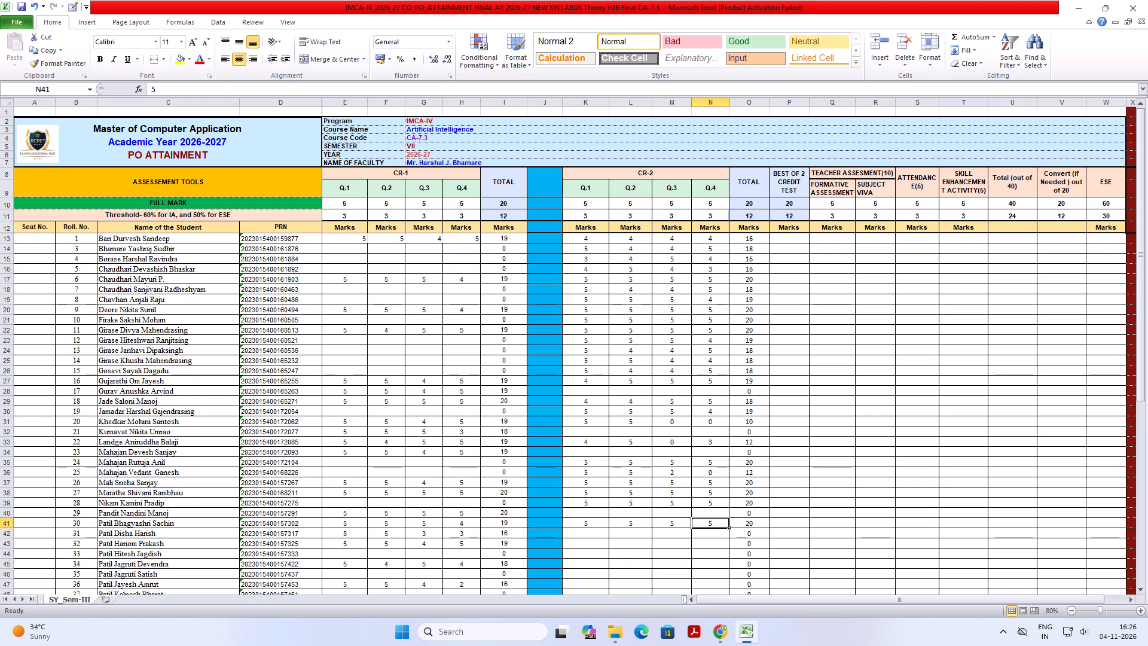
key(Down)
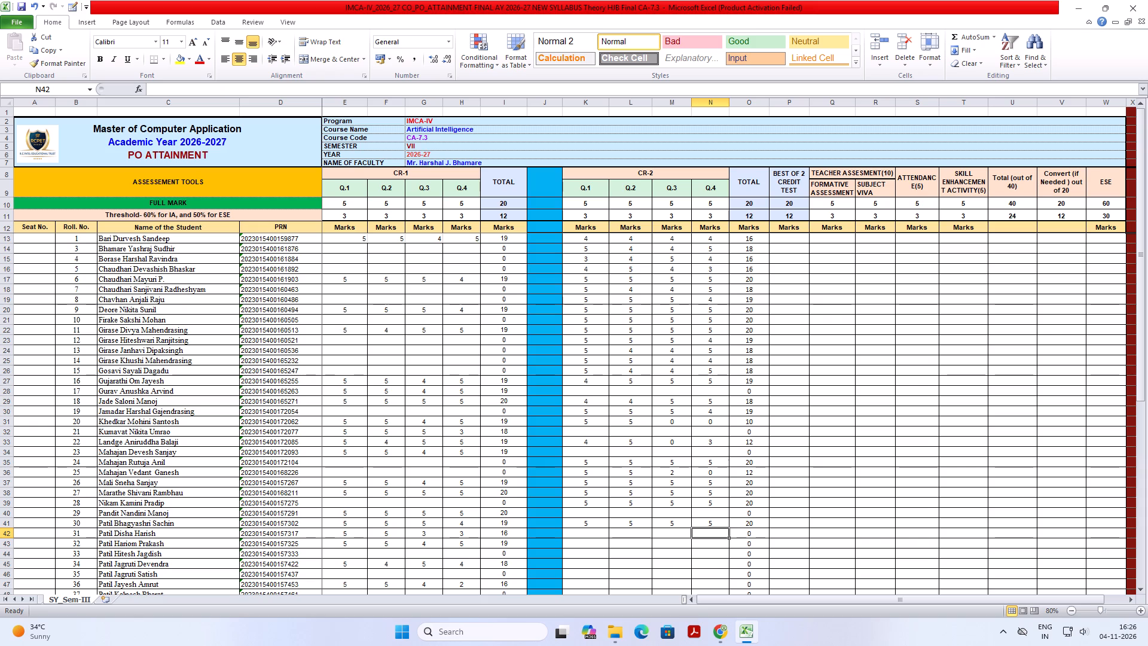
key(Down)
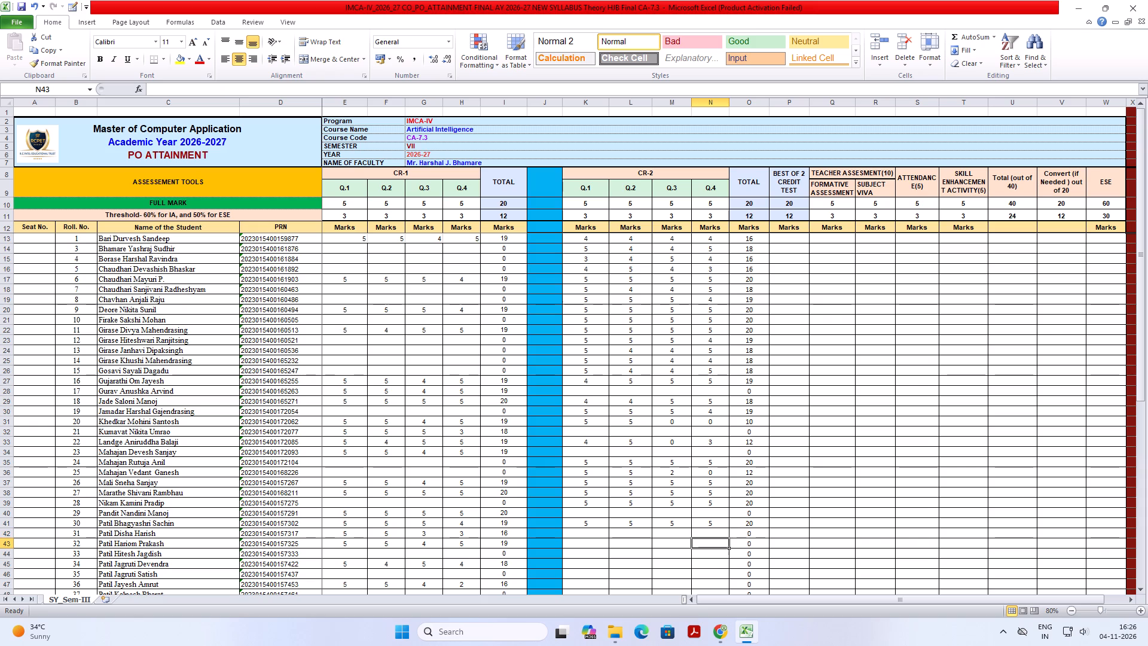
key(Left)
key(Left)
key(Left)
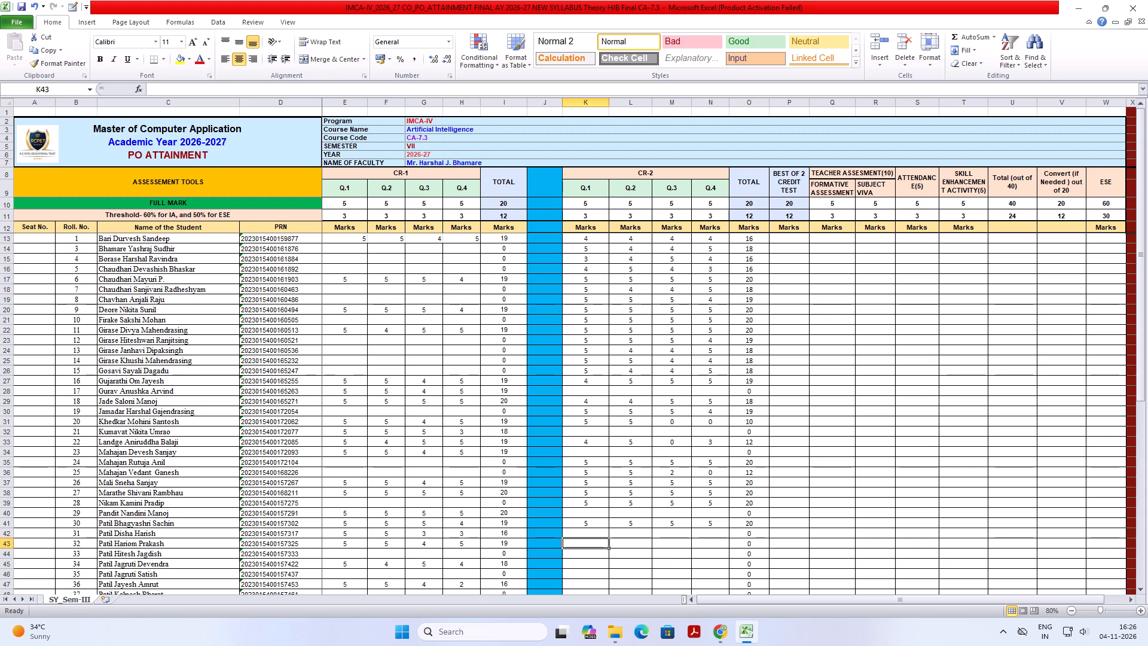
key(5)
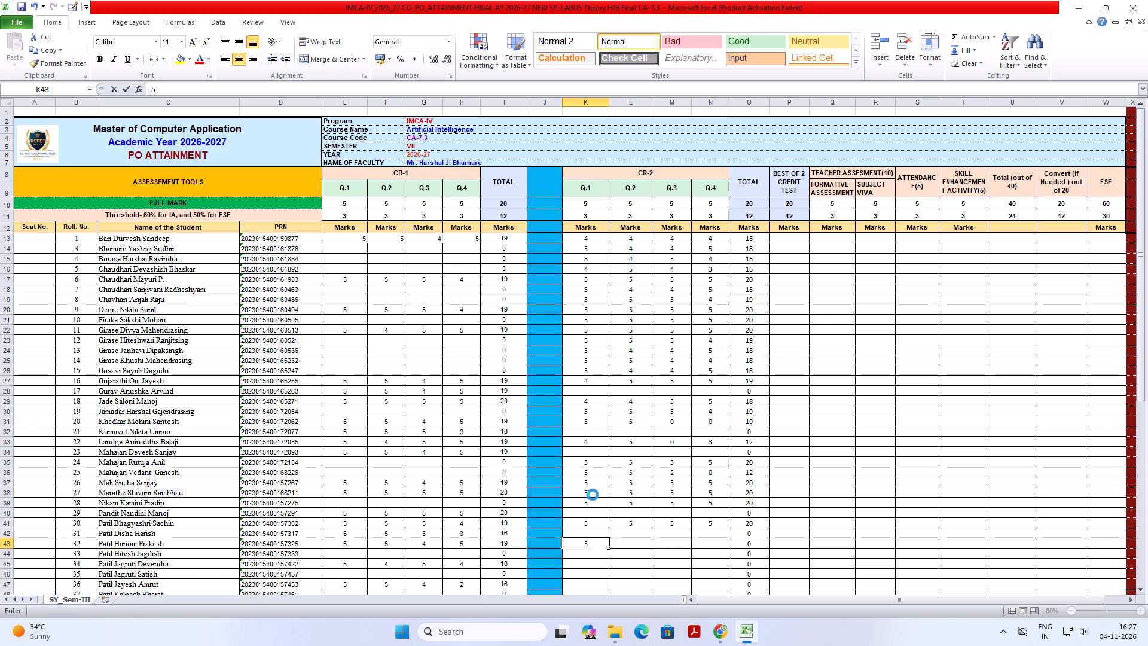
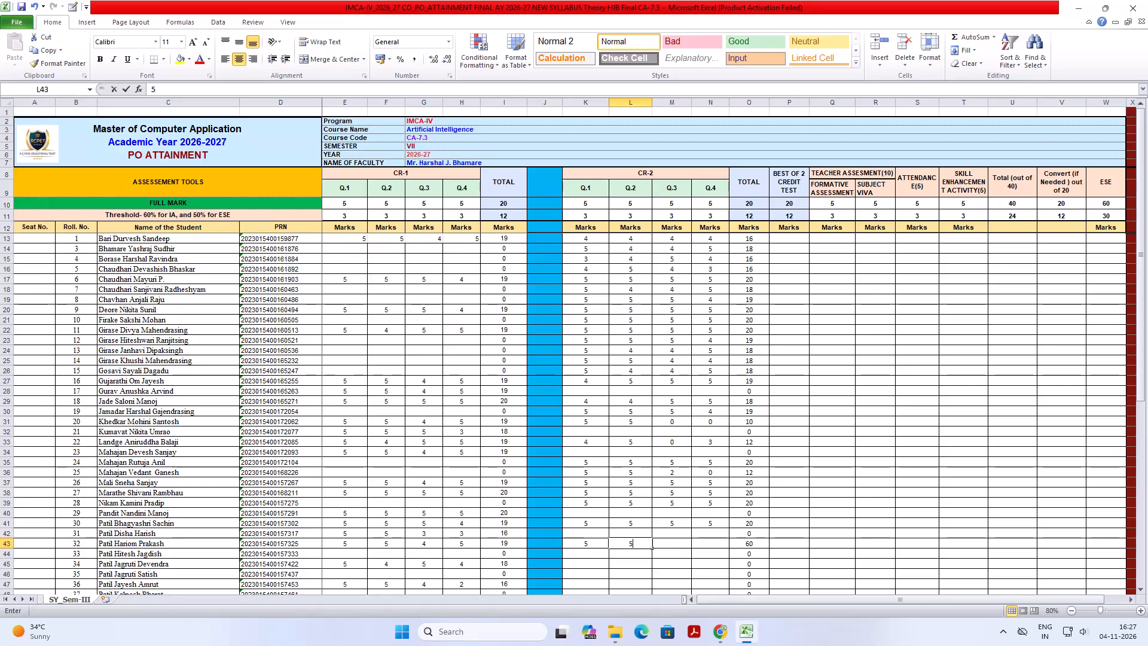
Complete the CR-2 marks for roll no. 32 in row 43 with 5 in Q.3 and 4 in Q.4.
key(Right)
key(5)
key(Right)
key(4)
key(Right)
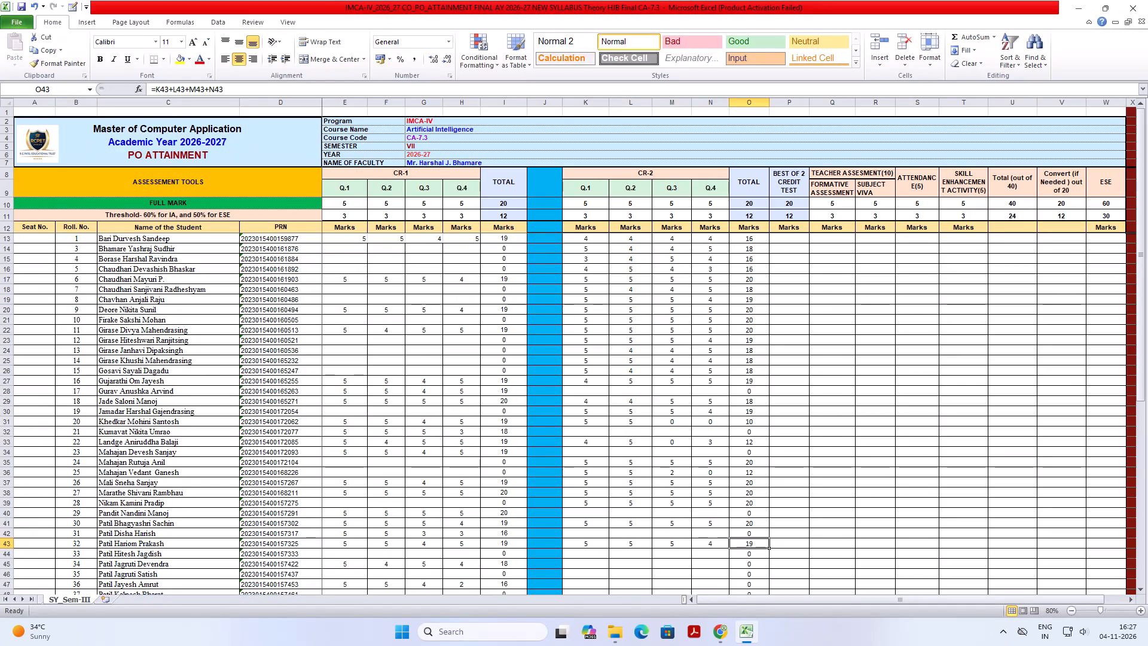
Enter CR-2 marks of 5, 5, 5 and 0 in Q.1 to Q.4 for roll no. 33 in row 44.
key(Left)
key(Left)
key(Left)
key(Left)
key(Down)
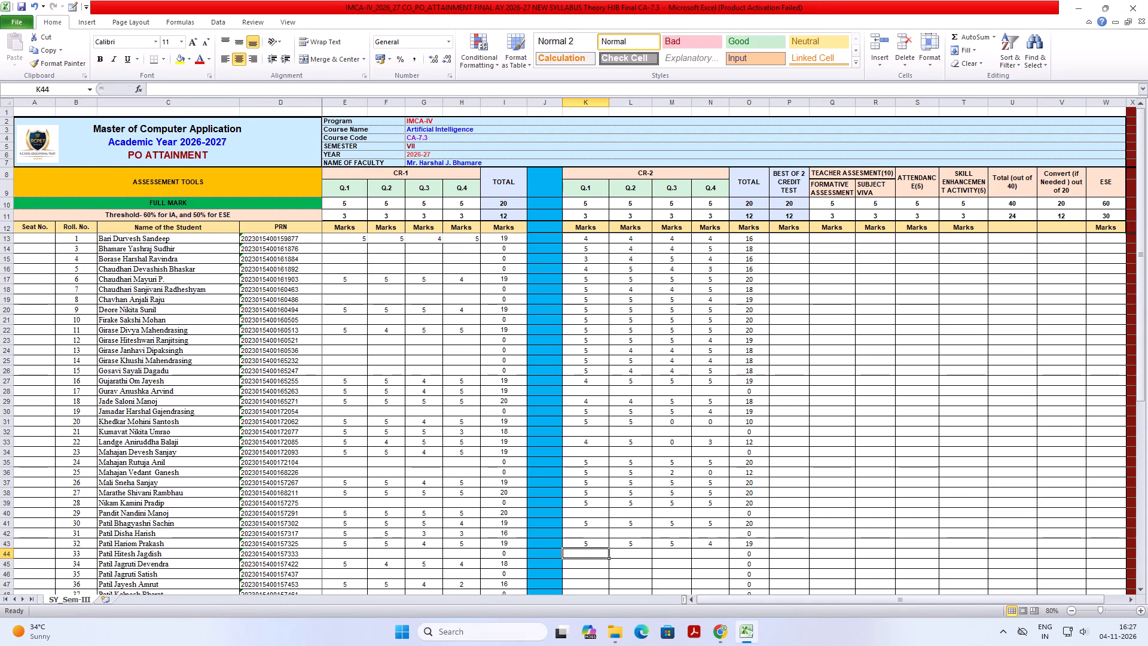
key(5)
key(Right)
key(5)
key(Right)
key(5)
key(Right)
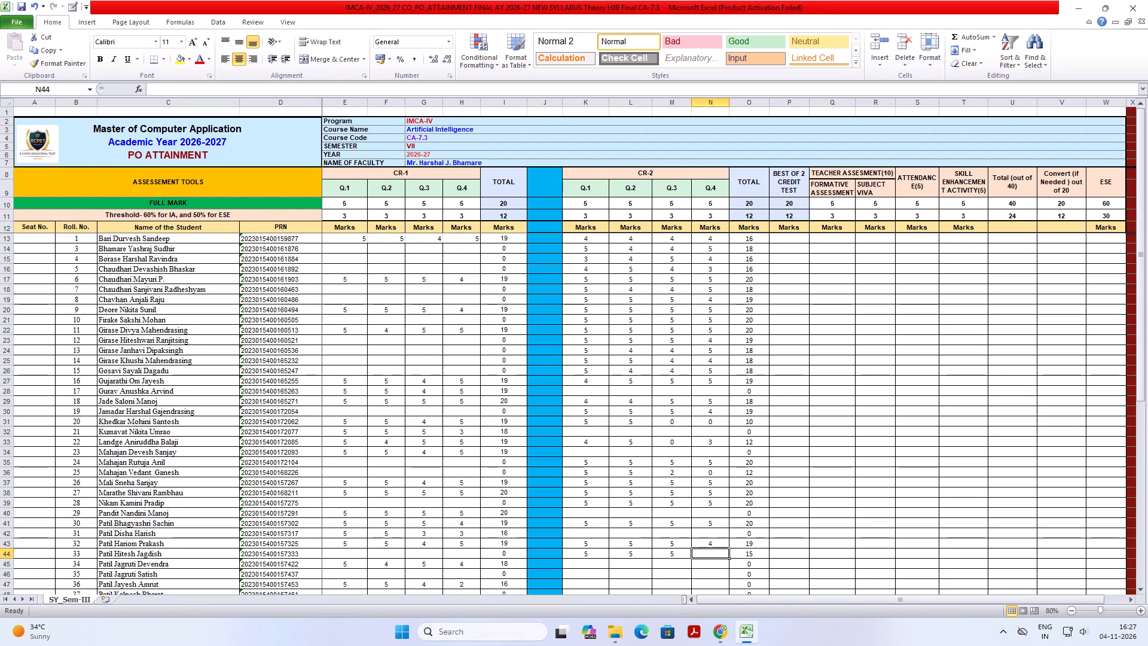
key(0)
key(Right)
Enter CR-2 marks of 5, 4, 5 and 5 in Q.1 to Q.4 for roll no. 35 in row 46, leaving roll no. 34 blank.
key(Down)
key(Left)
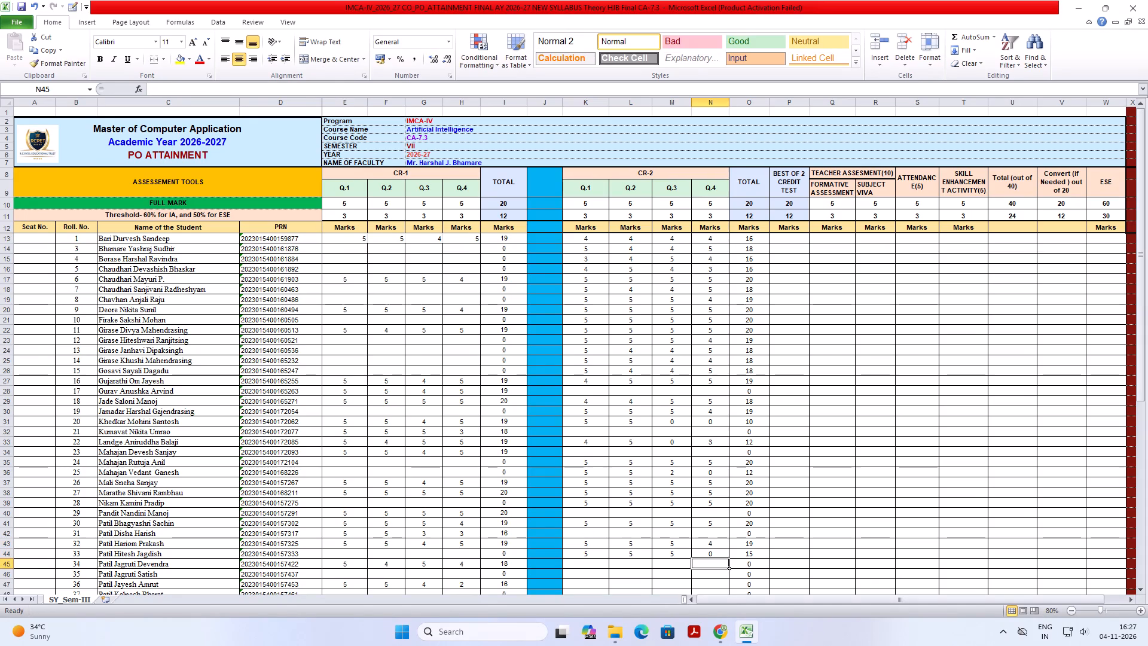
key(Left)
key(Left)
key(Left)
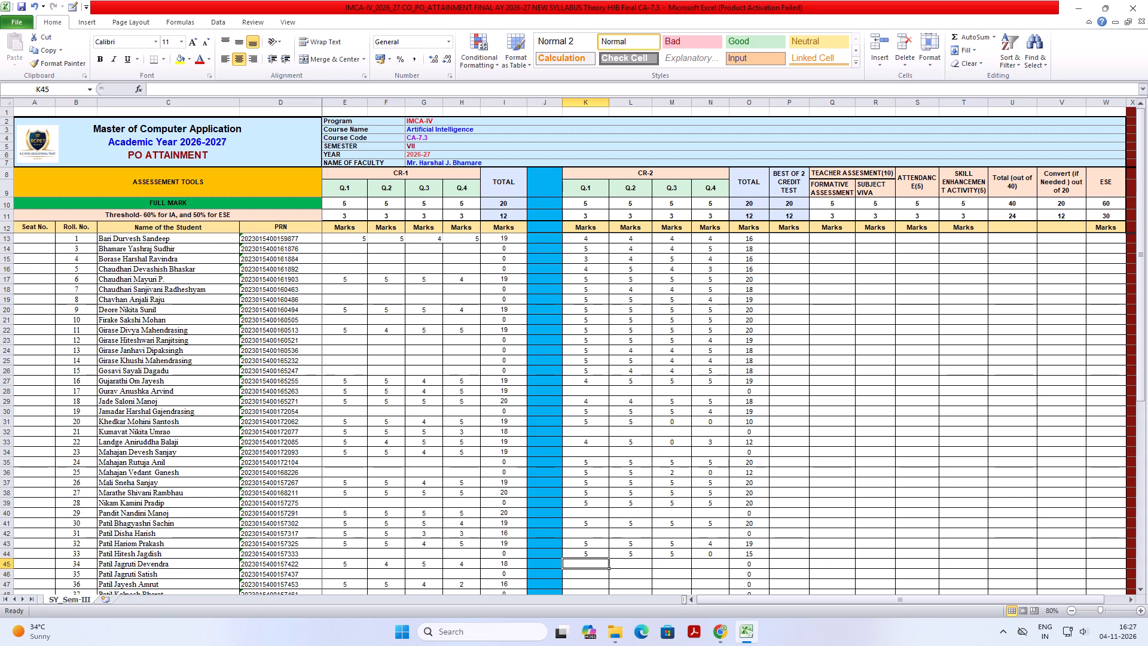
key(Down)
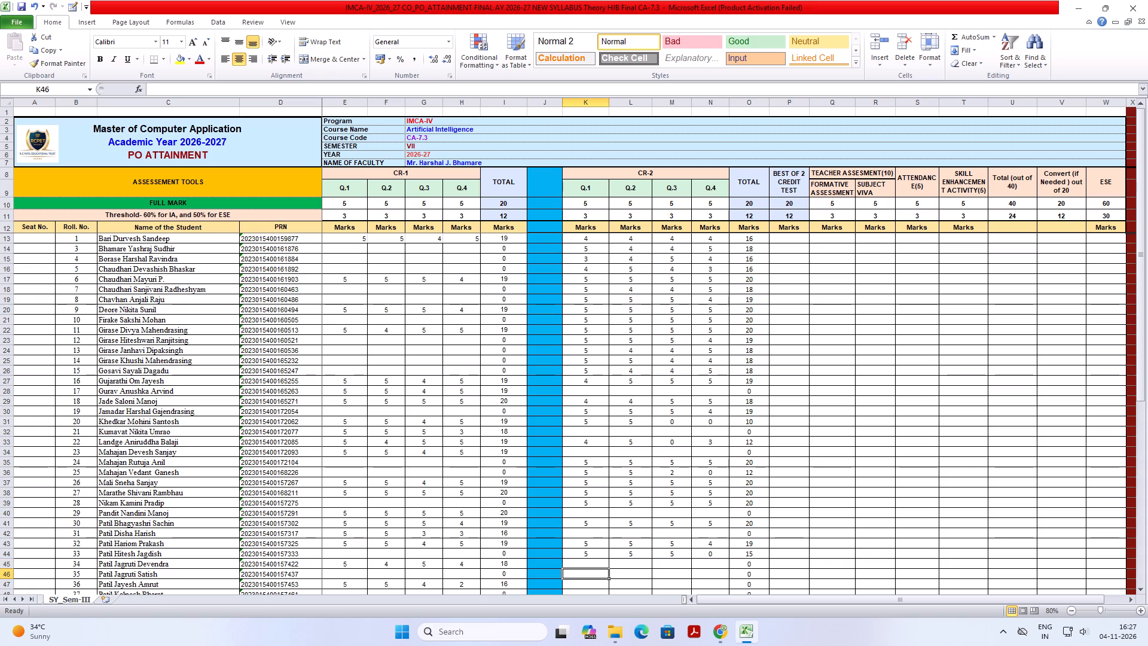
key(5)
key(Right)
key(4)
key(Right)
key(5)
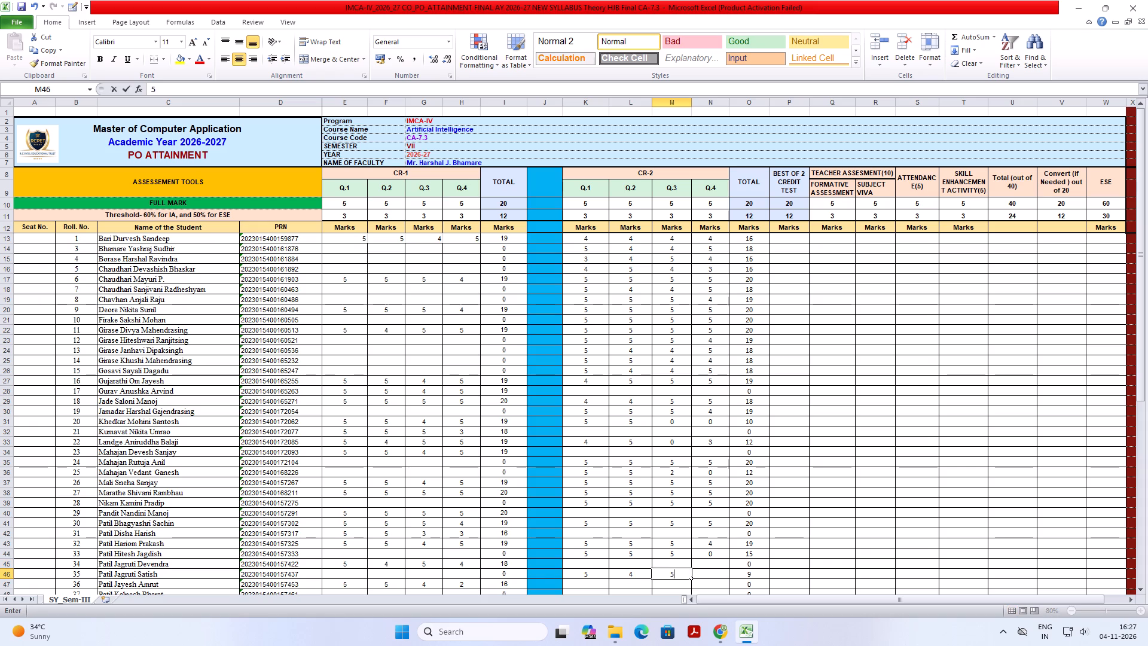
key(Right)
key(5)
key(Right)
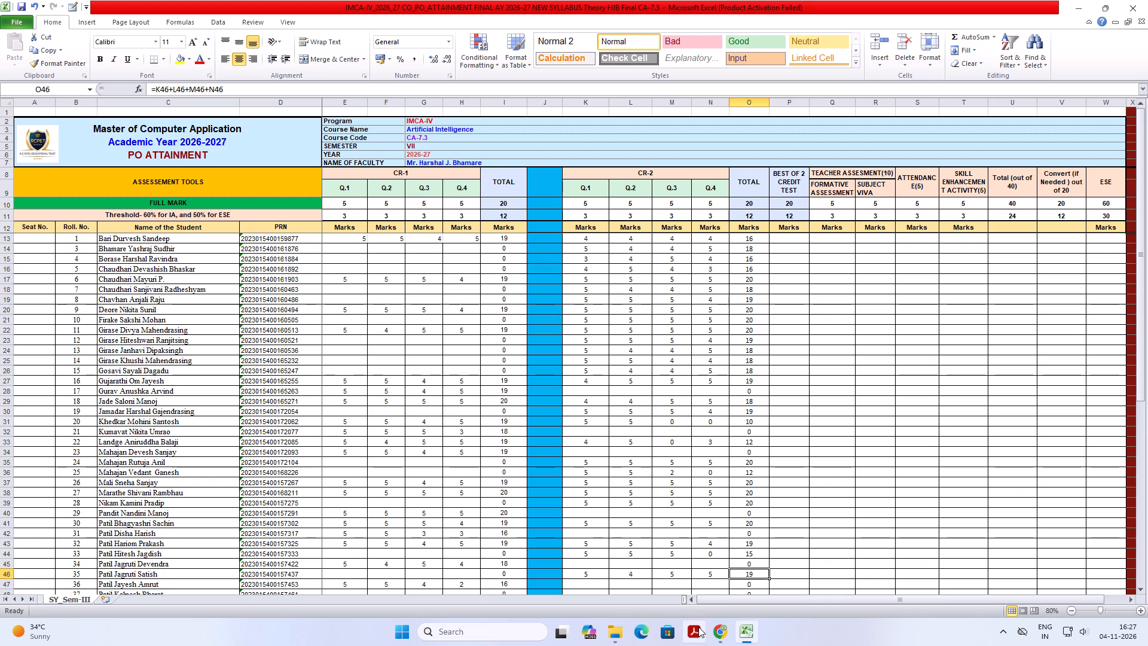
Enter CR-2 marks of 4, 5, 3 and 5 in Q.1 to Q.4 for roll no. 36 in row 47.
key(Right)
key(Right)
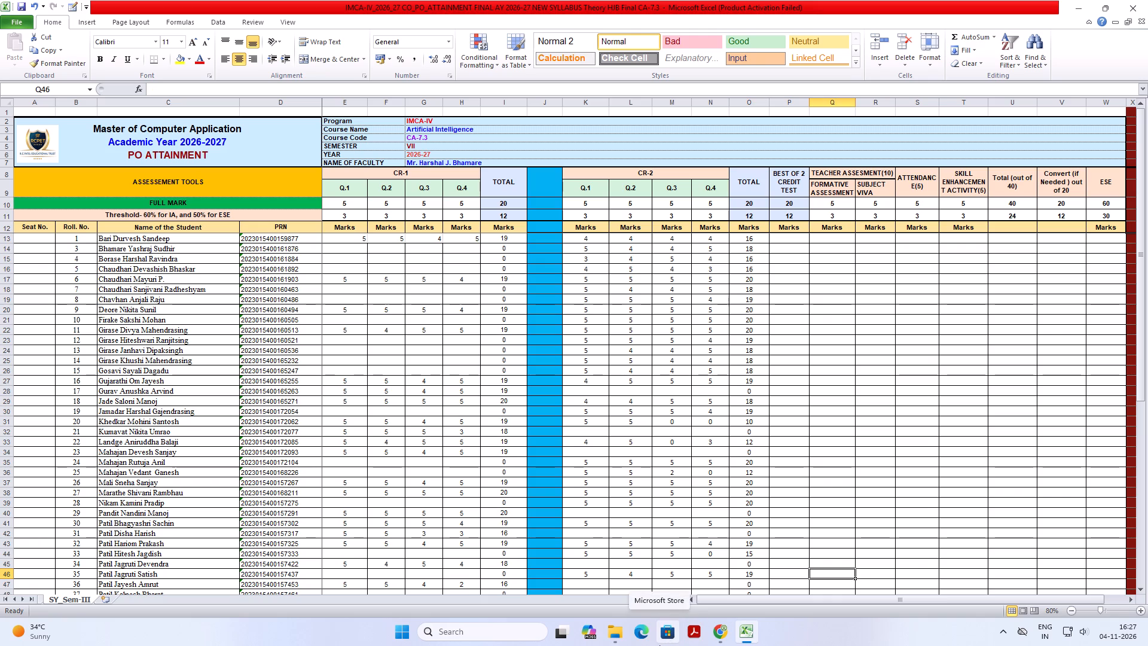
key(Down)
key(Down)
key(Left)
key(Left)
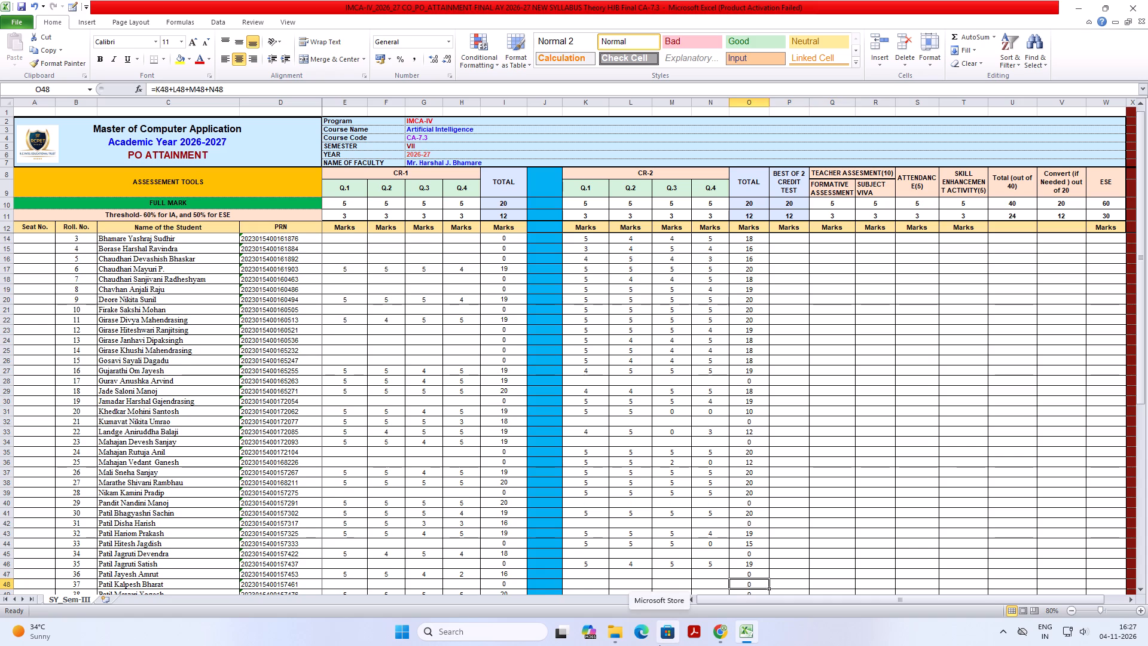
key(Left)
key(Down)
key(Down)
key(Down)
key(Up)
key(Up)
key(Up)
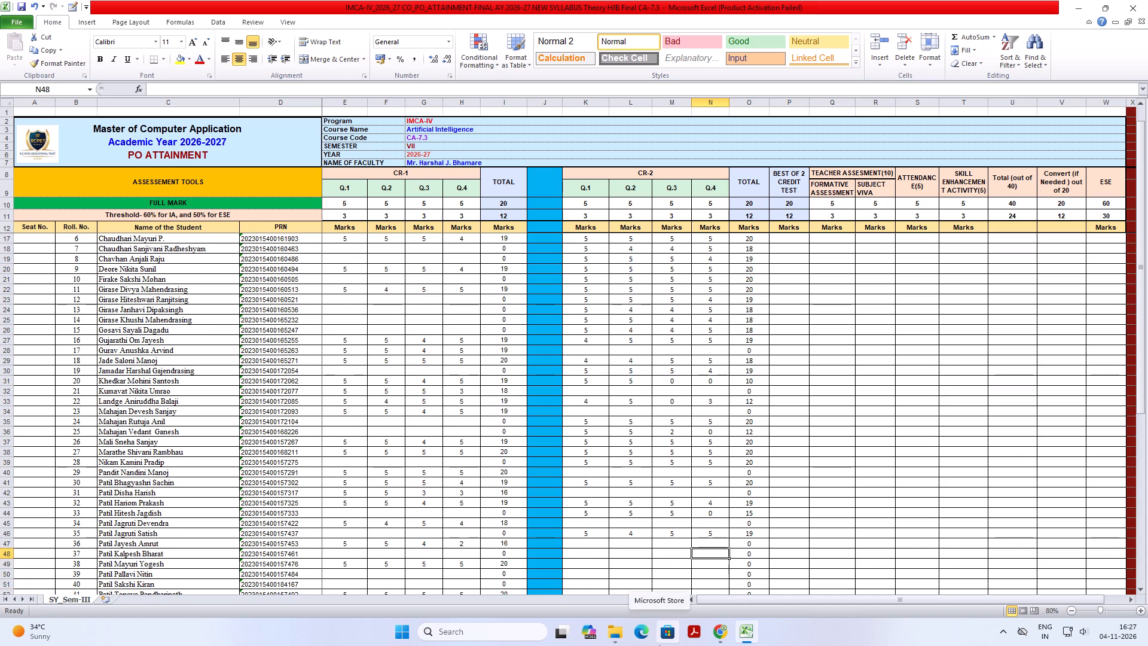
key(Up)
key(Left)
key(Left)
key(Left)
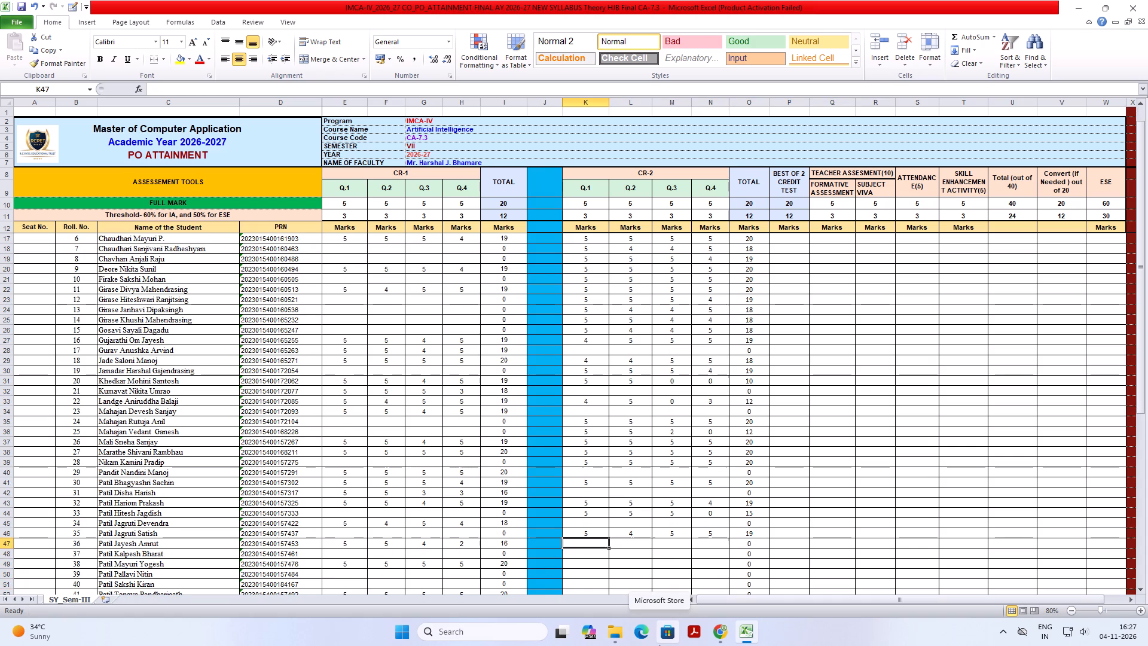
key(4)
key(Right)
key(5)
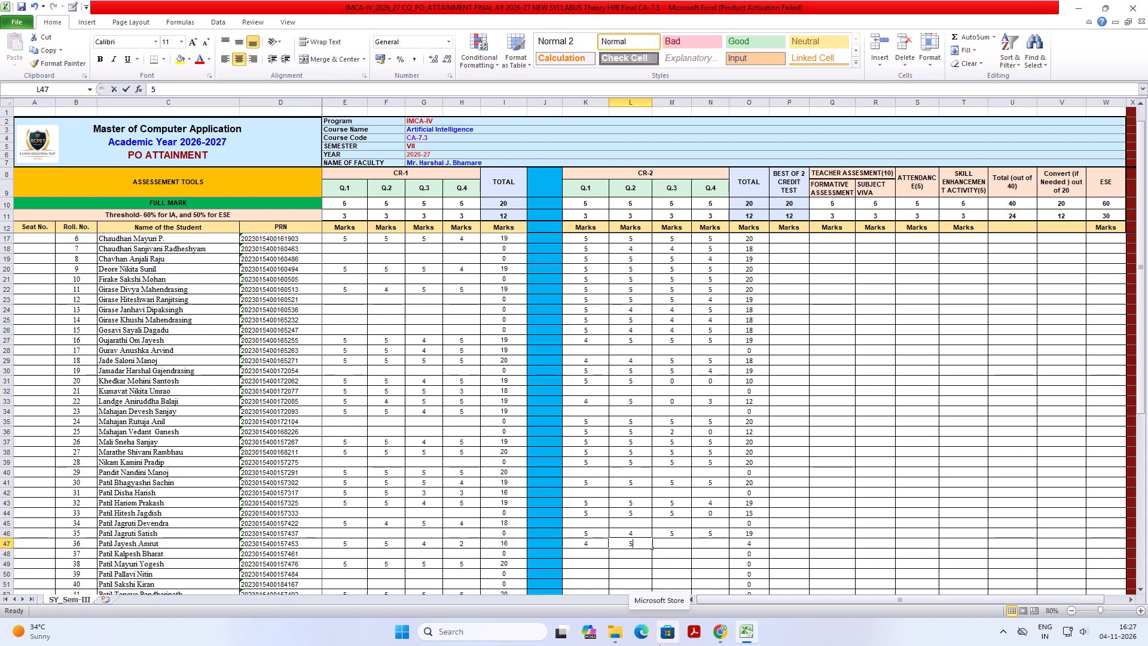
key(Right)
key(3)
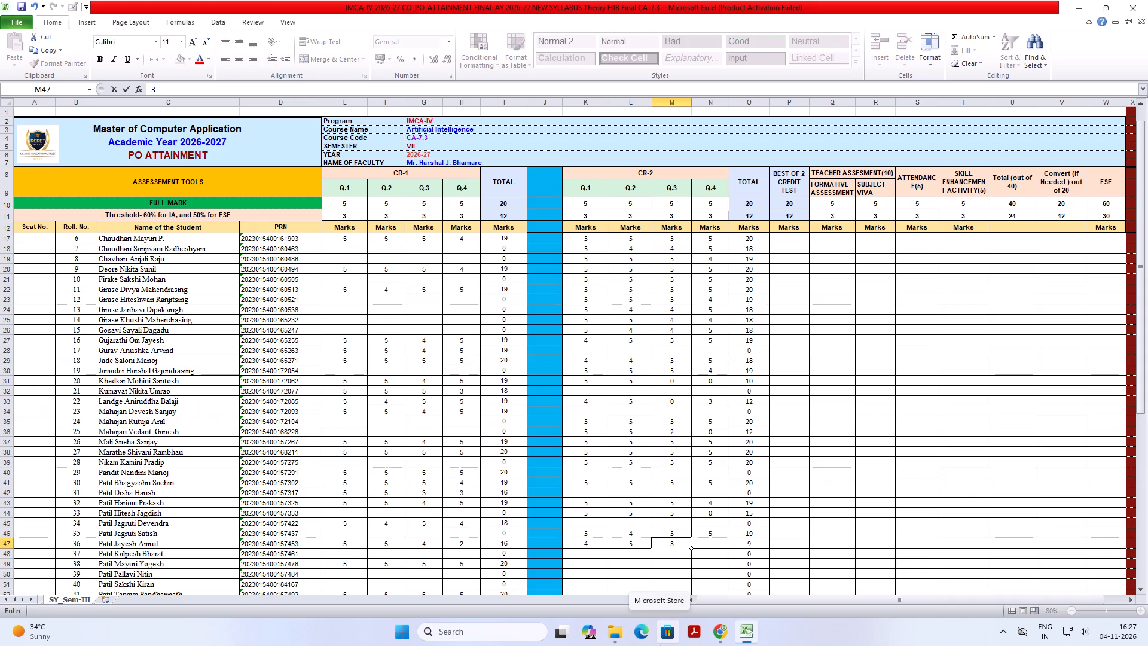
key(Right)
key(5)
key(Right)
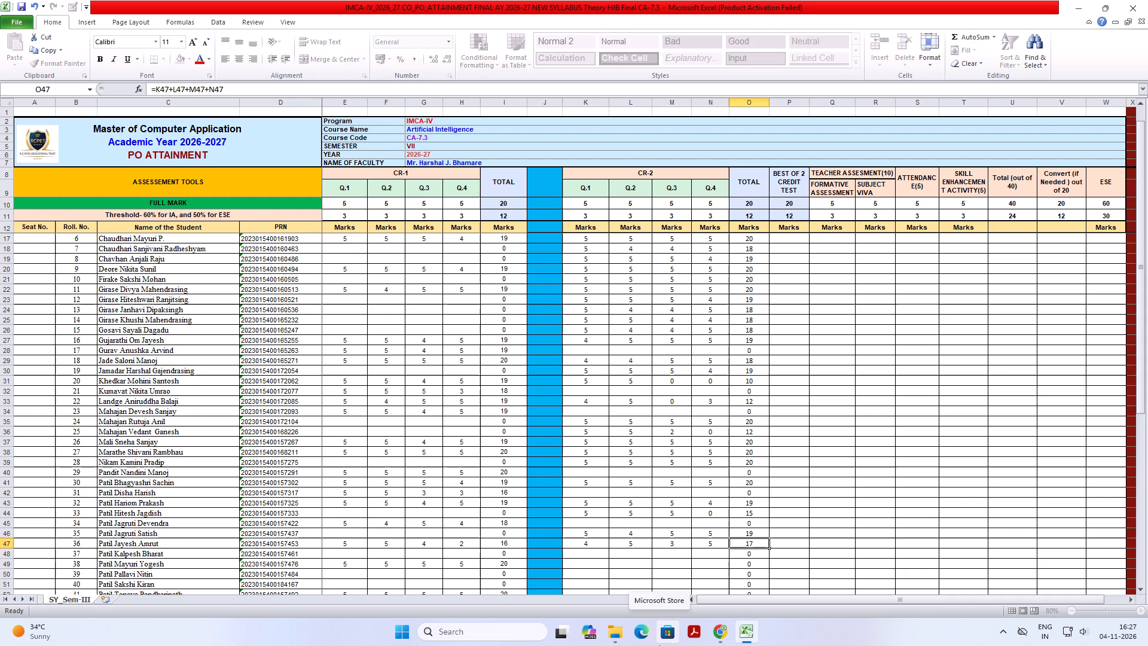
Enter CR-2 marks of 5, 5, 0 and 5 in Q.1 to Q.4 for roll no. 37 in row 48.
click(595, 556)
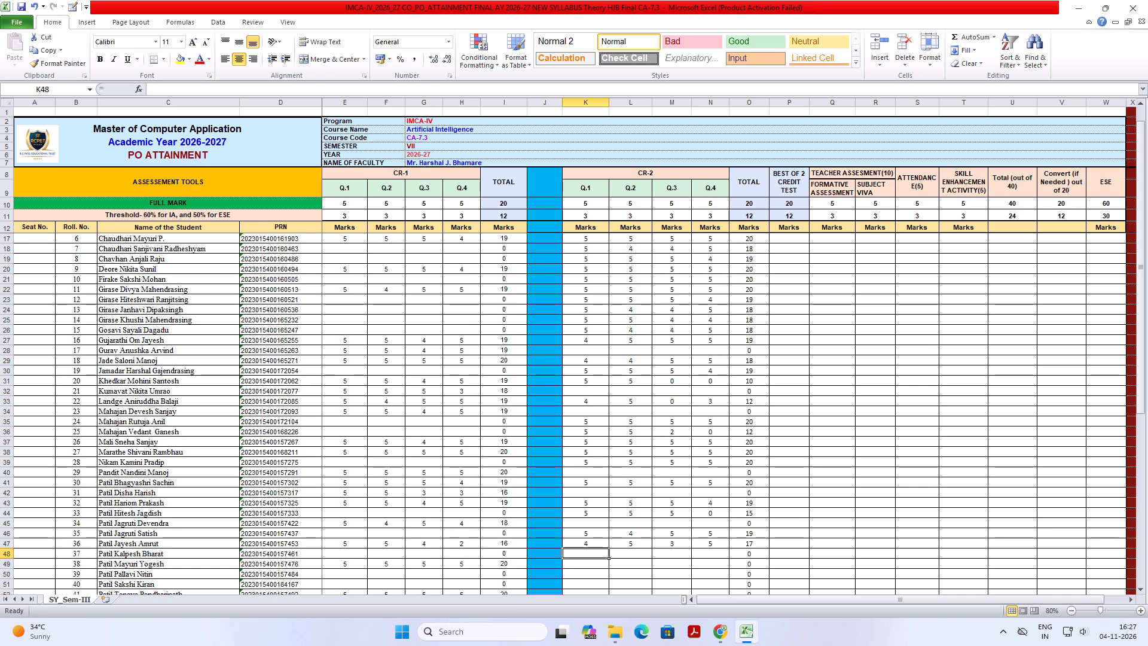
key(5)
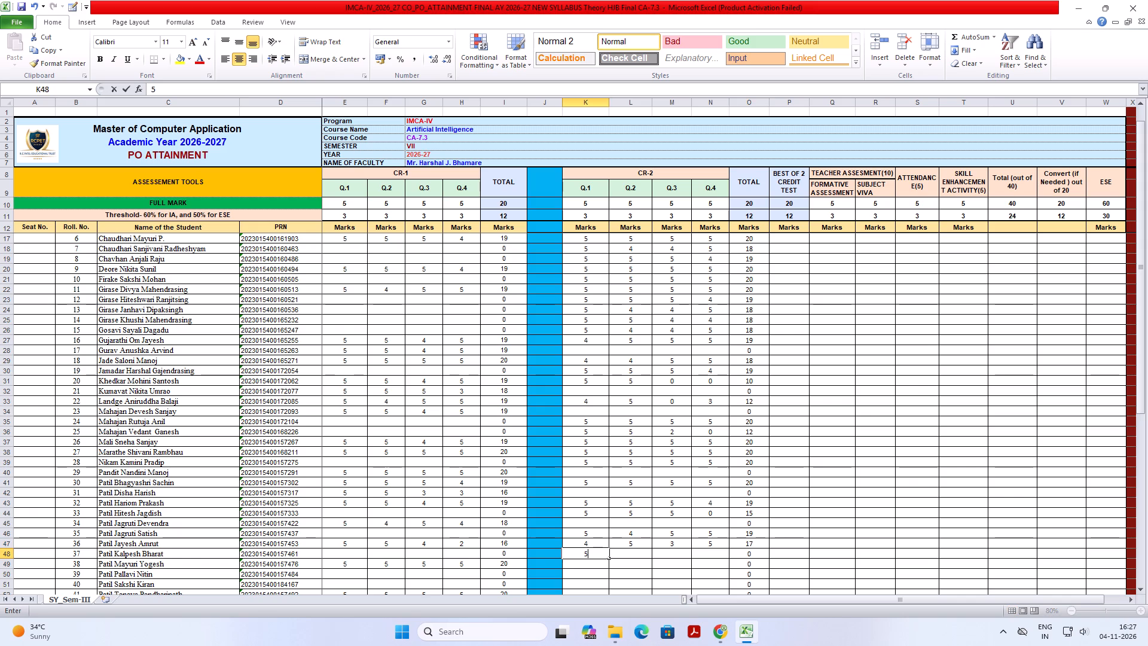
key(Right)
key(5)
key(Right)
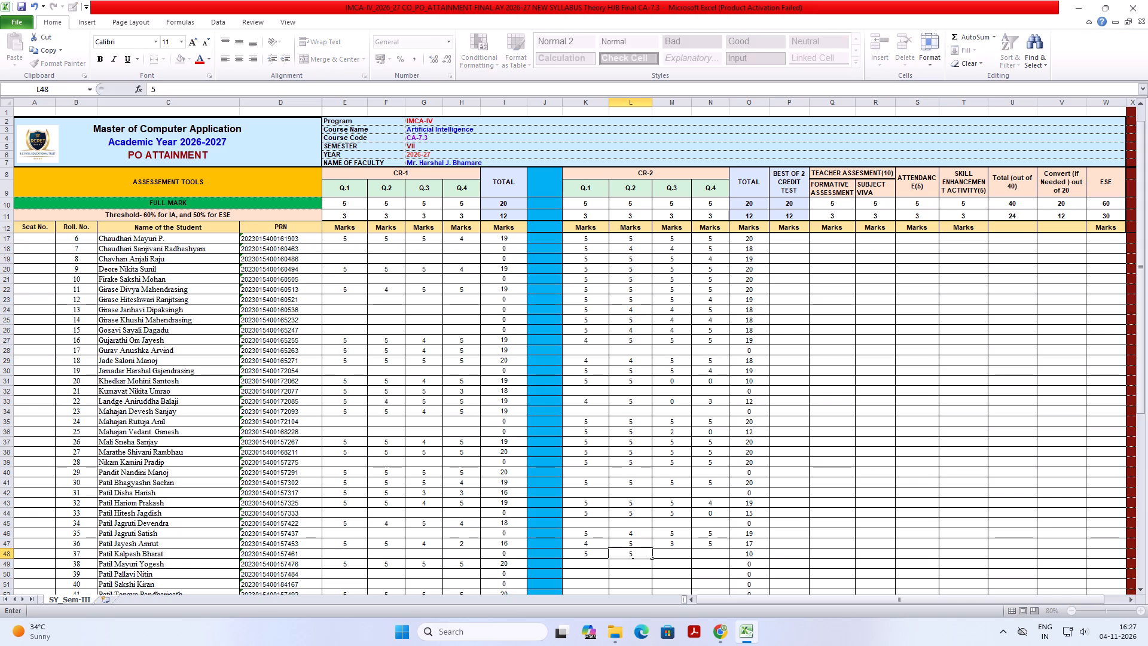
key(0)
key(Right)
key(5)
key(Right)
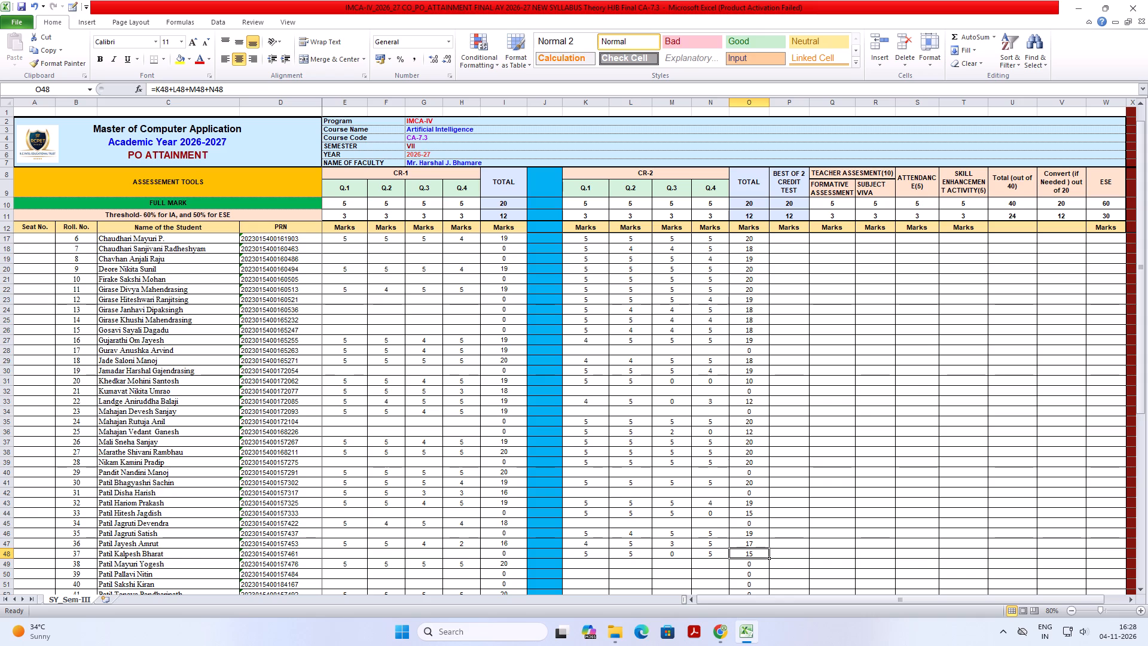
Enter CR-2 marks of 5 in each of Q.1 to Q.4 for roll no. 38 in row 49.
key(Down)
key(Left)
key(Left)
key(Left)
key(Left)
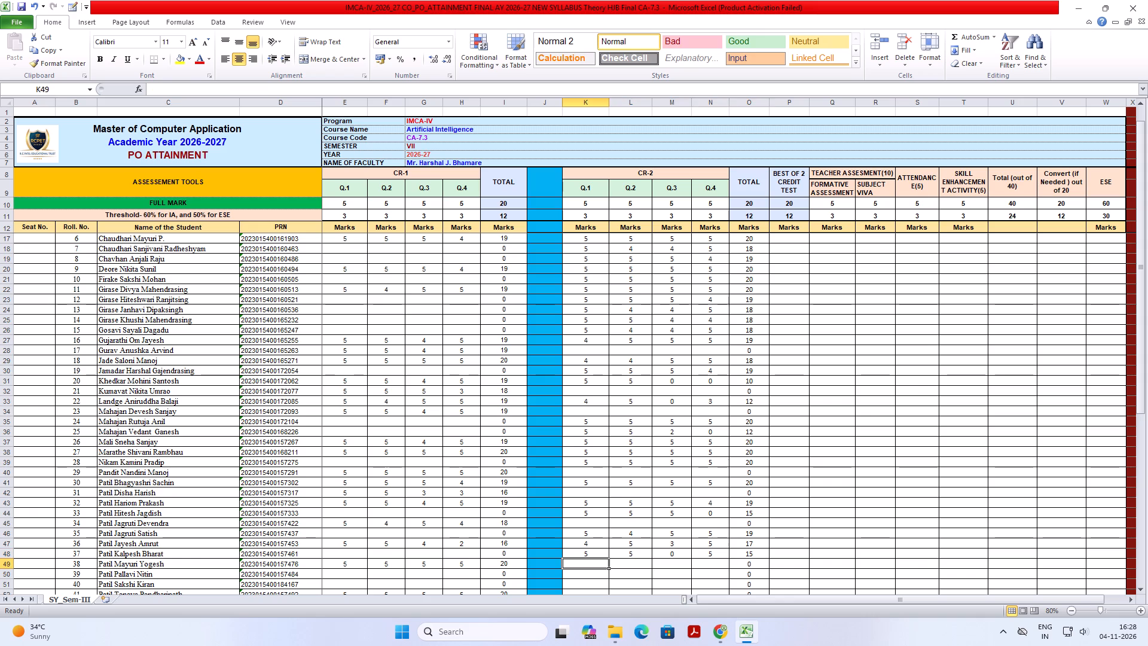
key(5)
key(Right)
key(5)
key(Right)
key(5)
key(Right)
key(5)
key(Right)
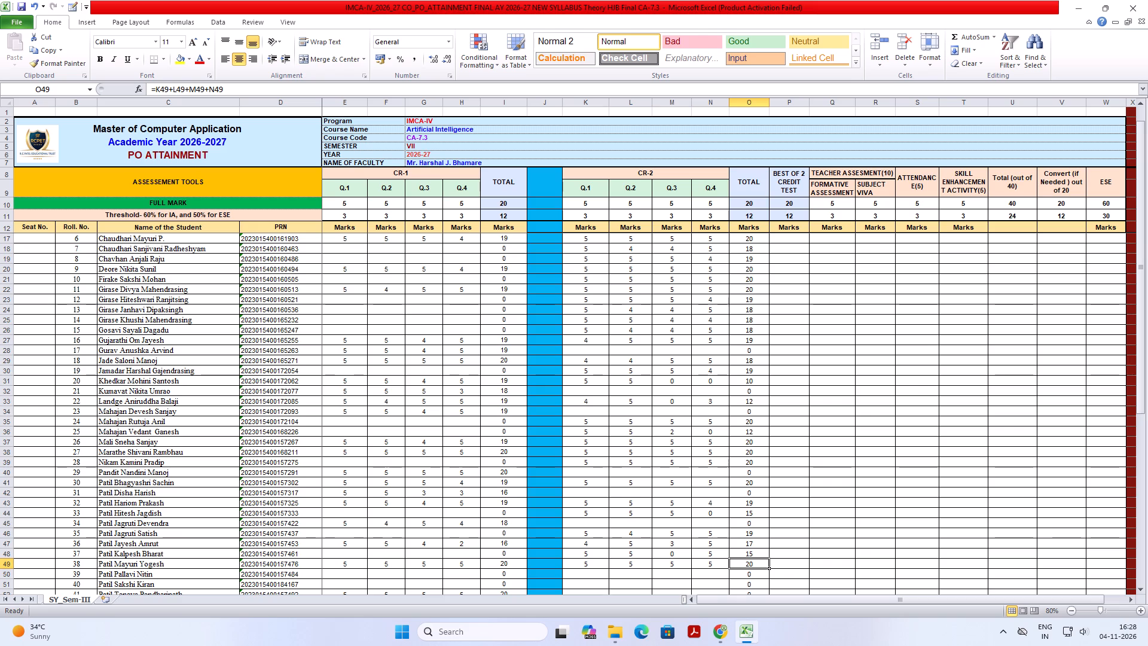
Save the workbook.
key(ctrl+s)
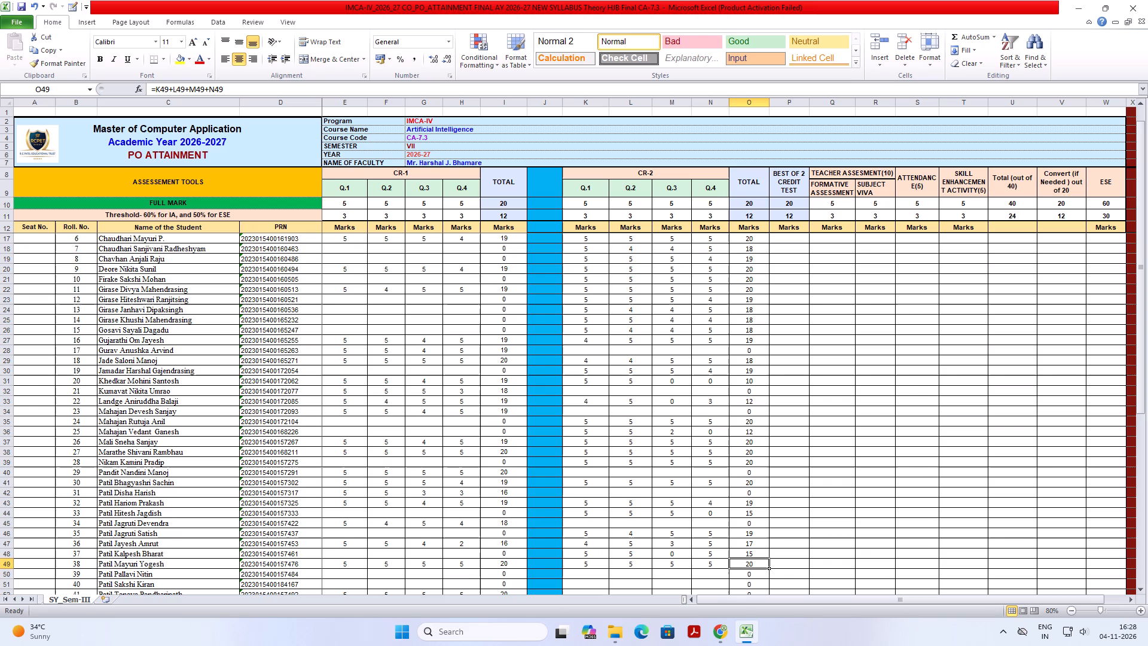
Enter CR-2 marks of 4, 4, 5 and 5 in Q.1 to Q.4 for roll no. 39 in row 50.
key(Down)
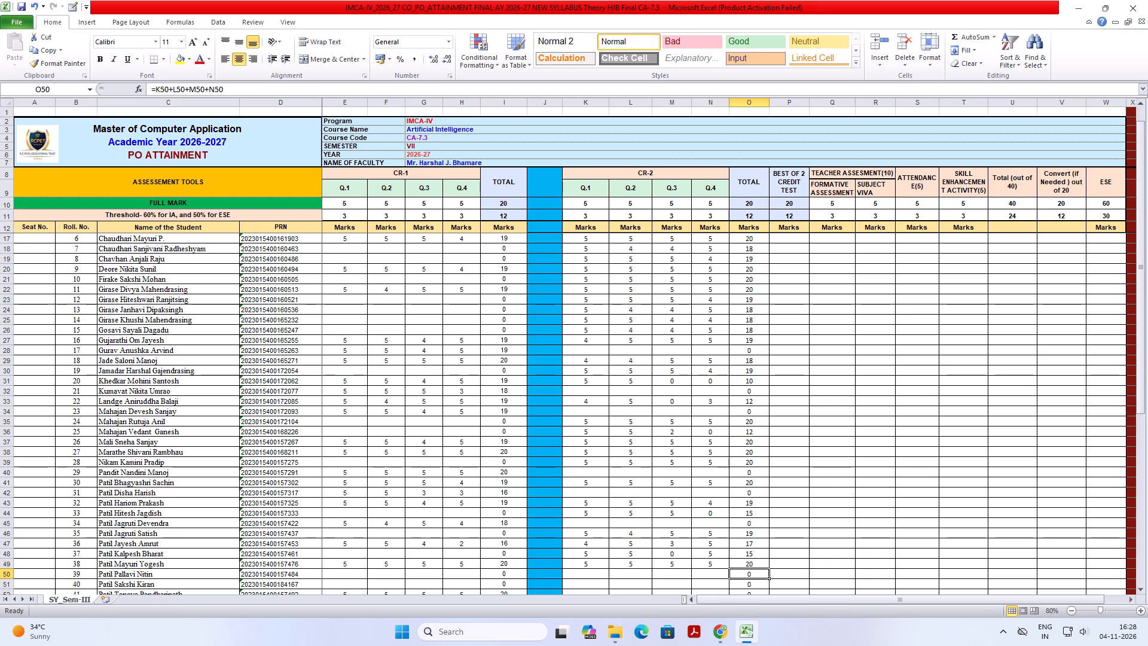
key(Left)
key(Left)
key(Left)
key(Left)
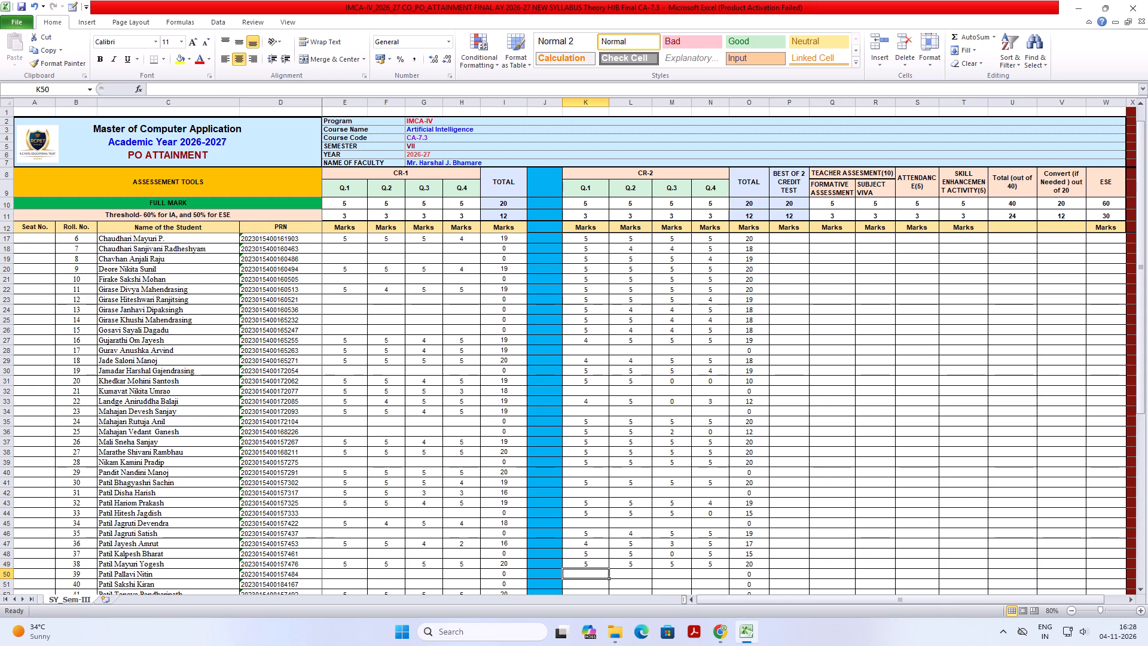
key(4)
key(Right)
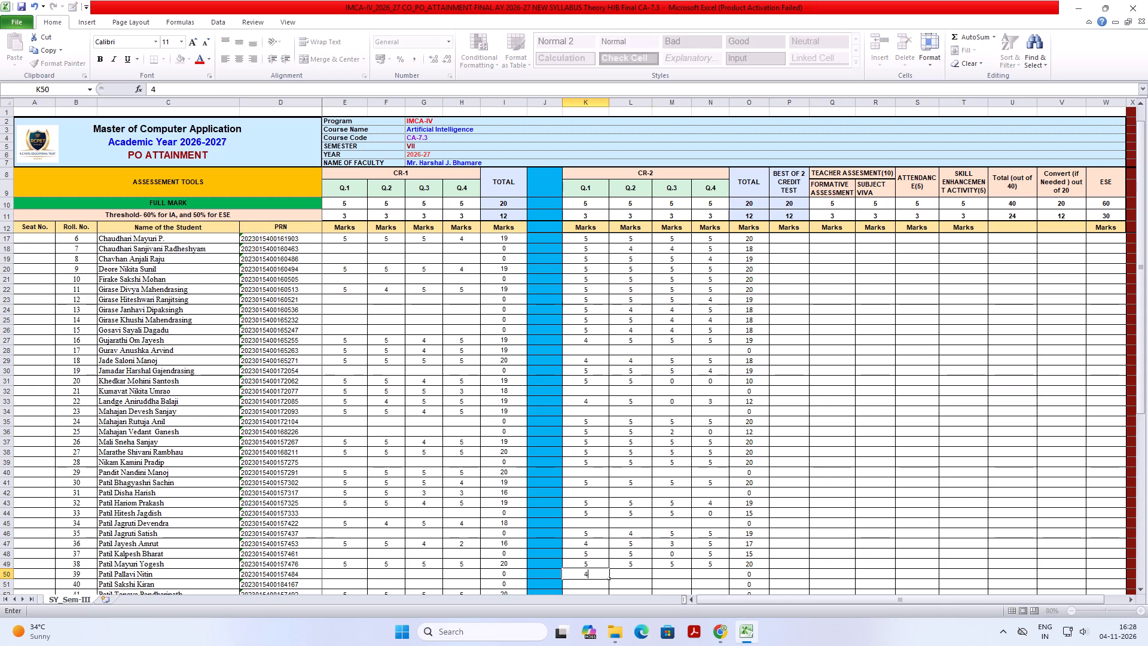
key(4)
key(Right)
key(5)
key(Right)
key(5)
key(Right)
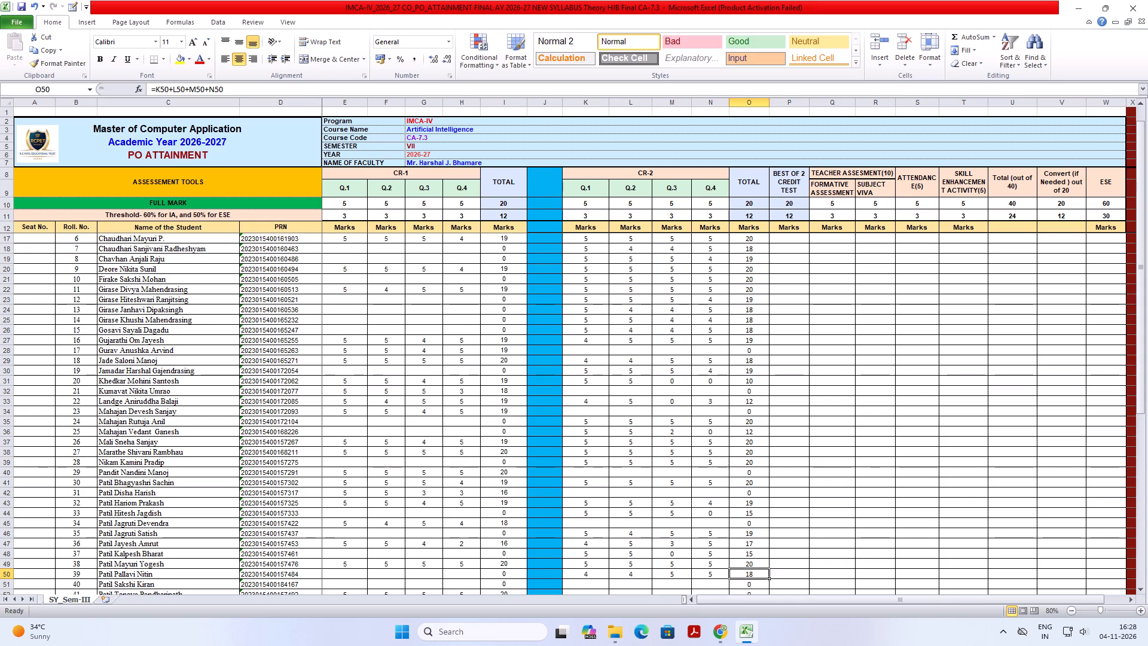
Enter CR-2 marks of 5 in each of Q.1 to Q.4 for roll no. 40 in row 51.
key(Down)
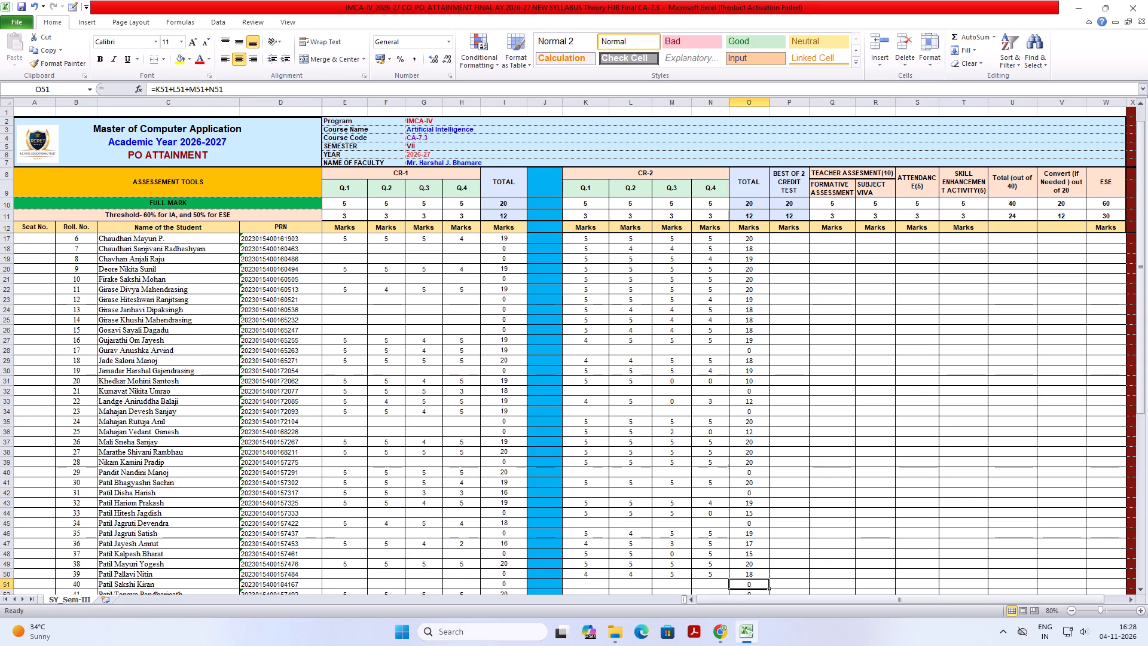
key(Left)
key(Left)
key(Left)
key(Left)
key(Left)
key(Right)
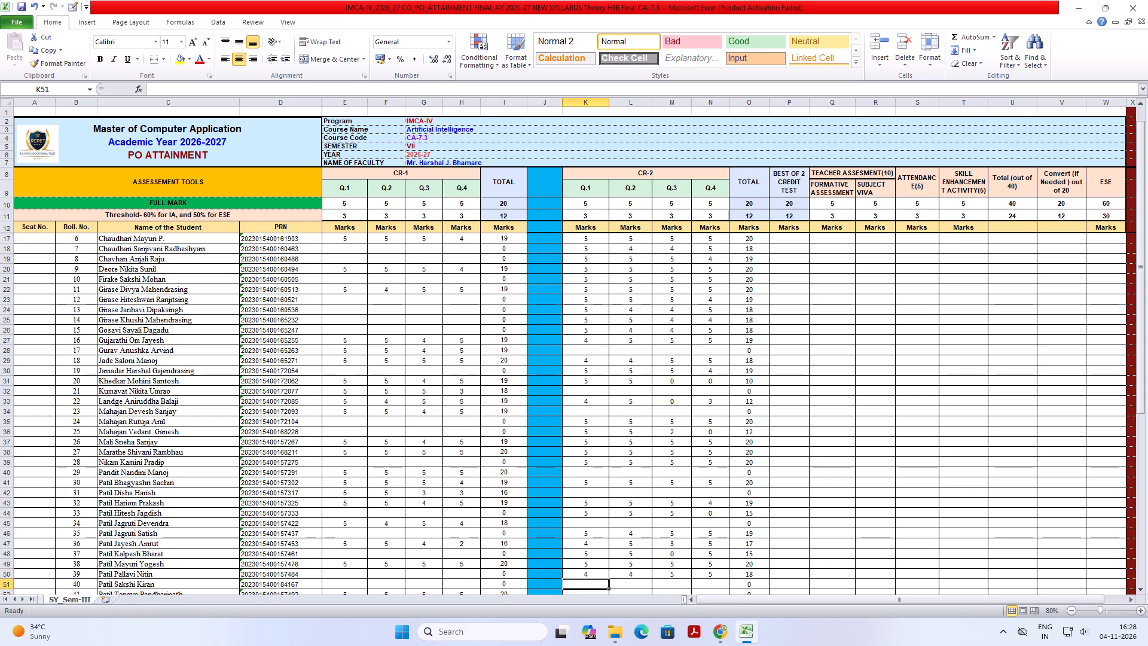
key(5)
key(Right)
key(5)
key(Right)
key(5)
key(Right)
key(5)
key(Right)
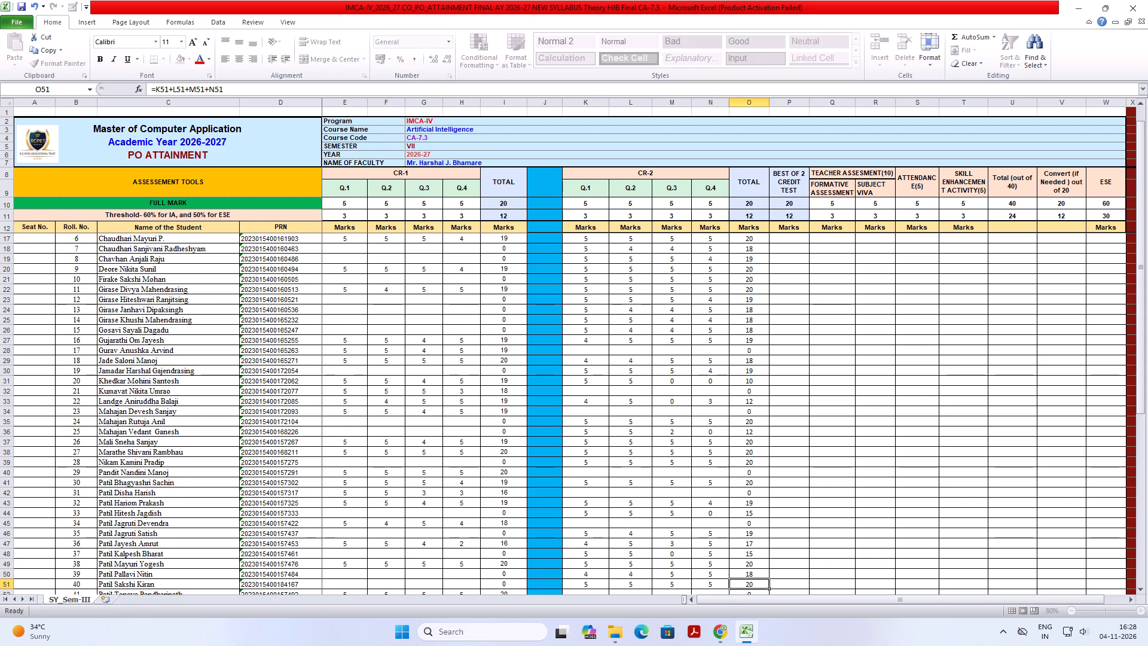
Enter CR-2 marks of 5 in each of Q.1 to Q.4 for roll no. 41 in row 52.
key(Down)
key(Down)
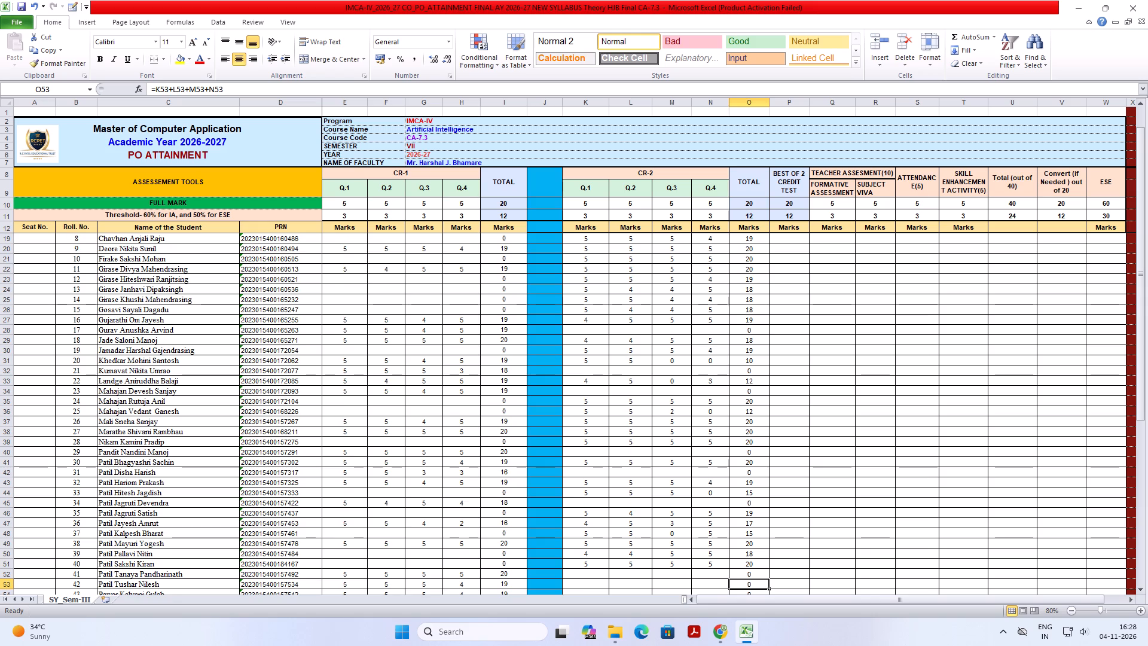
key(Left)
key(Left)
key(Left)
key(Left)
key(Up)
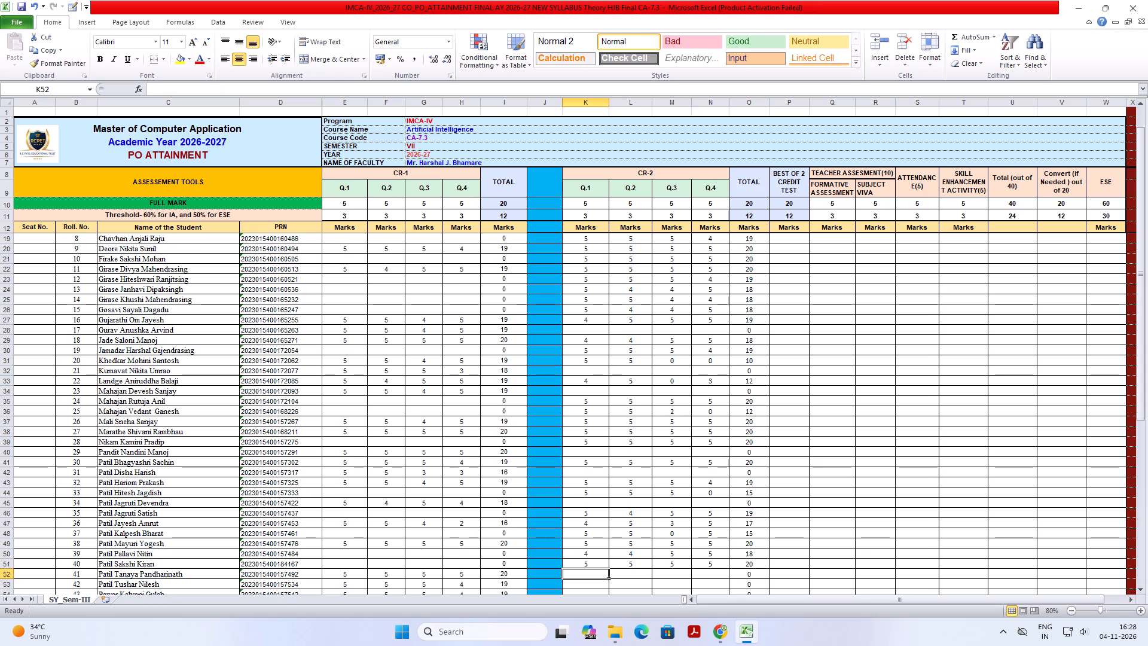
key(5)
key(Right)
key(5)
key(Right)
key(5)
key(Right)
key(5)
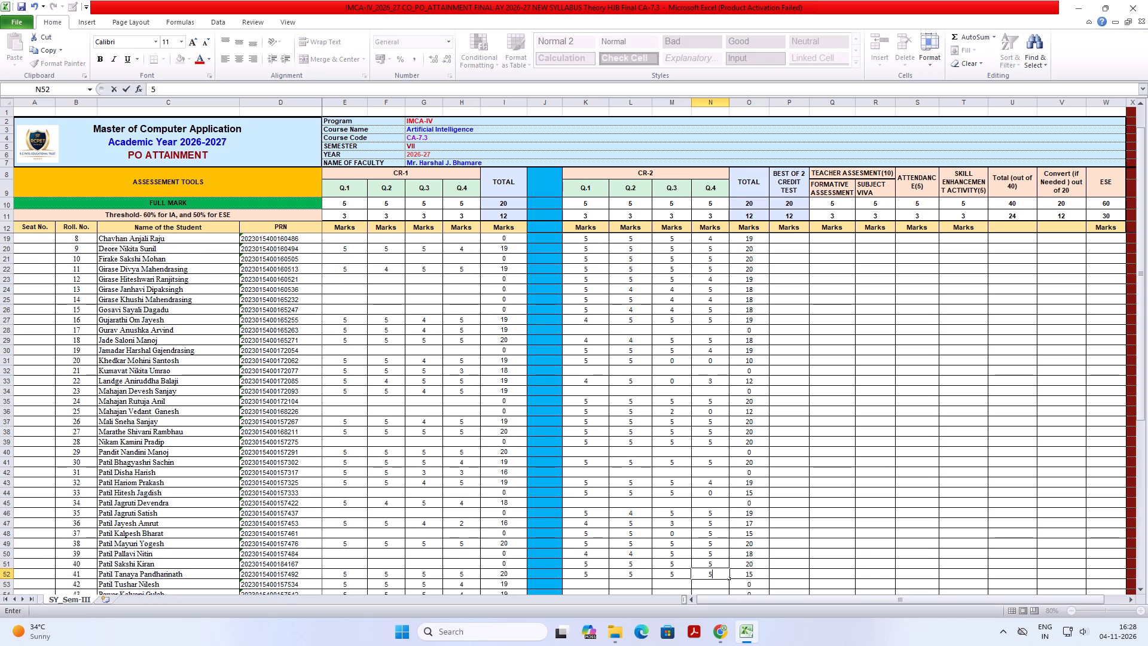
key(Down)
key(Left)
key(Left)
key(Left)
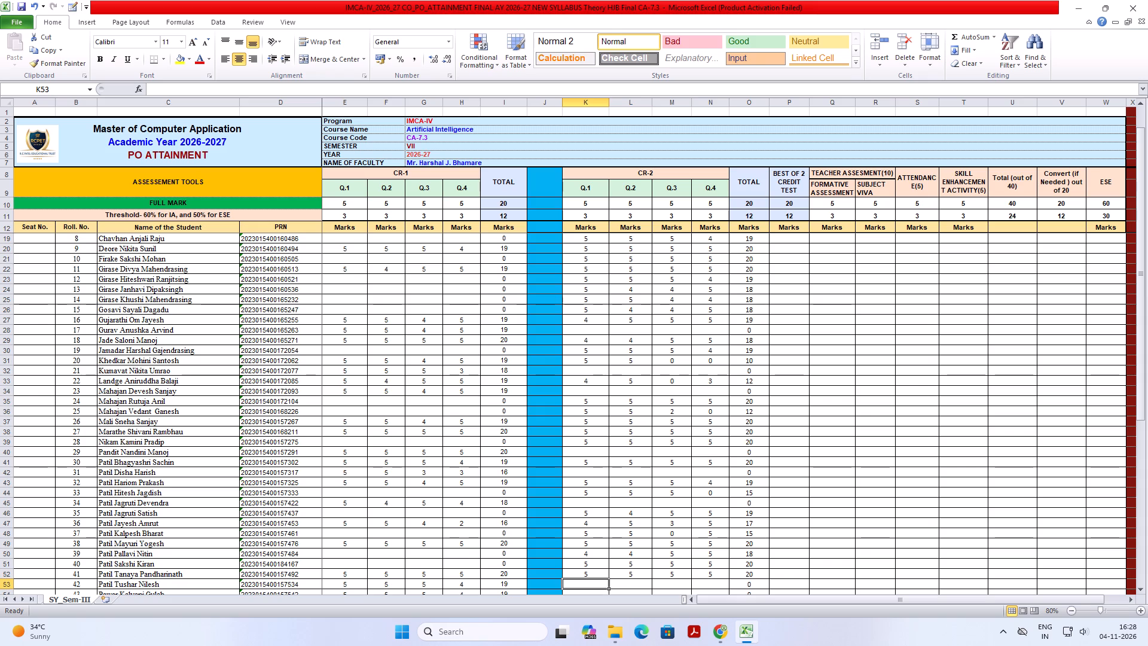
key(Down)
key(Up)
key(Up)
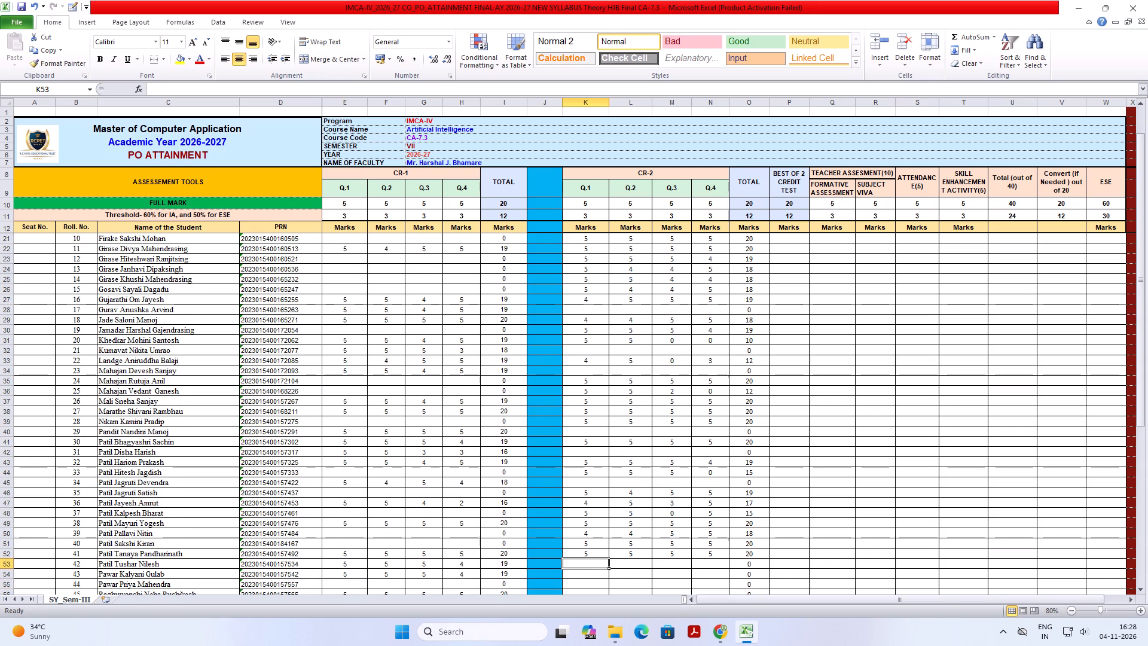
key(5)
key(Right)
key(5)
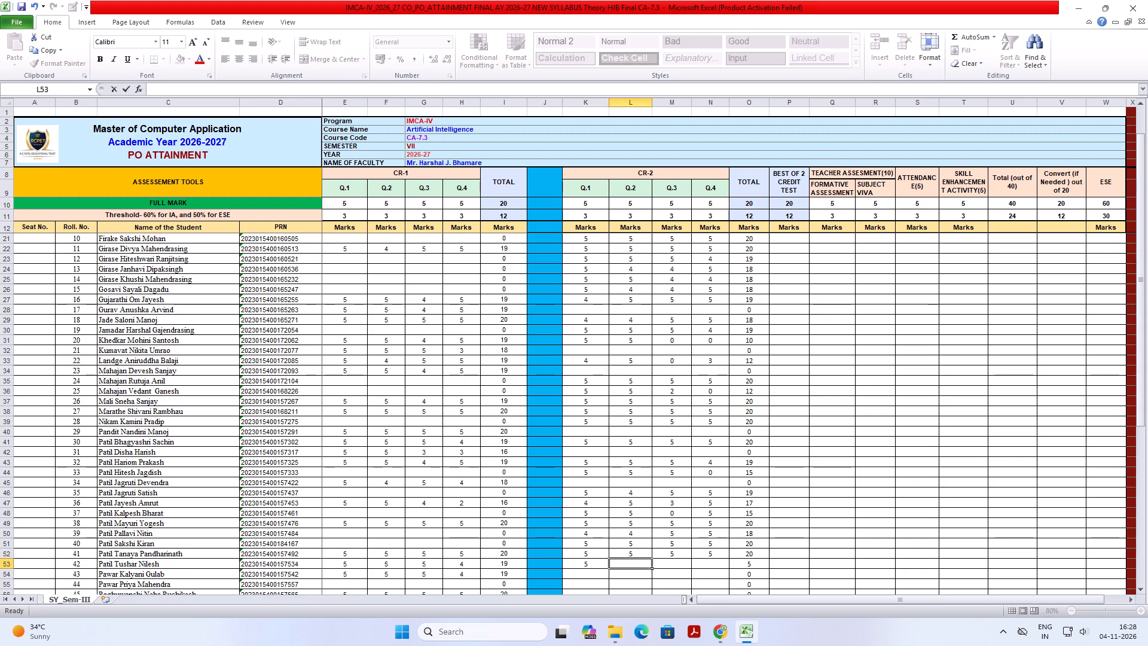
key(Right)
key(5)
key(Right)
key(0)
key(Right)
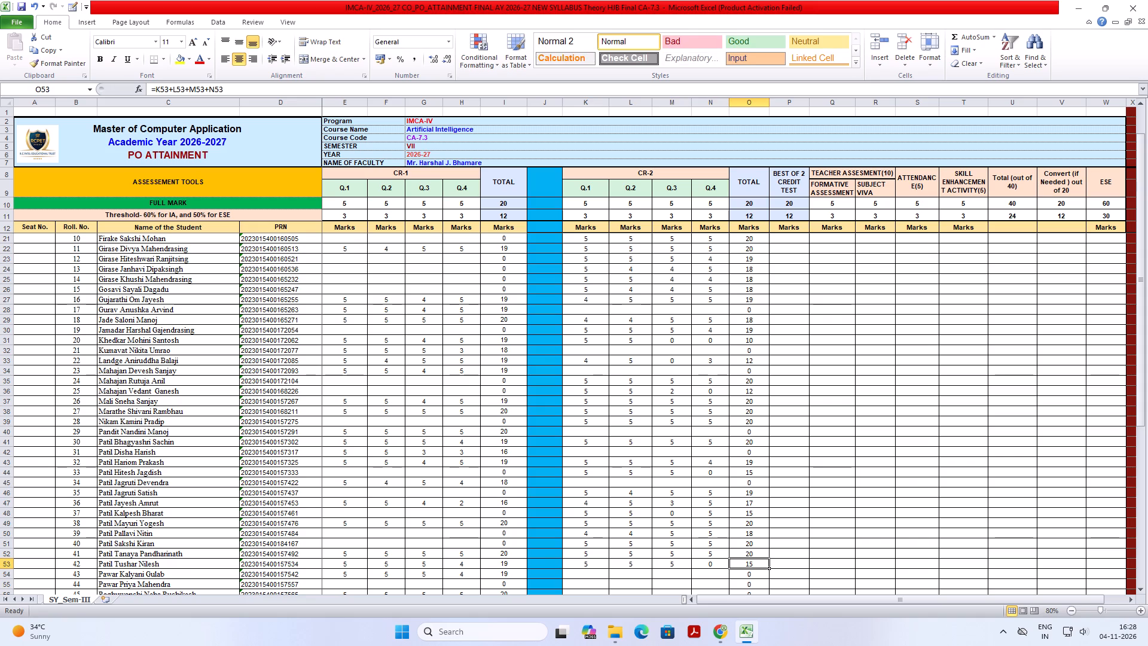
Enter CR-2 marks of 5, 5, 5 and 4 in Q.1 to Q.4 for roll no. 44 in row 55.
key(Down)
key(Down)
key(Left)
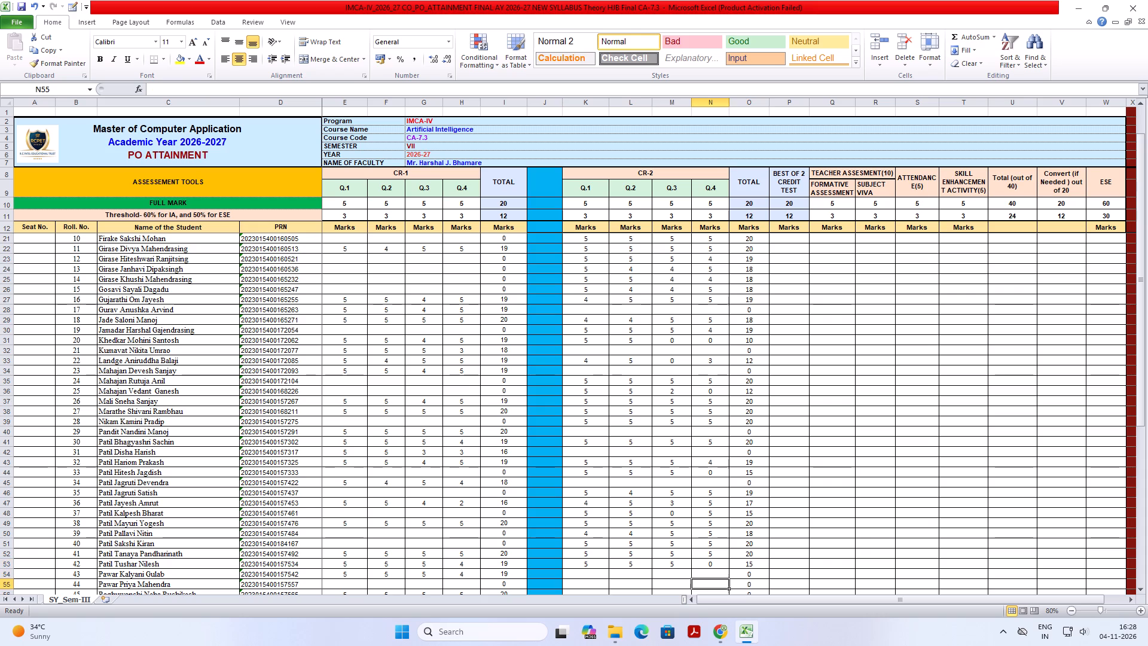
key(Left)
key(Left)
key(Left)
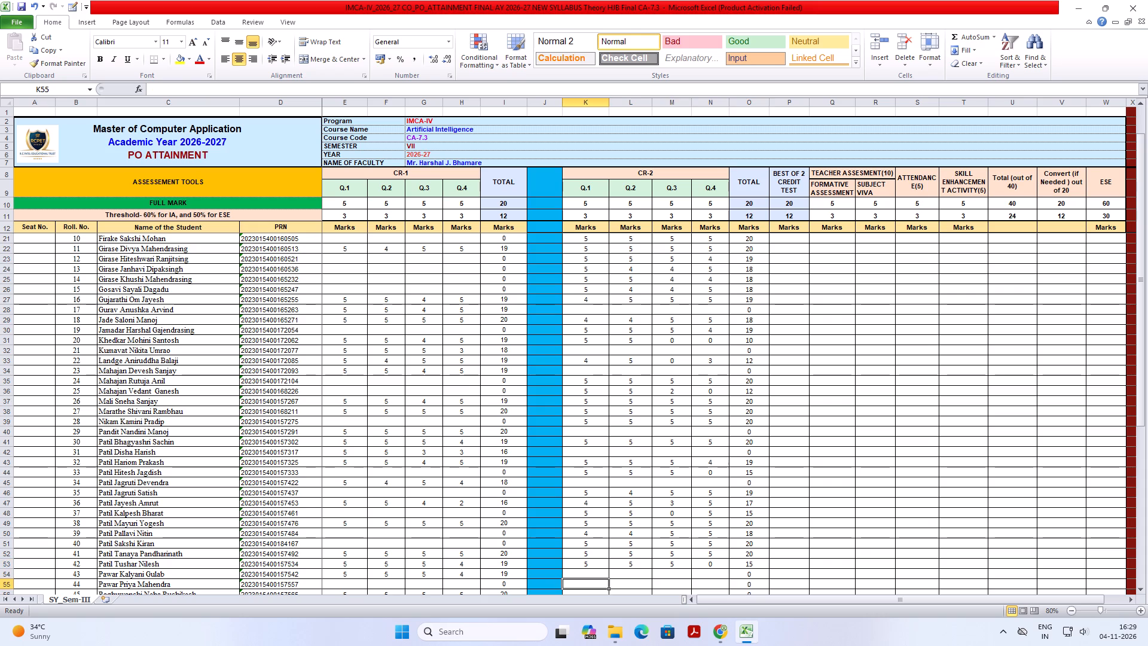
key(5)
key(Right)
key(5)
key(Right)
key(5)
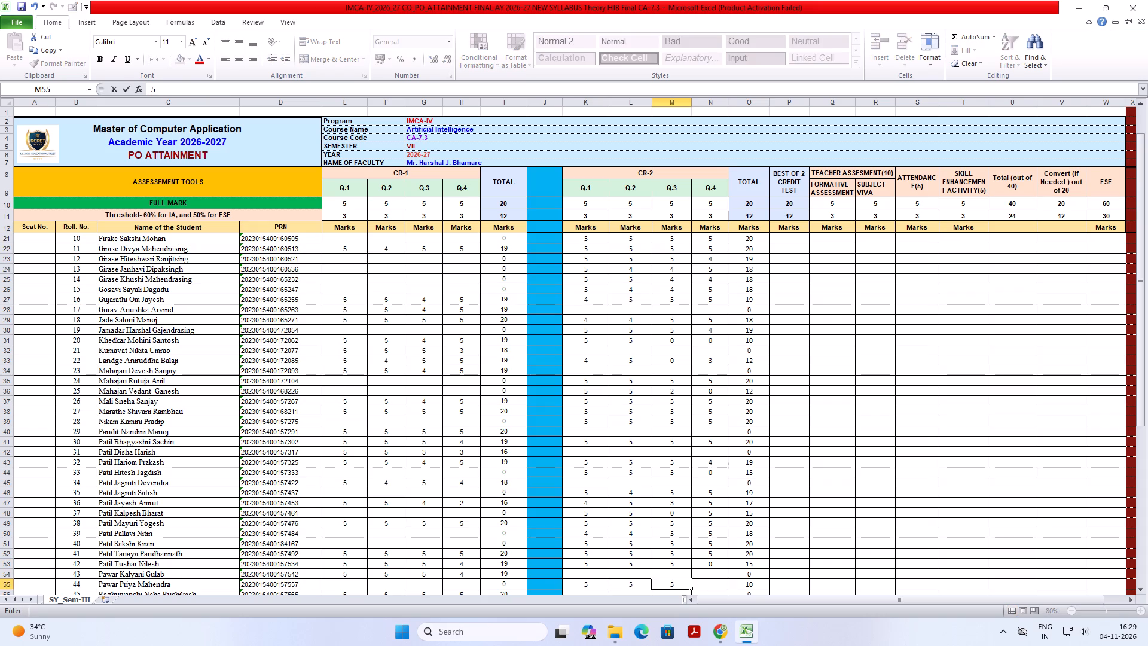
key(Right)
key(4)
key(Right)
key(Down)
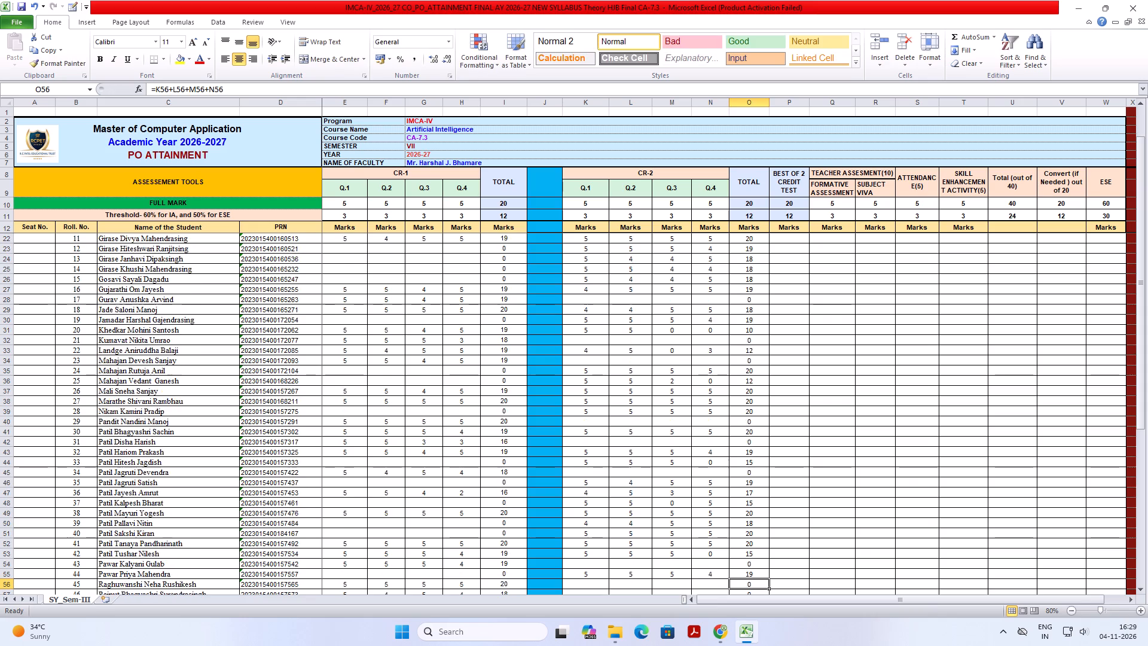
key(Down)
key(Down)
key(Down)
key(Left)
key(Left)
key(Left)
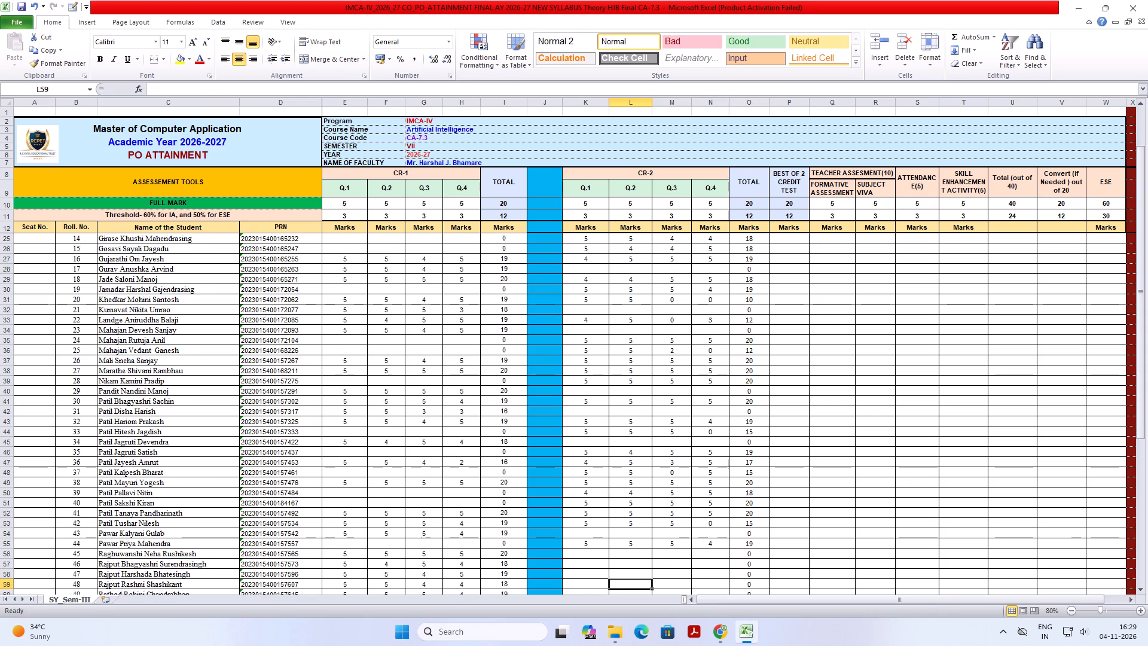
key(Left)
key(Up)
key(Up)
key(Up)
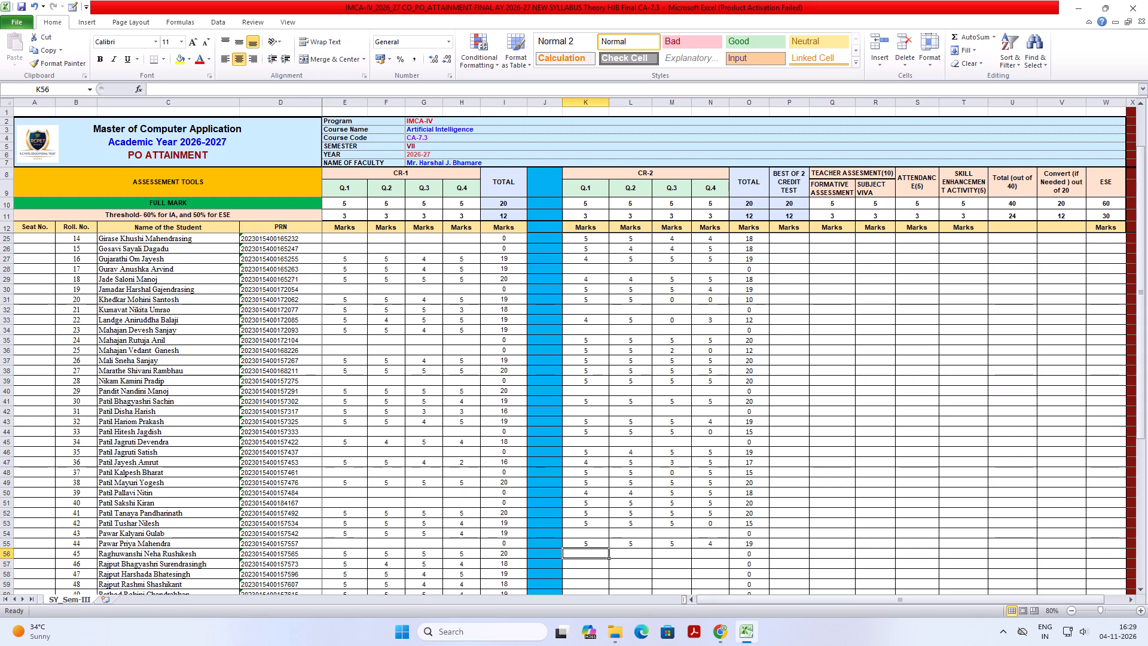
key(Down)
key(Down)
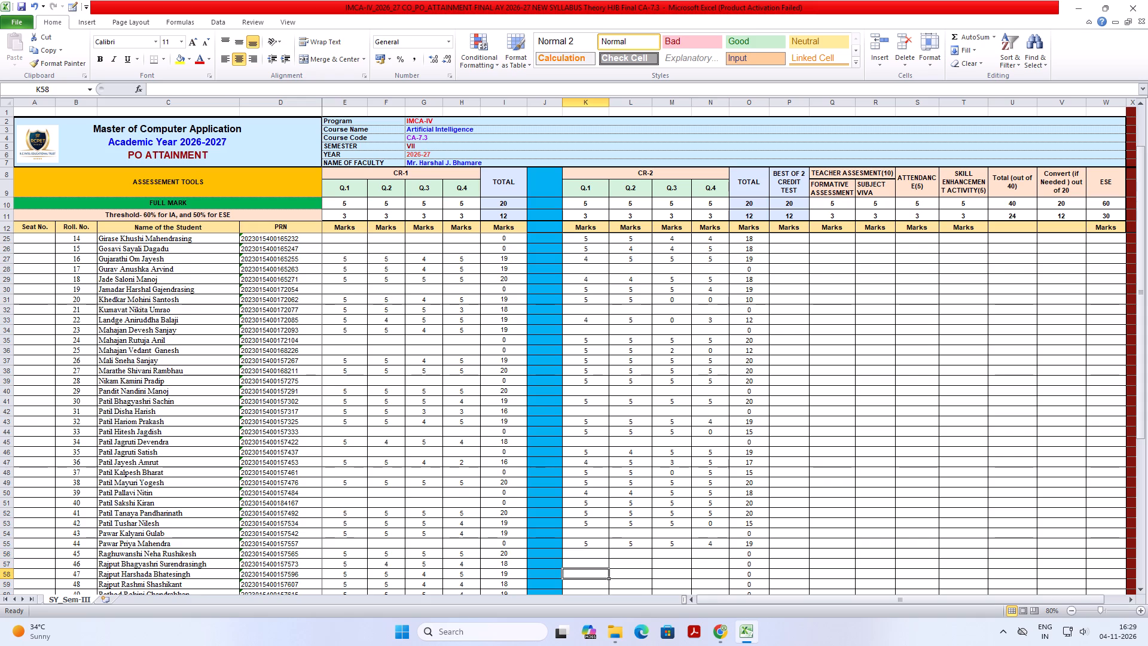
key(Down)
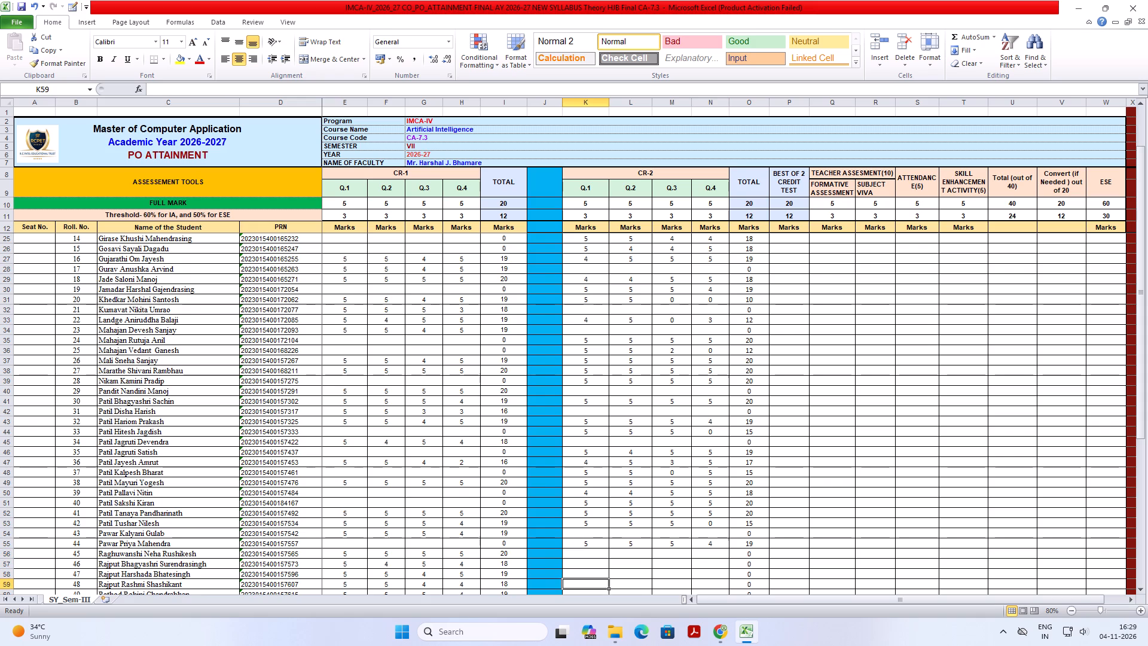
key(5)
key(Right)
key(5)
key(Right)
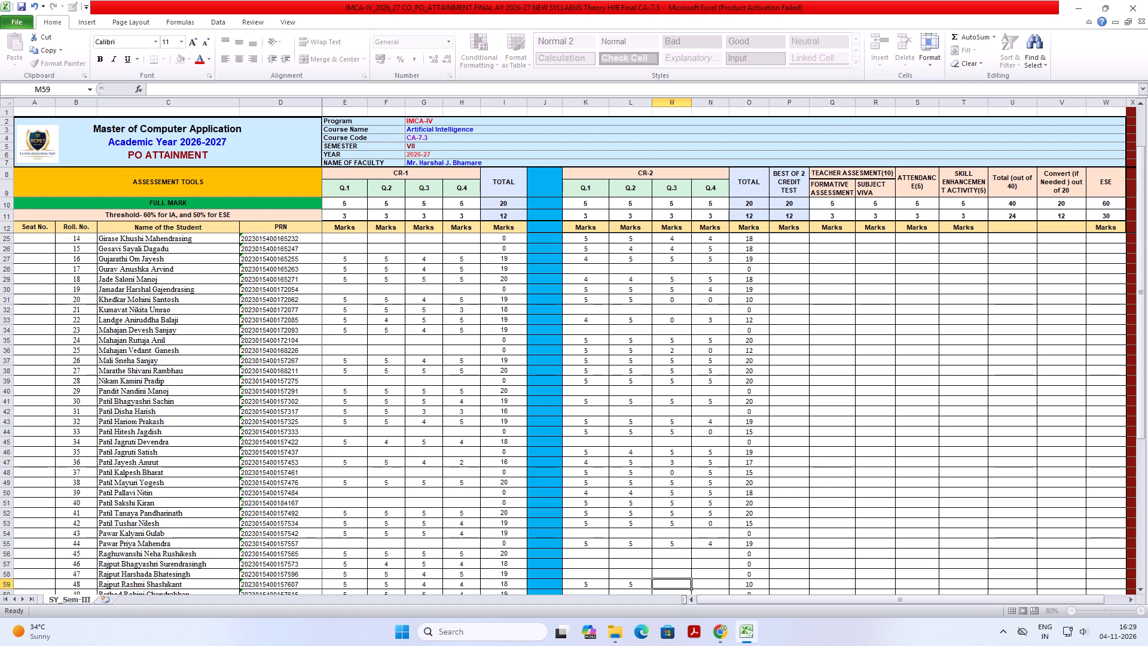
key(3)
key(Right)
key(0)
key(Right)
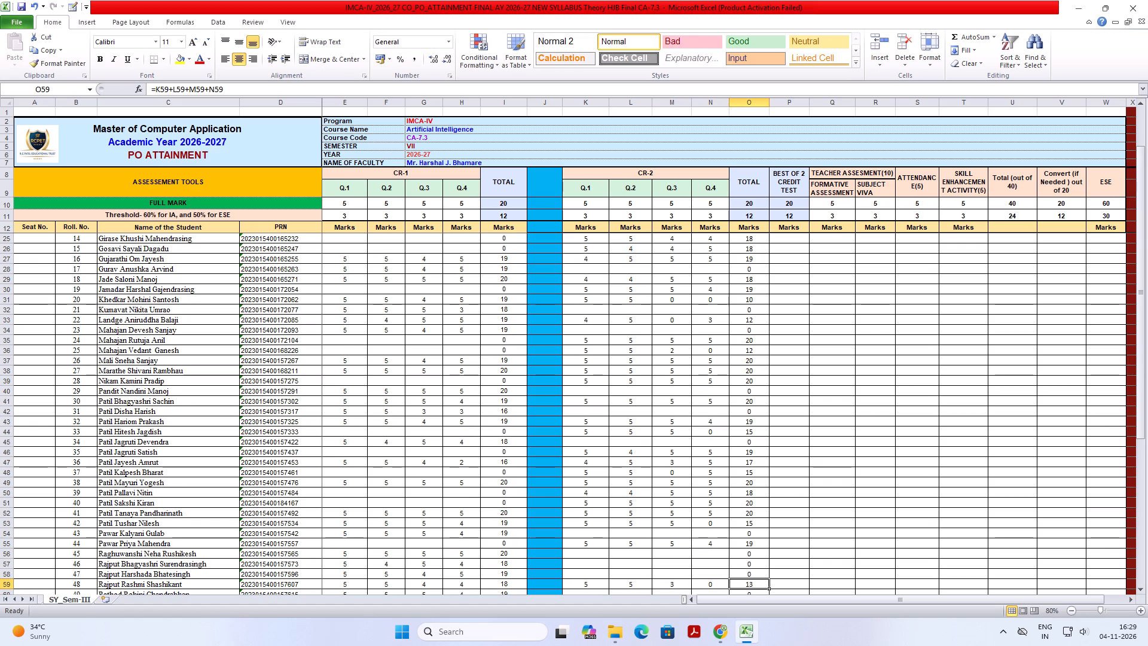
Enter CR-2 marks of 5, 5, 5 and 0 in Q.1 to Q.4 for roll no. 55 in row 66.
key(Down)
key(Down)
key(Down)
key(Left)
key(Up)
key(Left)
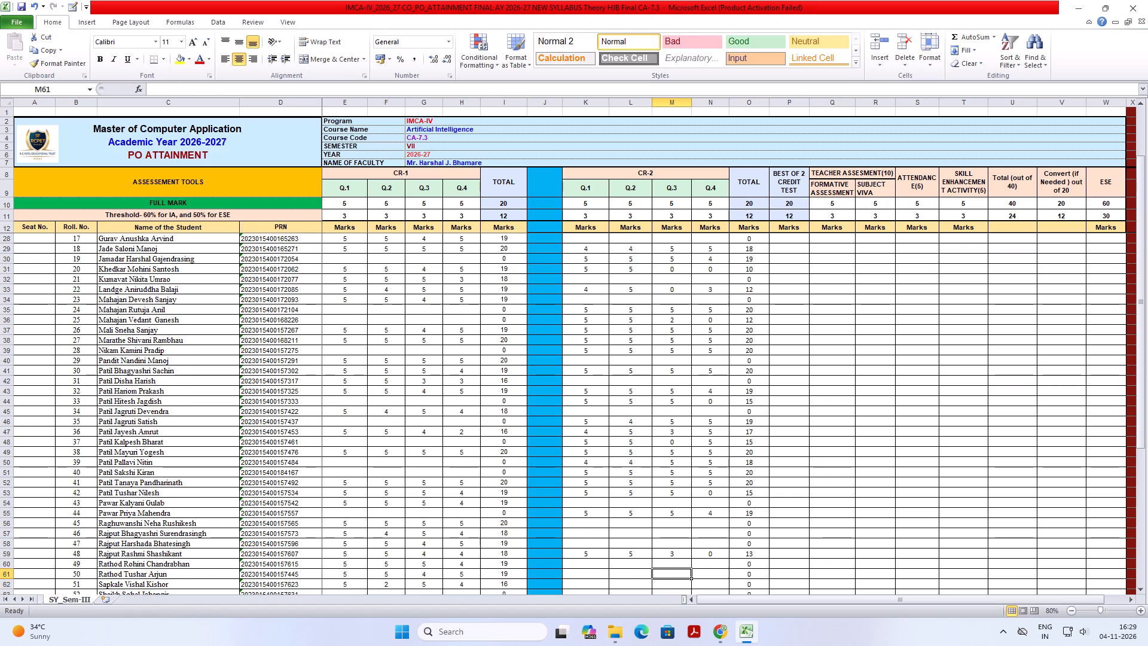
key(Left)
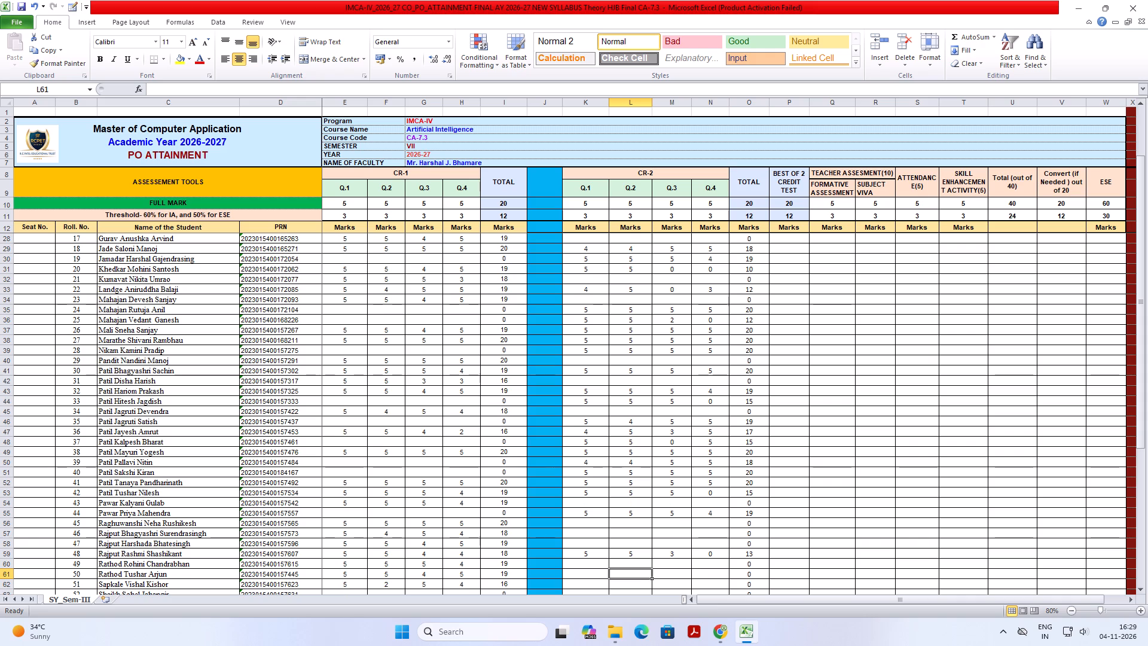
key(Down)
key(Down)
key(Down)
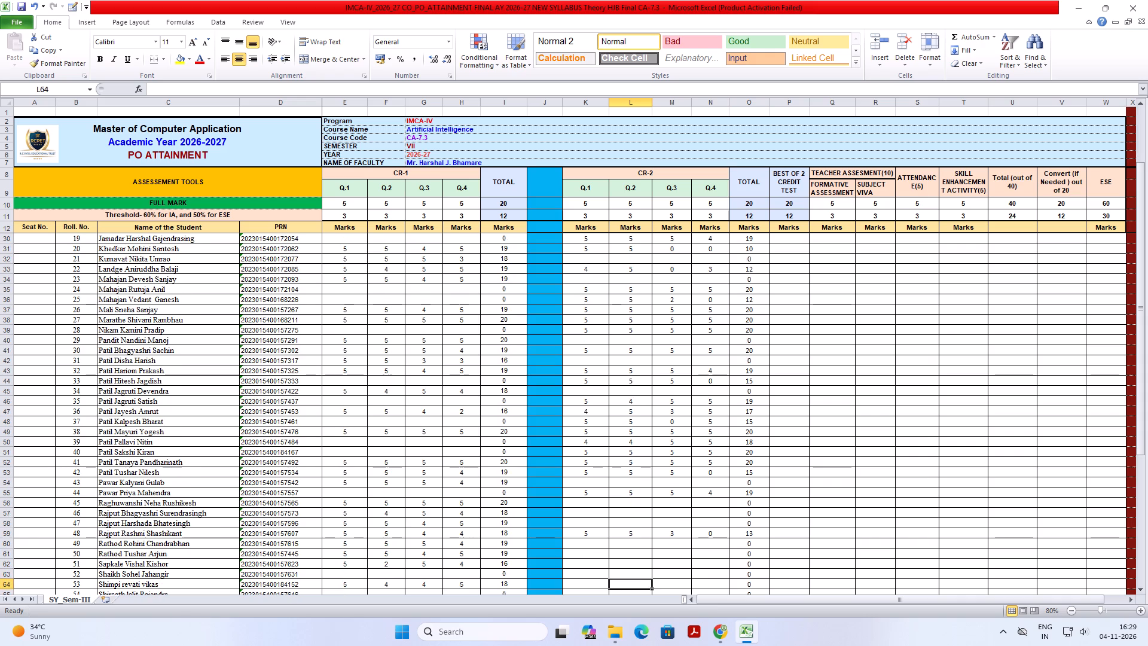
key(Up)
key(Left)
key(Down)
key(Down)
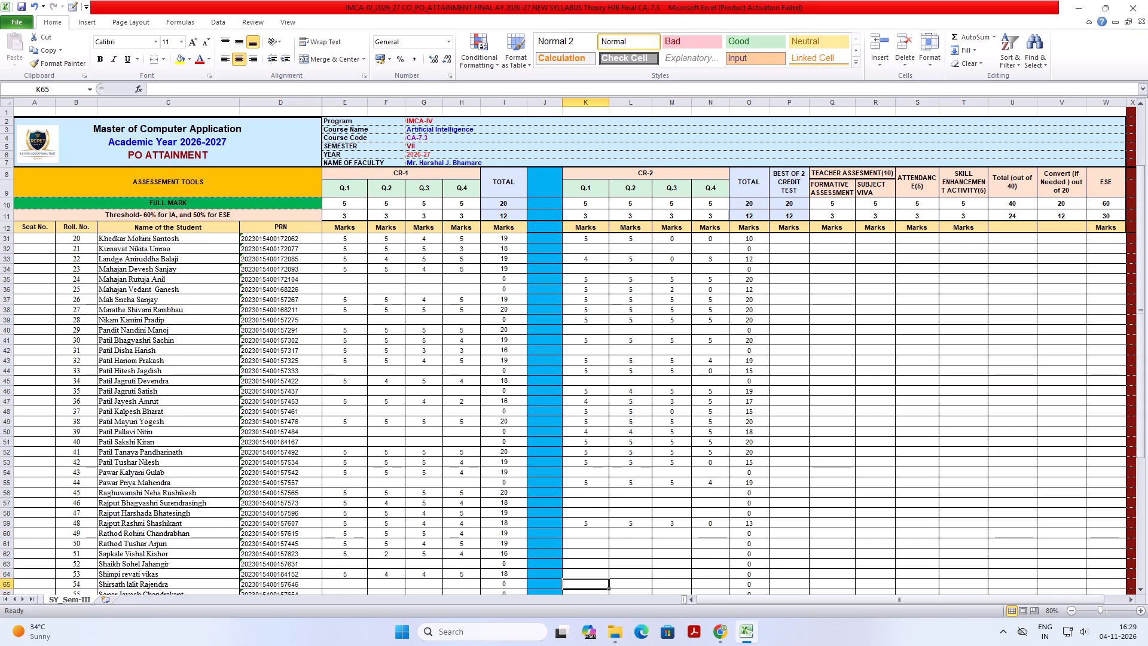
key(Down)
key(Up)
key(Down)
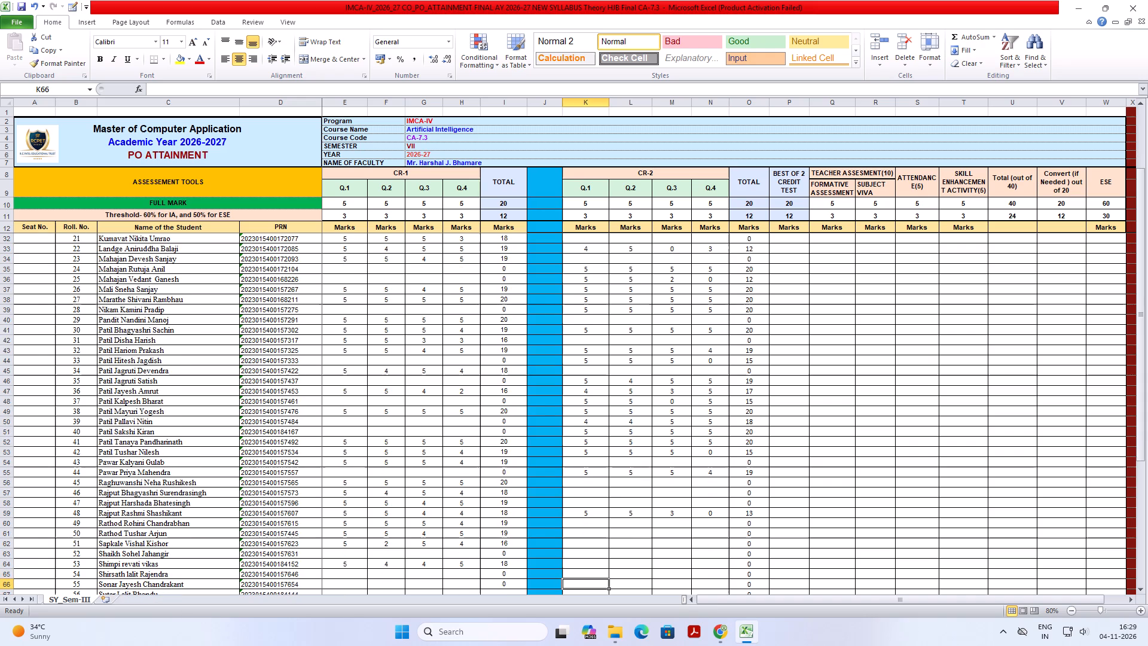
key(5)
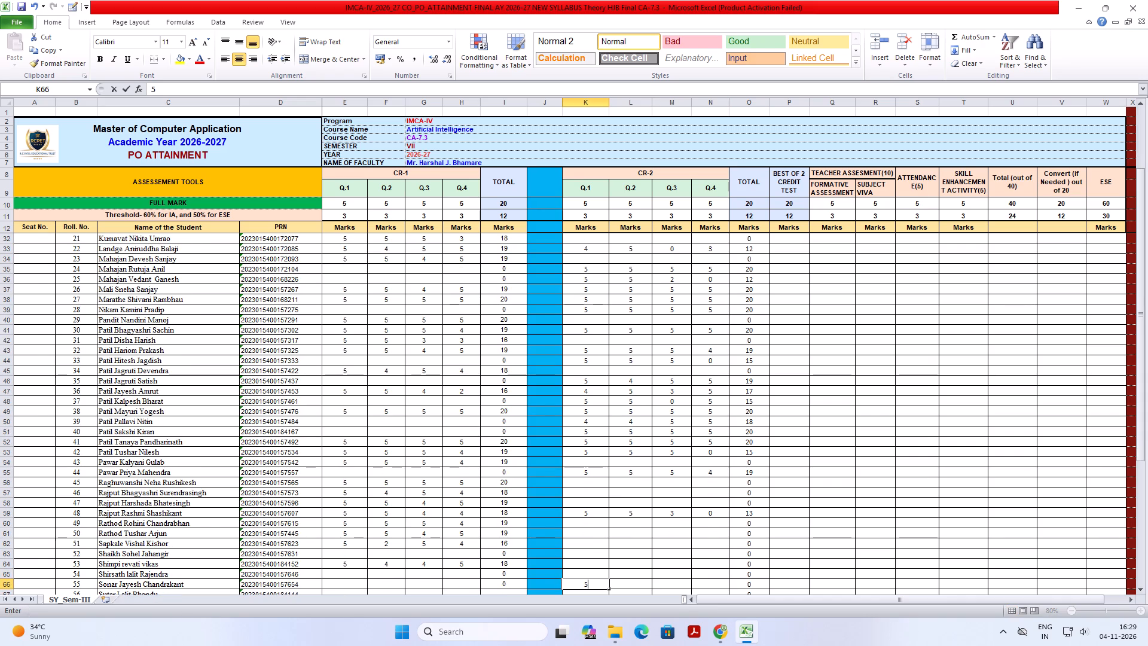
key(Right)
text(55)
key(Right)
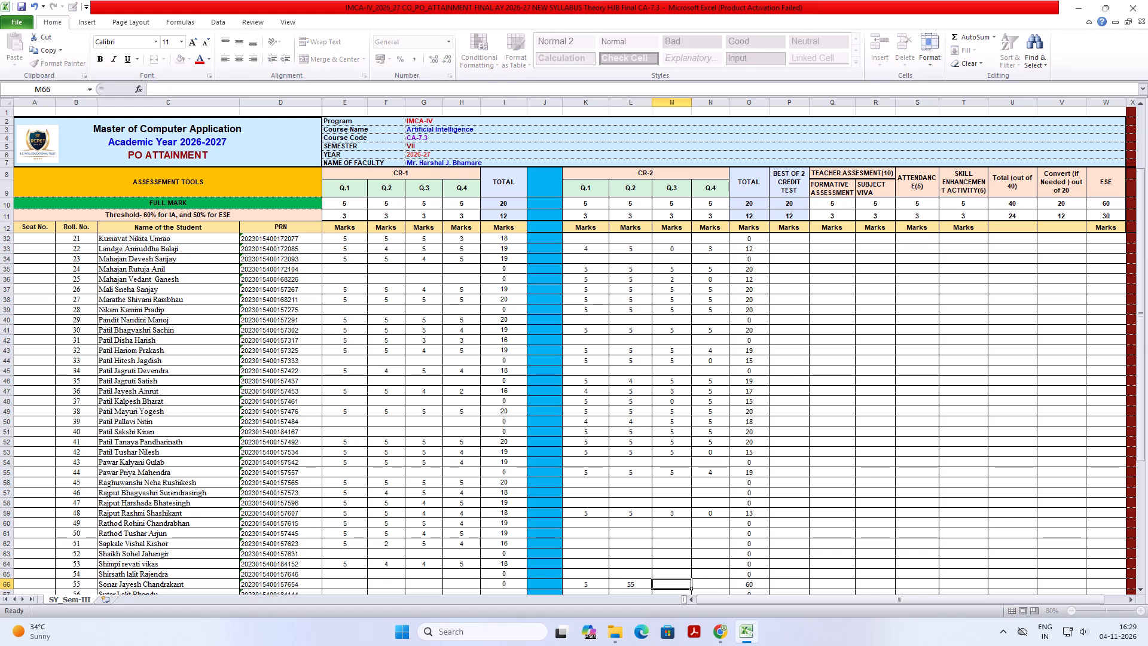
key(Left)
key(5)
key(Right)
key(5)
key(Right)
key(0)
key(Down)
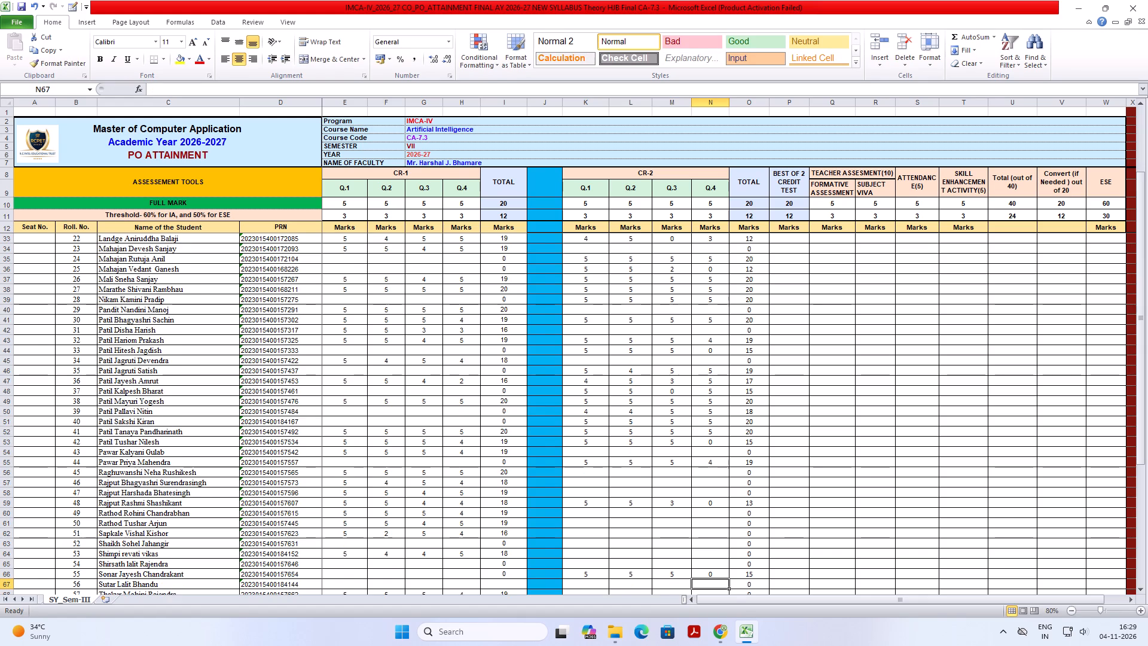
key(Left)
key(Left)
key(Left)
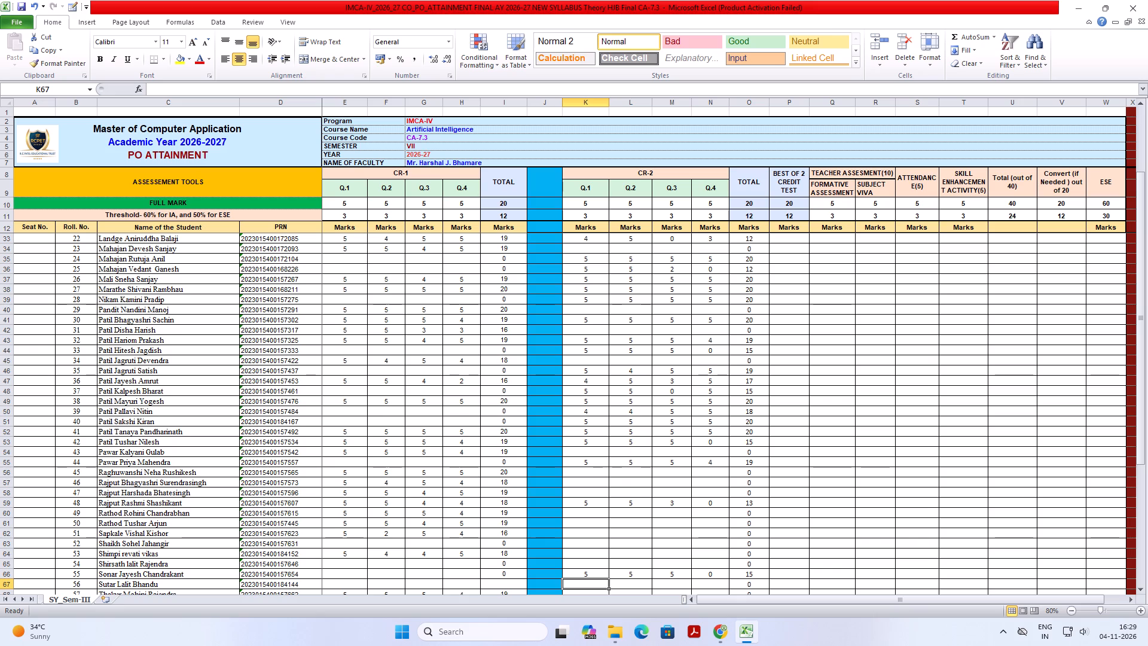
key(Down)
key(Down)
key(Up)
key(Up)
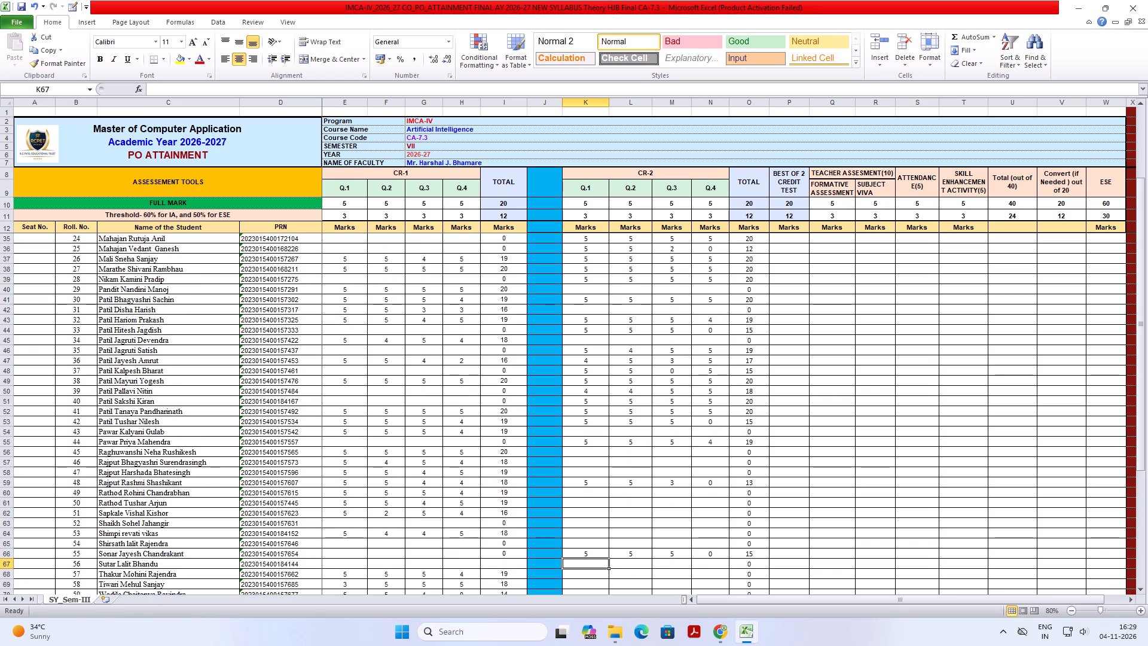
key(Down)
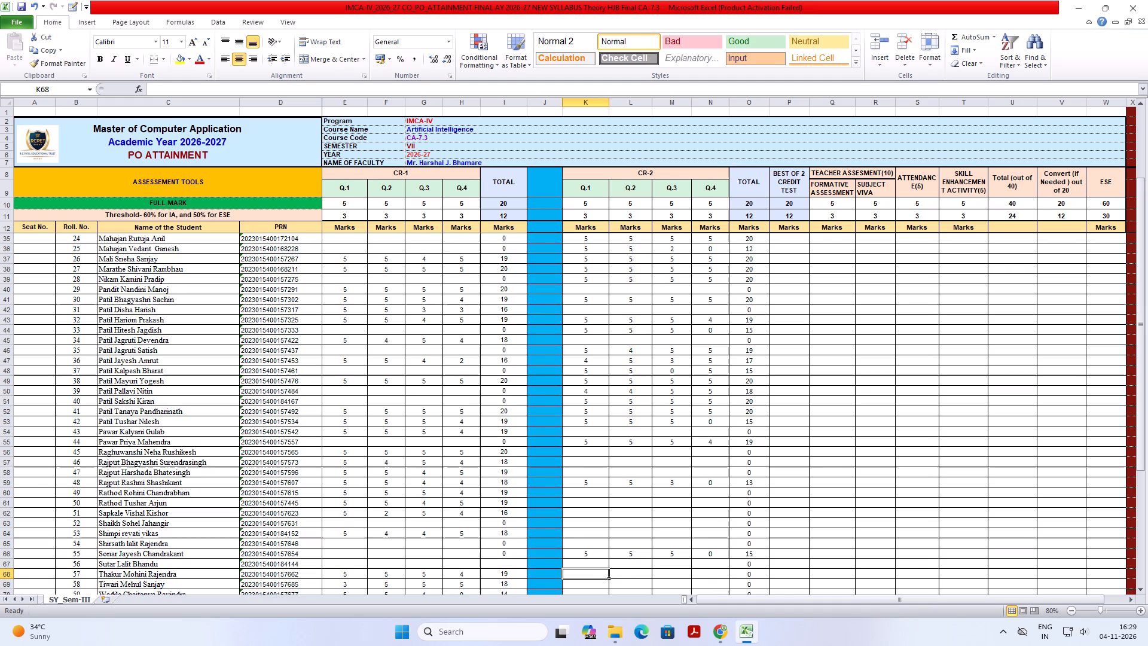
key(Up)
key(Up)
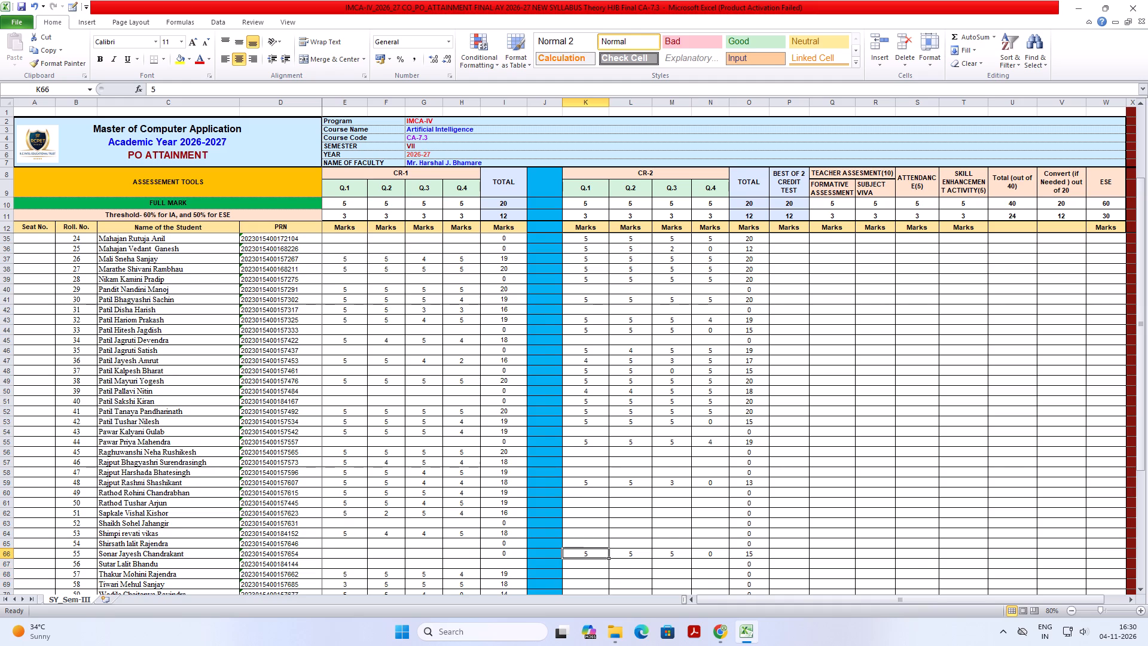
key(Down)
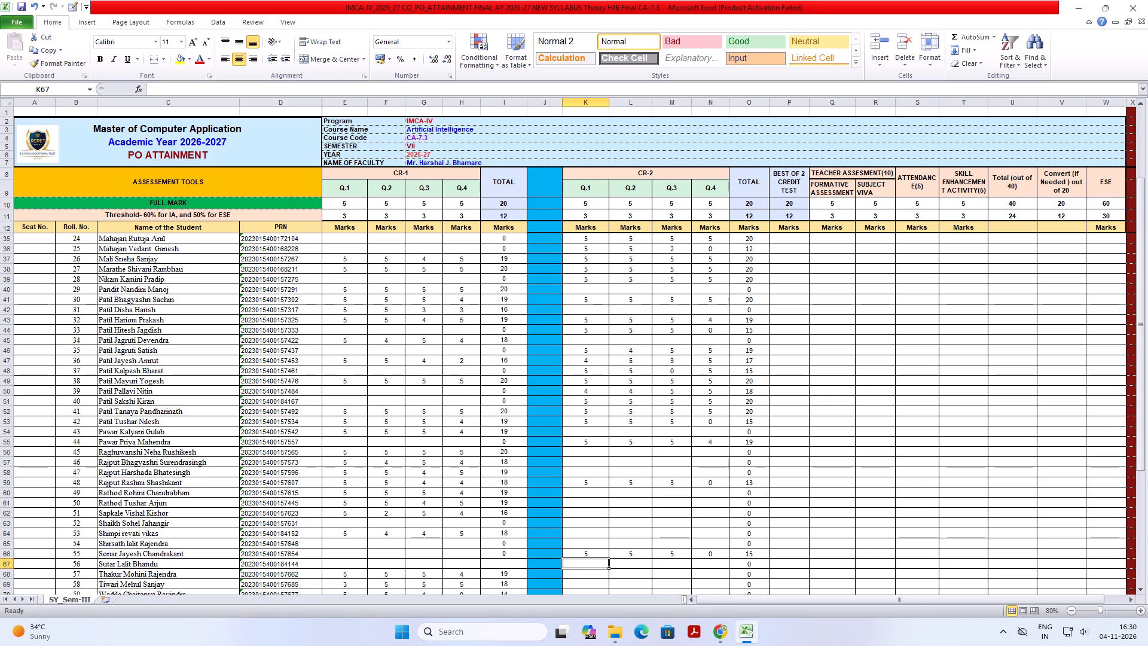
key(4)
key(Right)
key(4)
key(Right)
key(5)
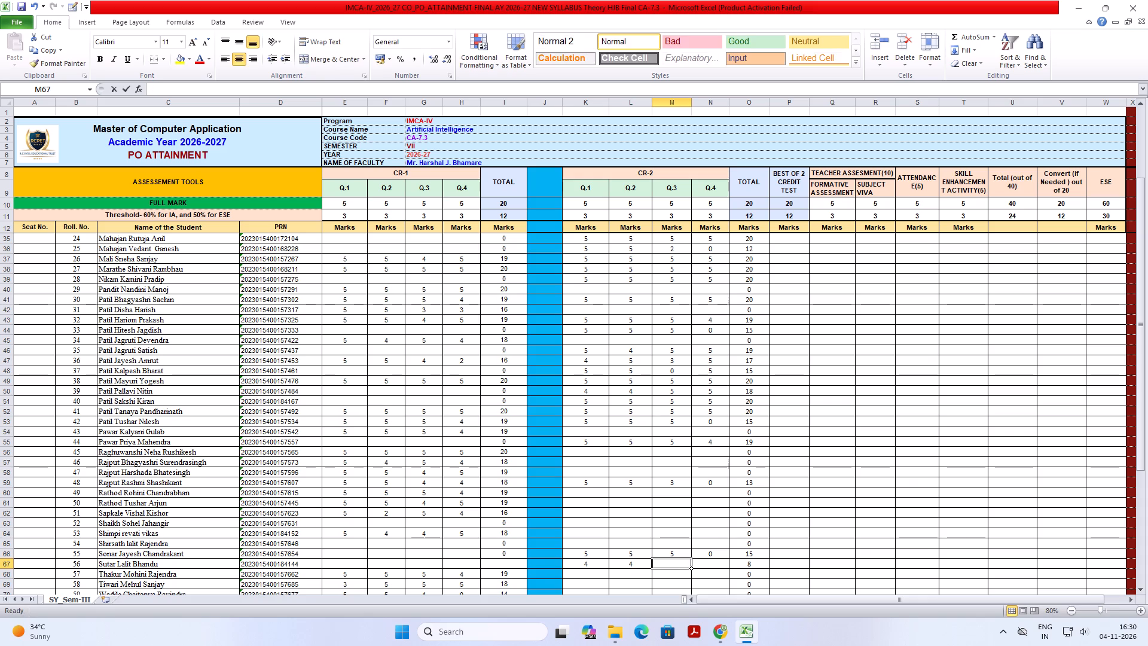
key(Right)
key(5)
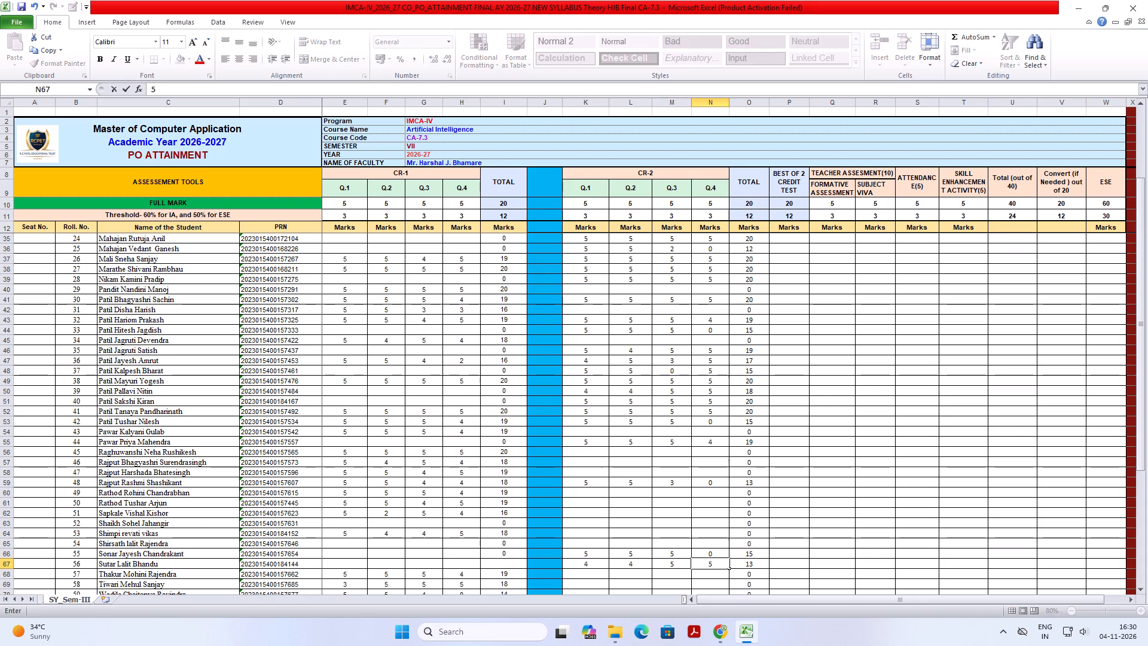
key(Right)
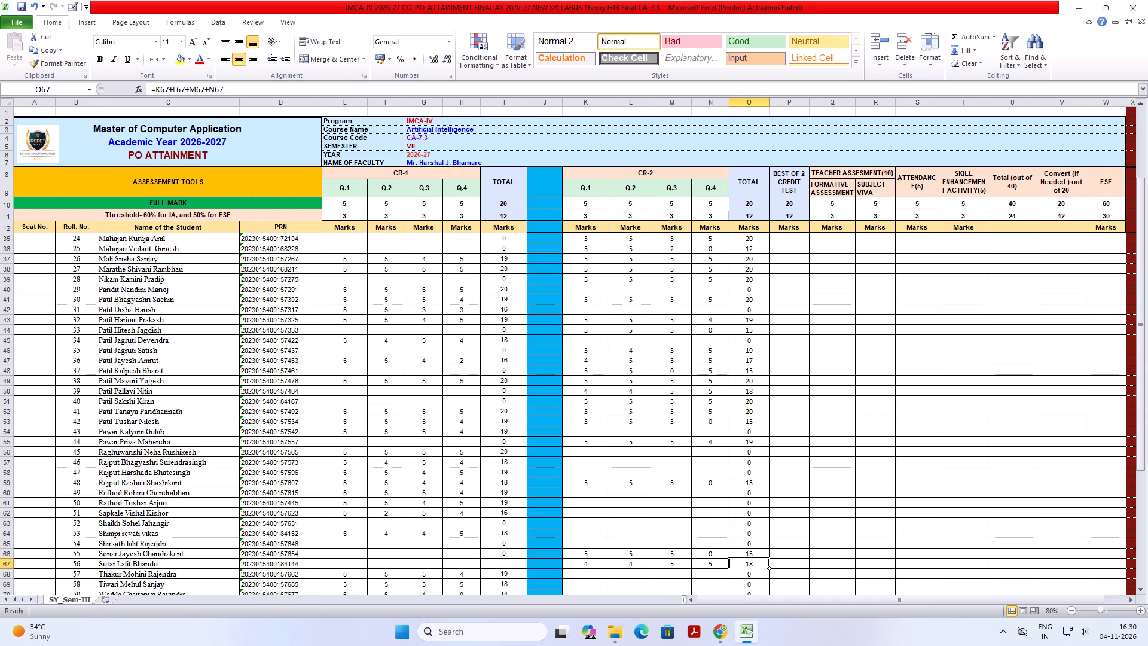
Enter CR-2 marks of 5, 4, 2 and 0 in Q.1 to Q.4 for roll no. 58 in row 69.
key(Right)
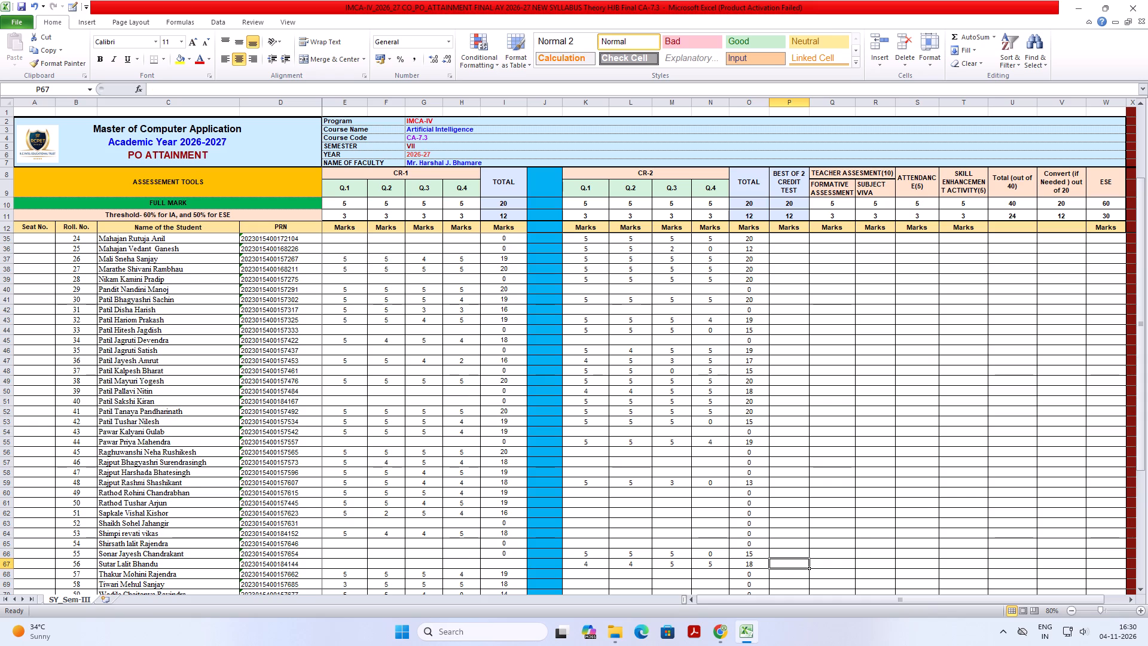
key(Down)
key(Down)
key(Left)
key(Left)
key(Left)
key(Left)
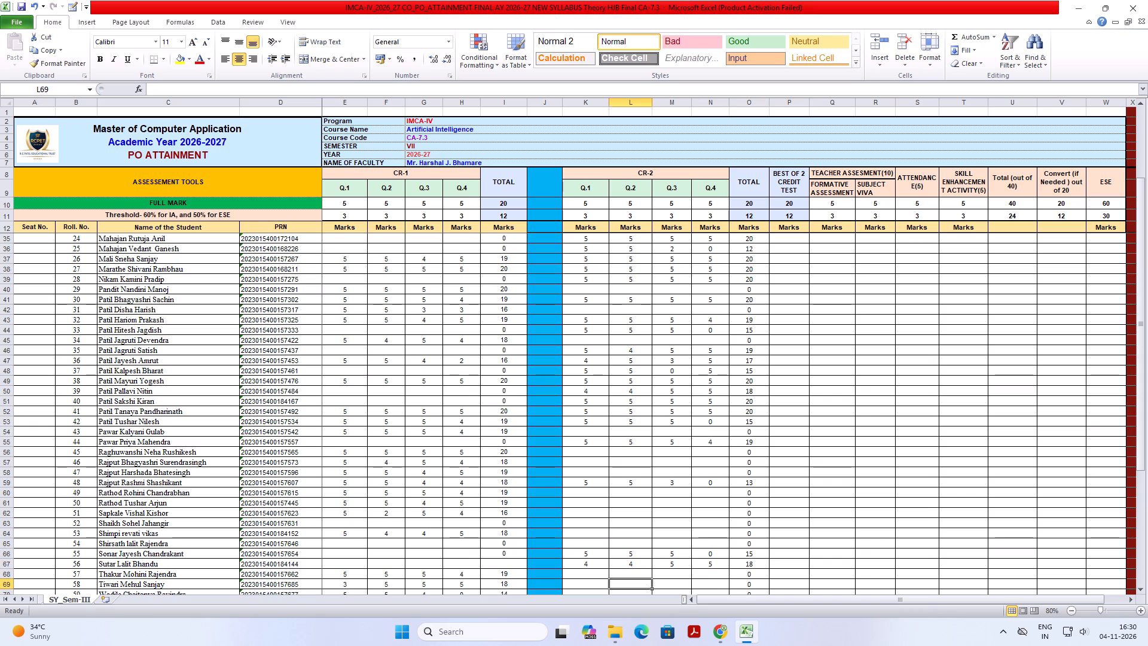
key(Left)
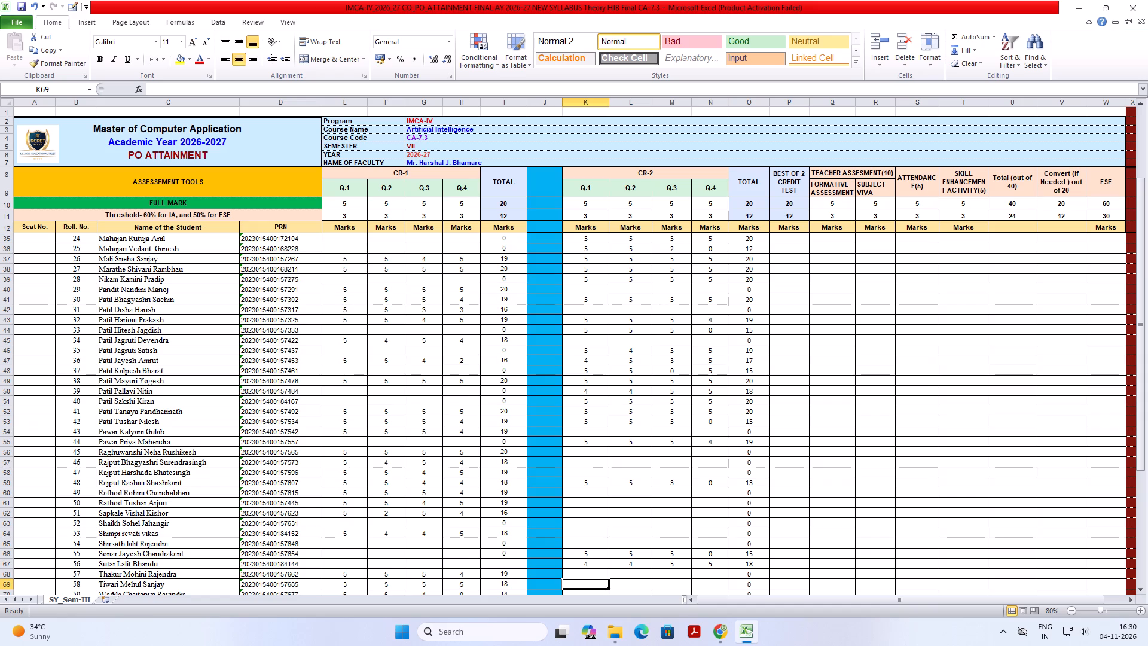
key(5)
key(Right)
key(4)
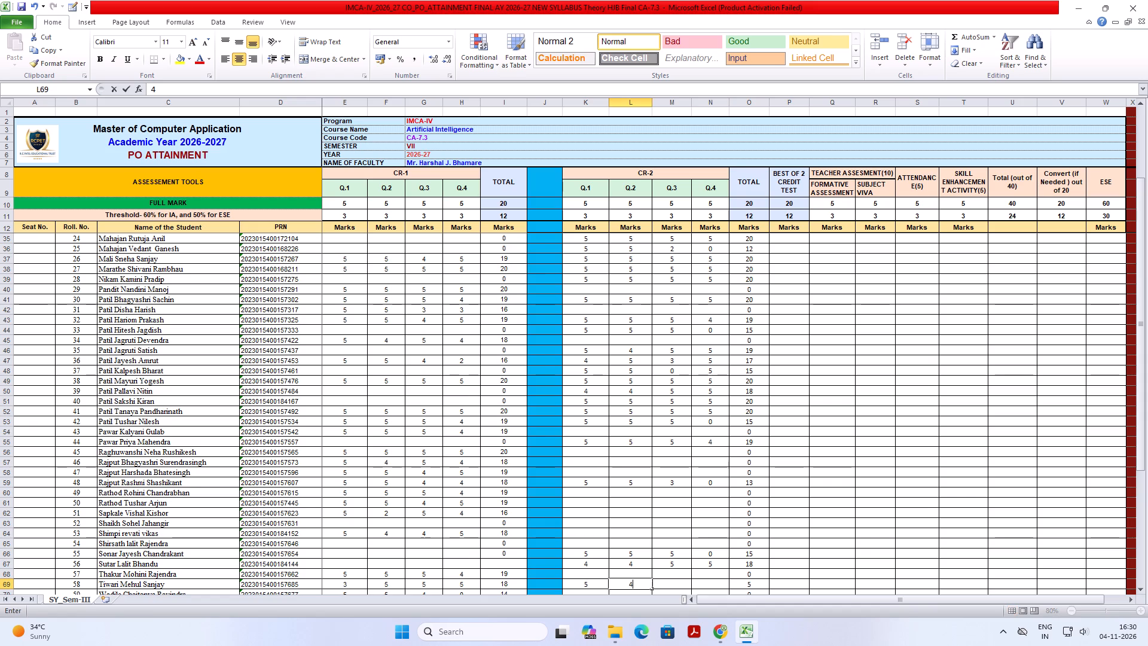
key(Right)
key(2)
key(Right)
key(0)
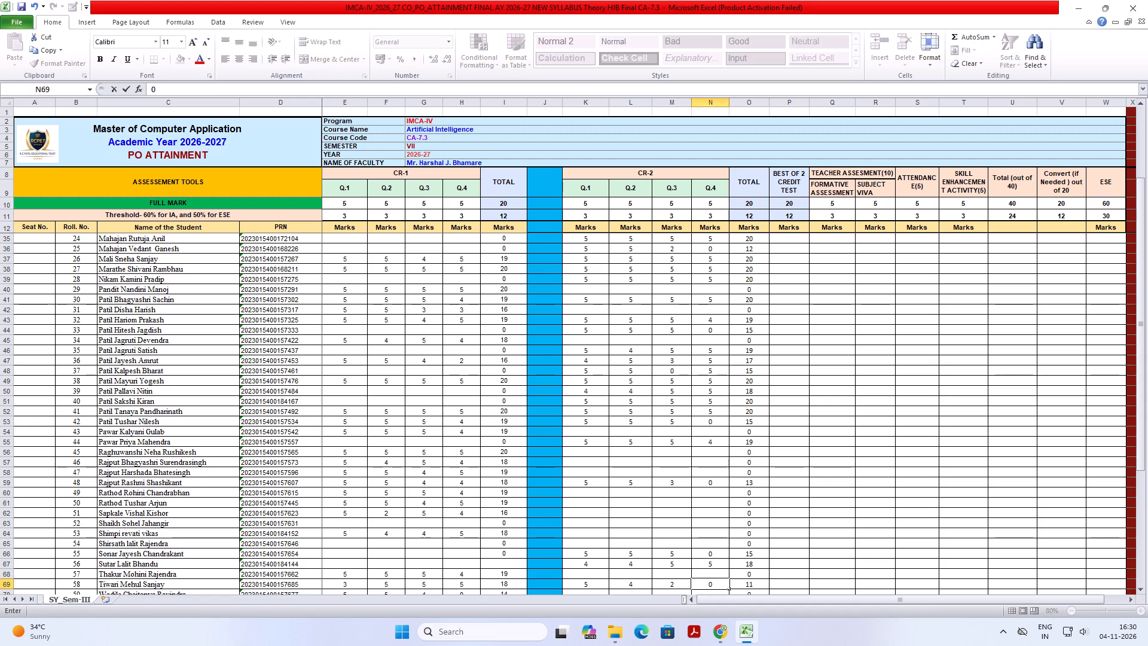
key(Right)
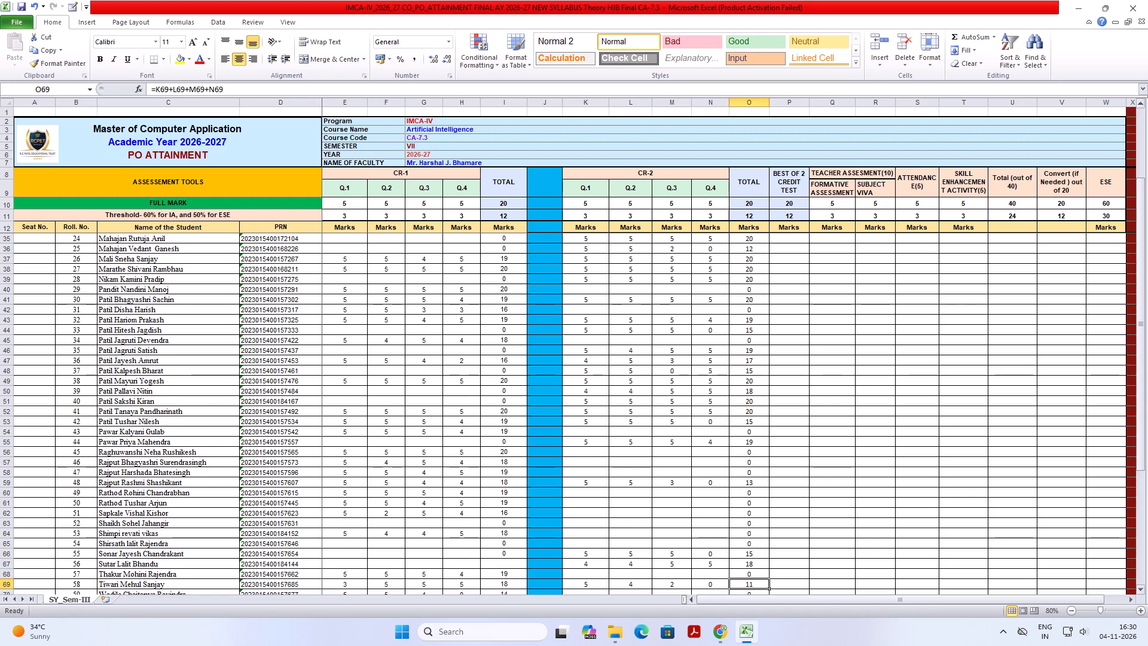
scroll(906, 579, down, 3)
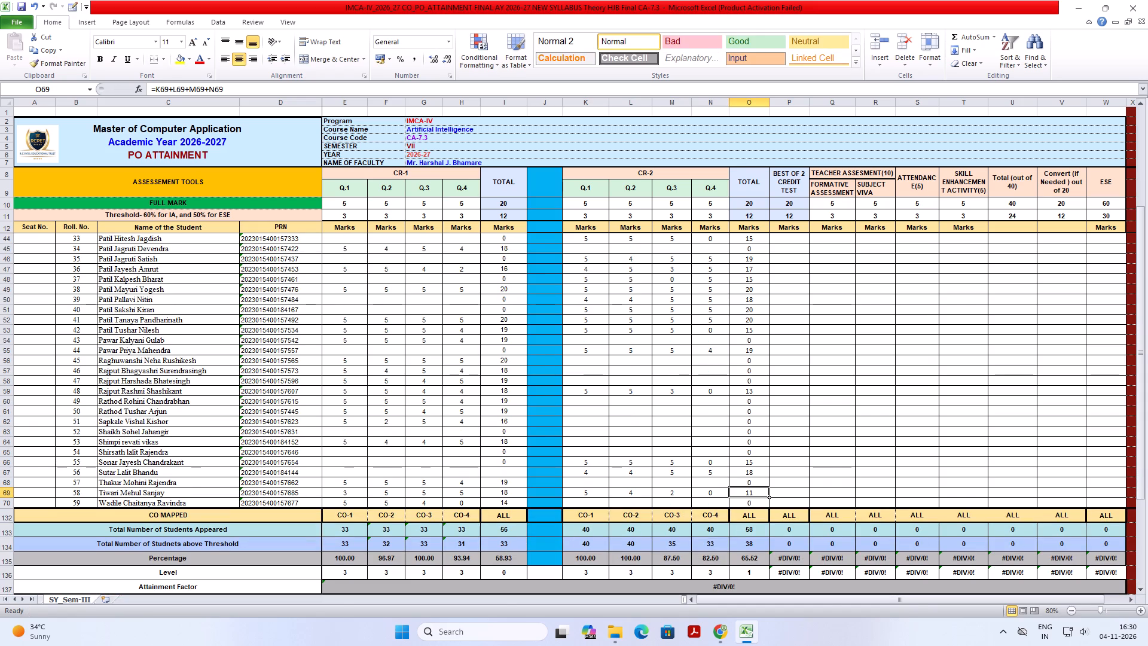
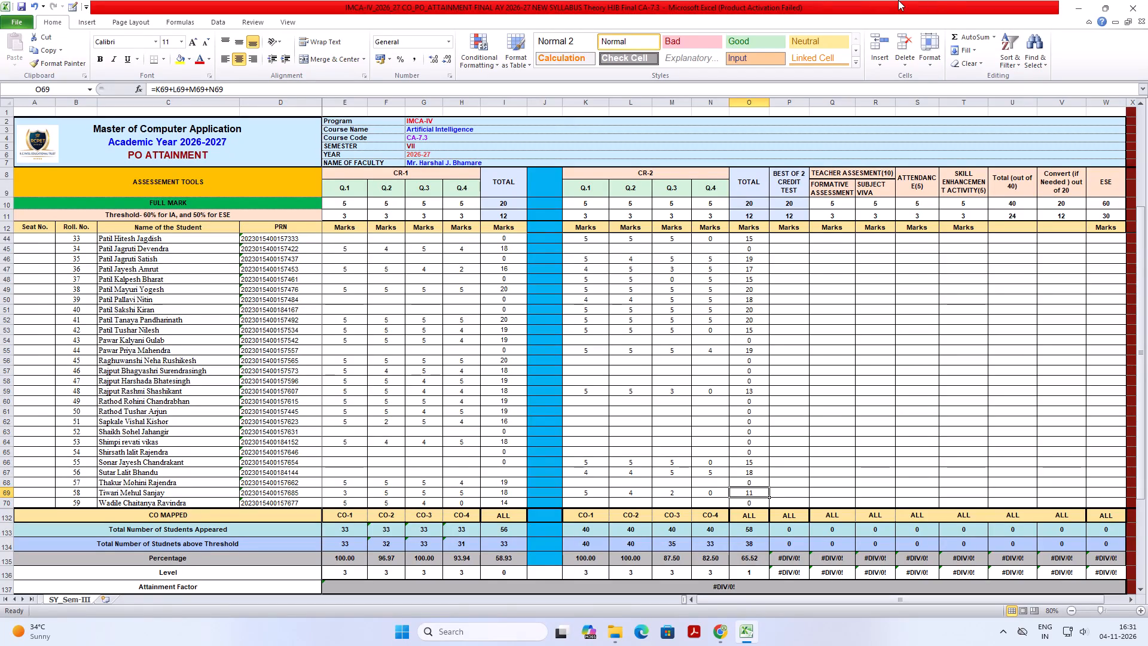
Select the CR-2 Q.1 marks of all students, K13 to K70, to check the count of entered marks.
drag(586, 234, 587, 281)
click(597, 321)
scroll(598, 321, up, 13)
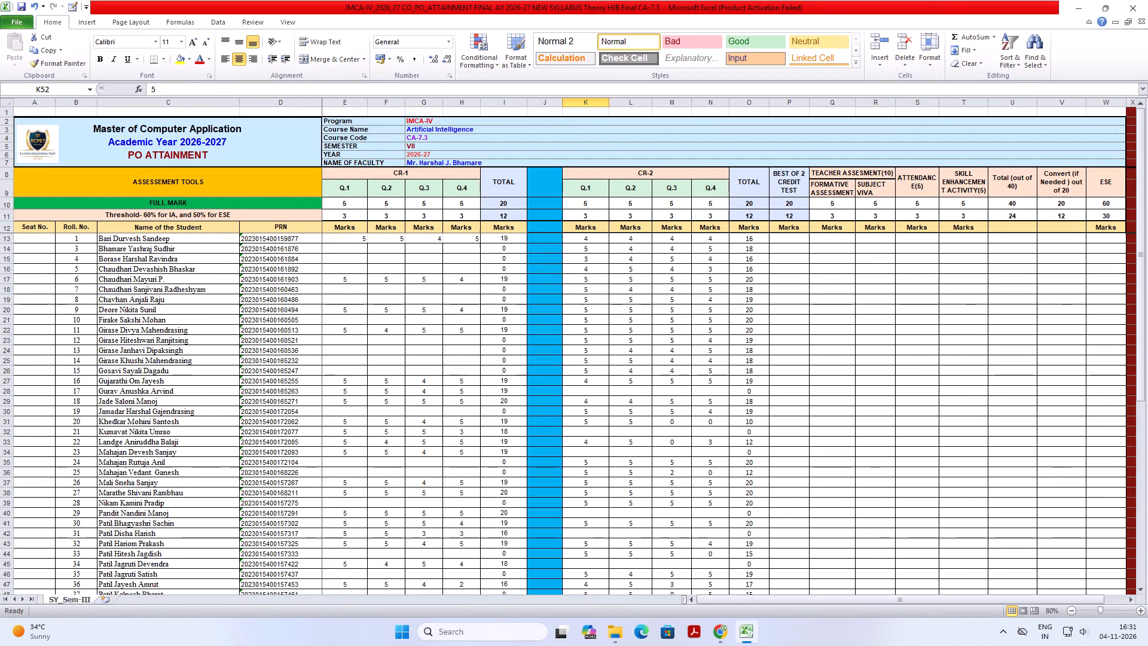
scroll(594, 276, up, 3)
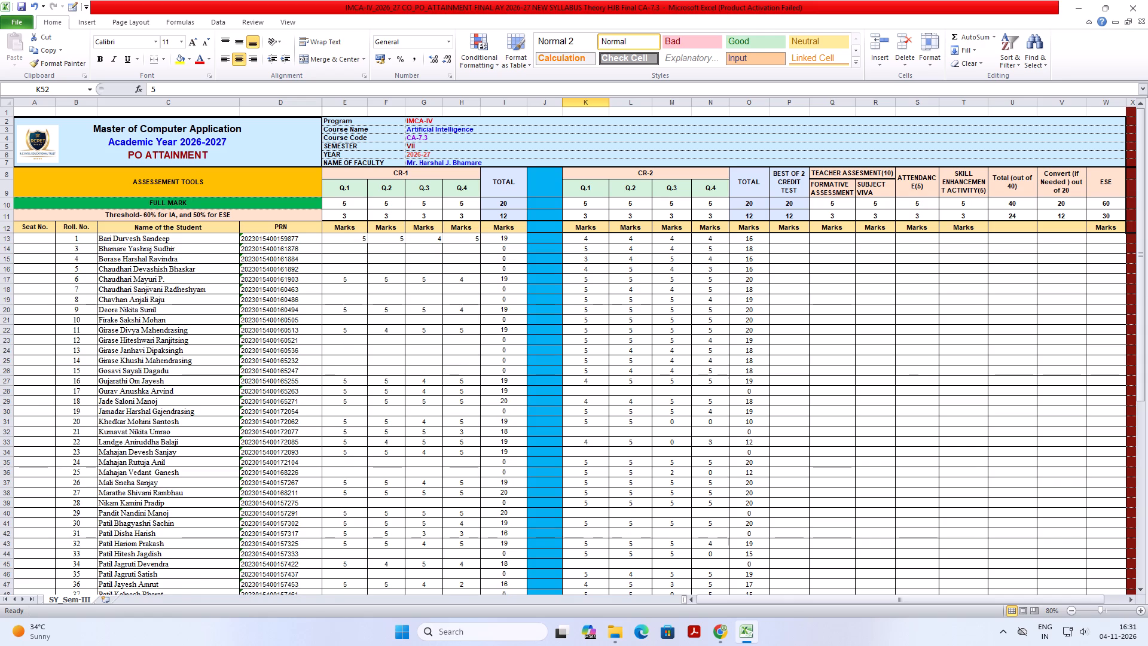
drag(588, 236, 581, 490)
scroll(611, 388, down, 3)
scroll(587, 435, down, 3)
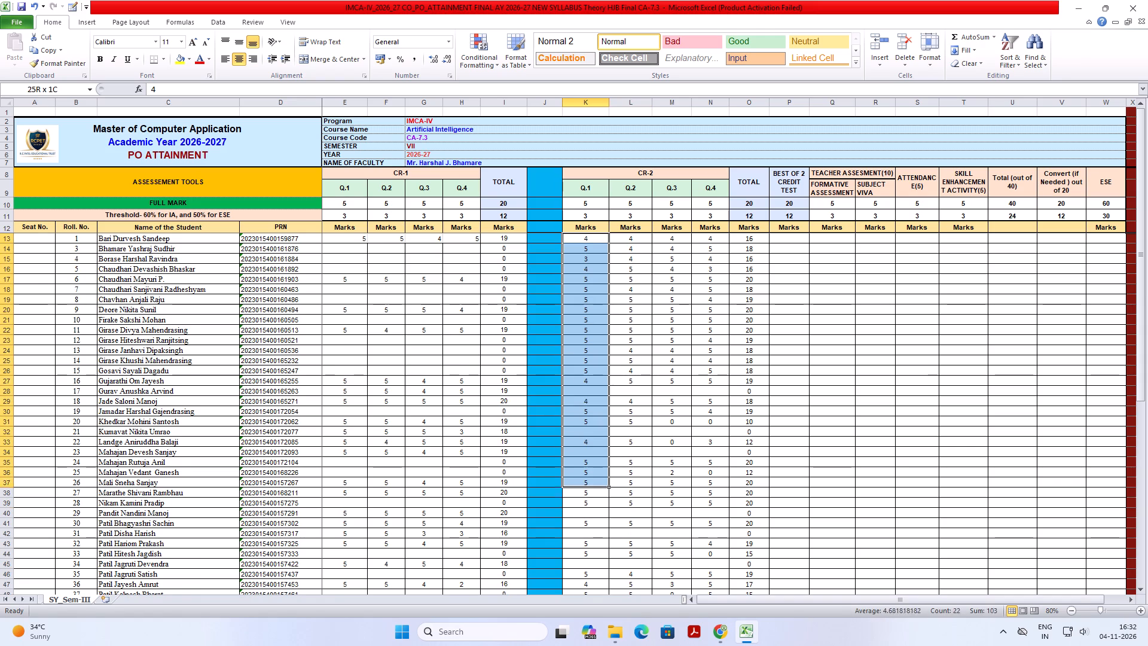
drag(581, 490, 582, 622)
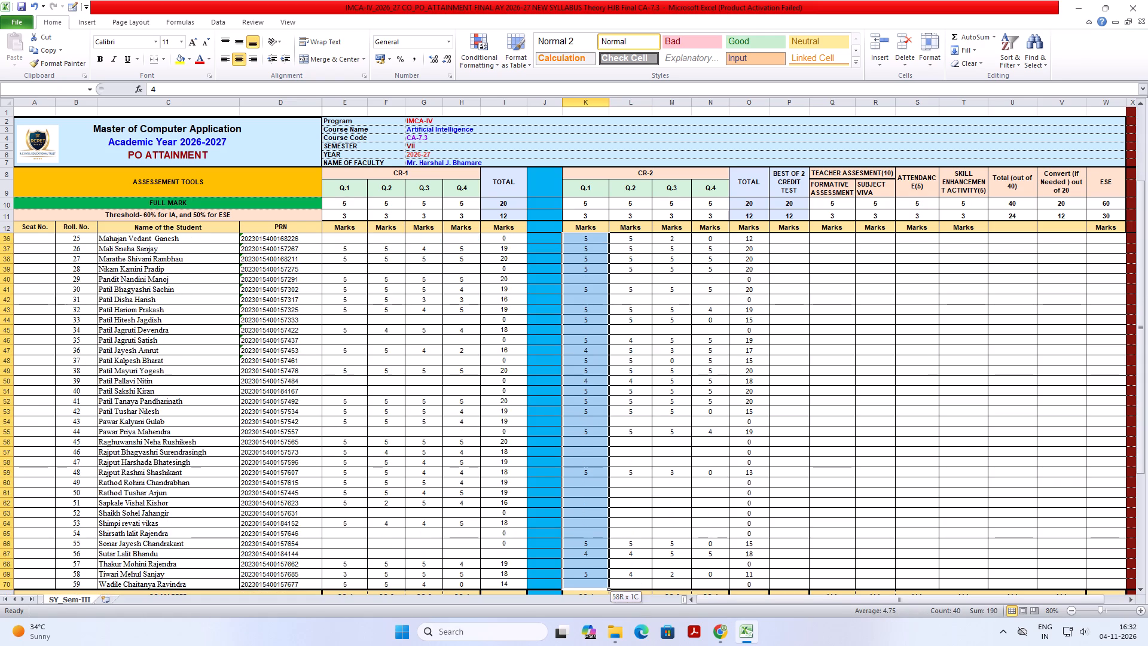
drag(582, 622, 582, 580)
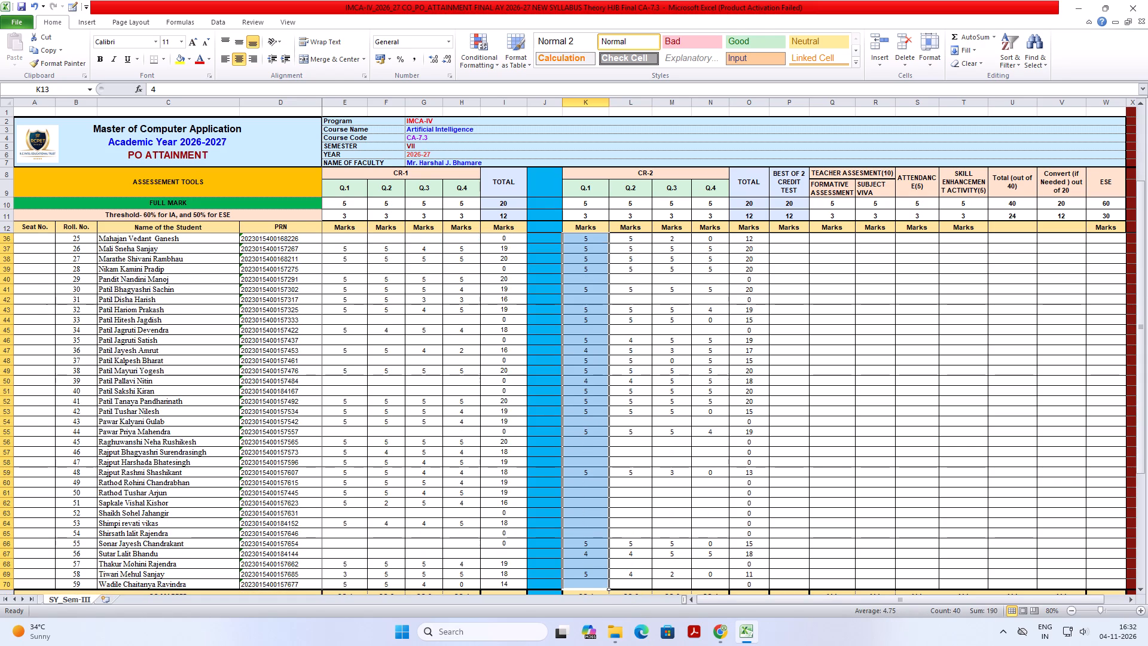
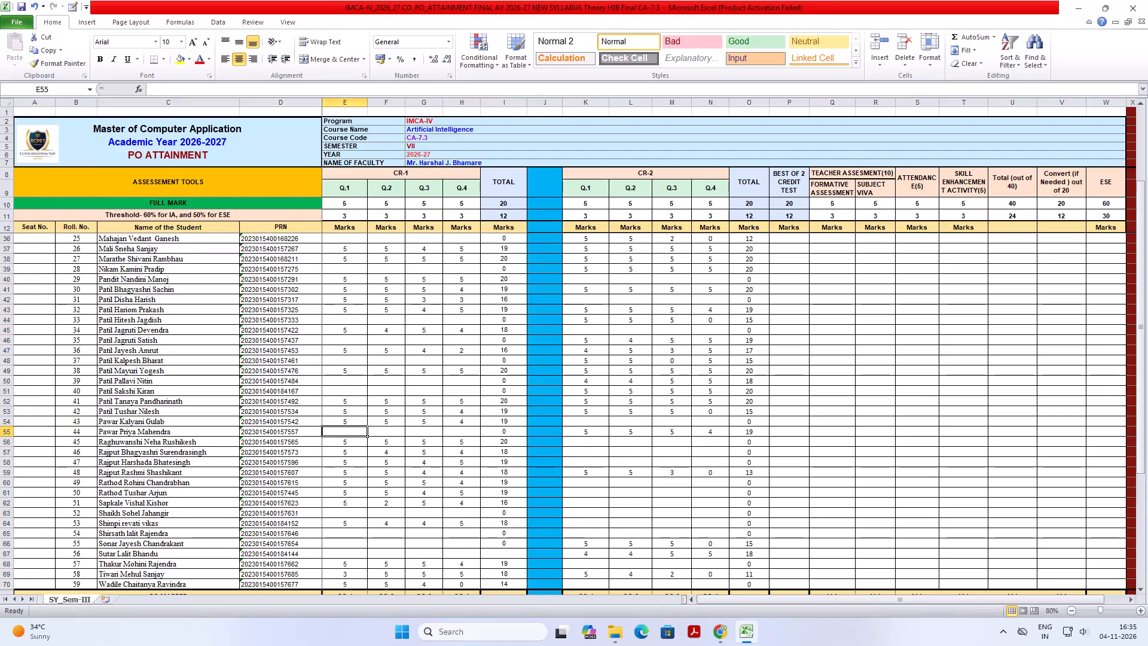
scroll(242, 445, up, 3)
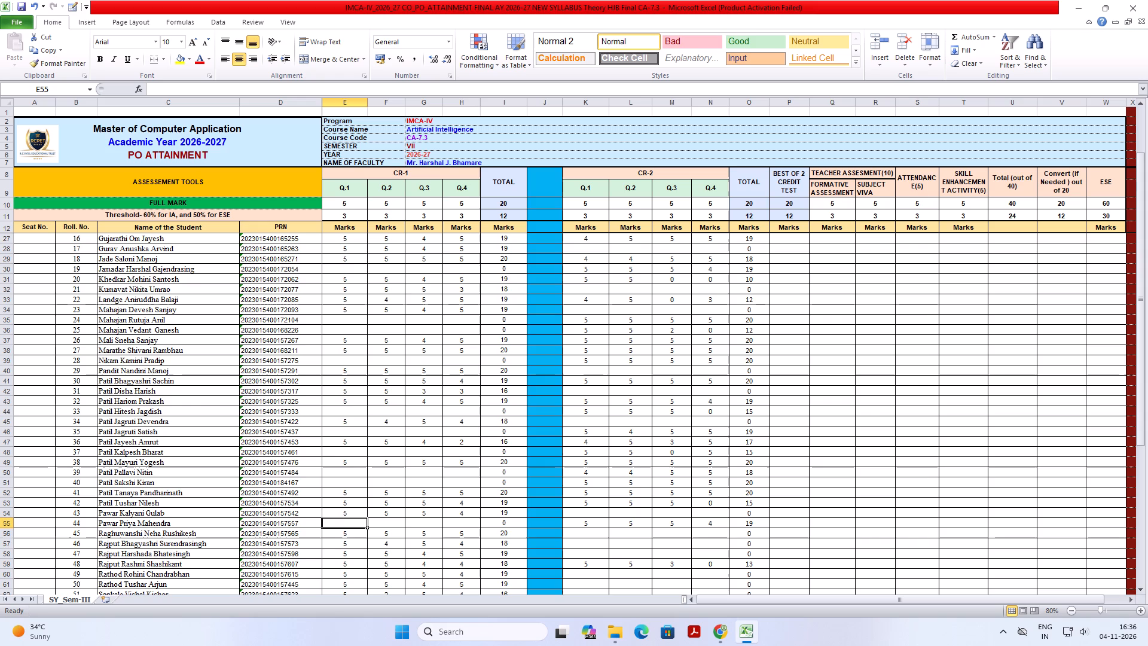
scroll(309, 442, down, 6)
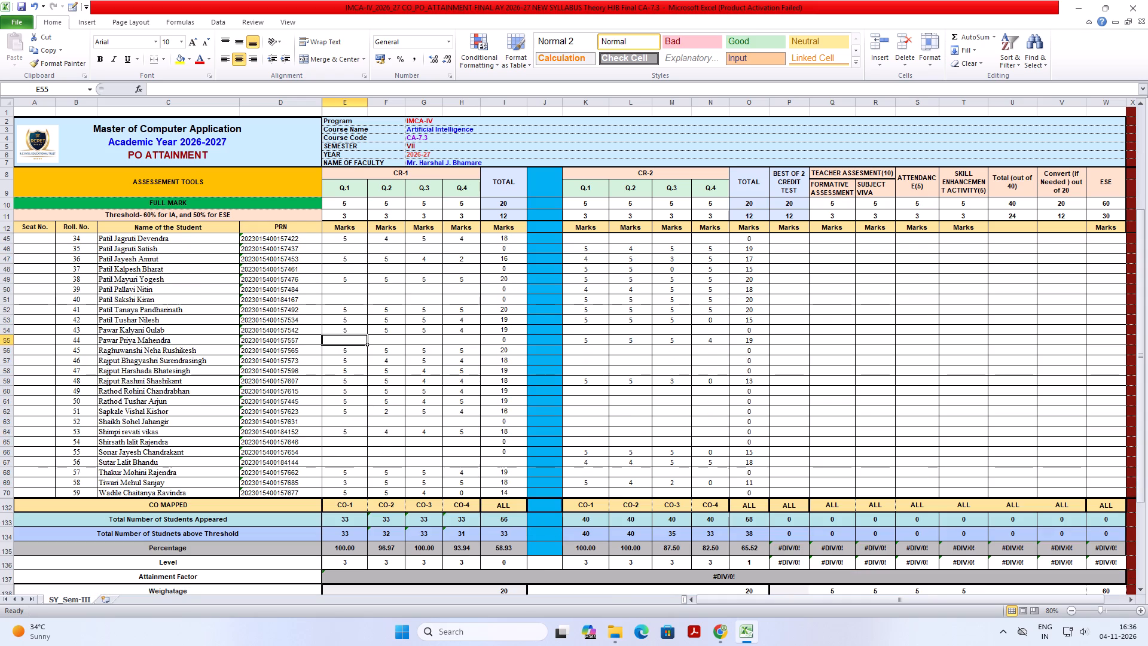
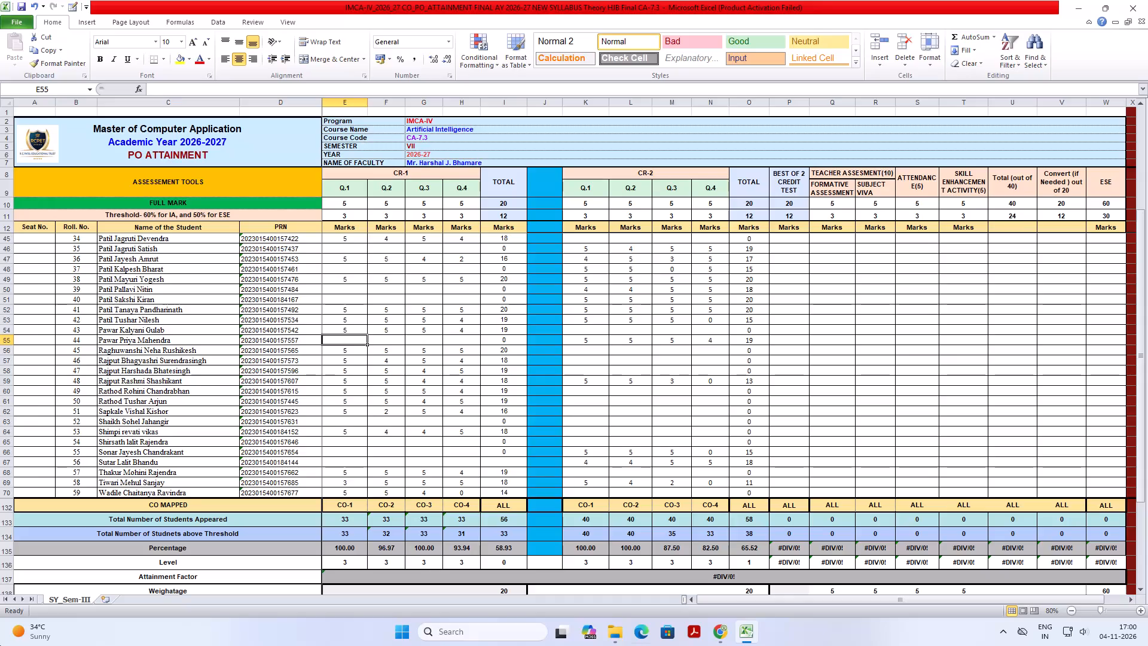
Centre-align the CR-1 Q.1 to Q.4 marks of roll number 1.
scroll(851, 540, up, 3)
scroll(1036, 472, up, 4)
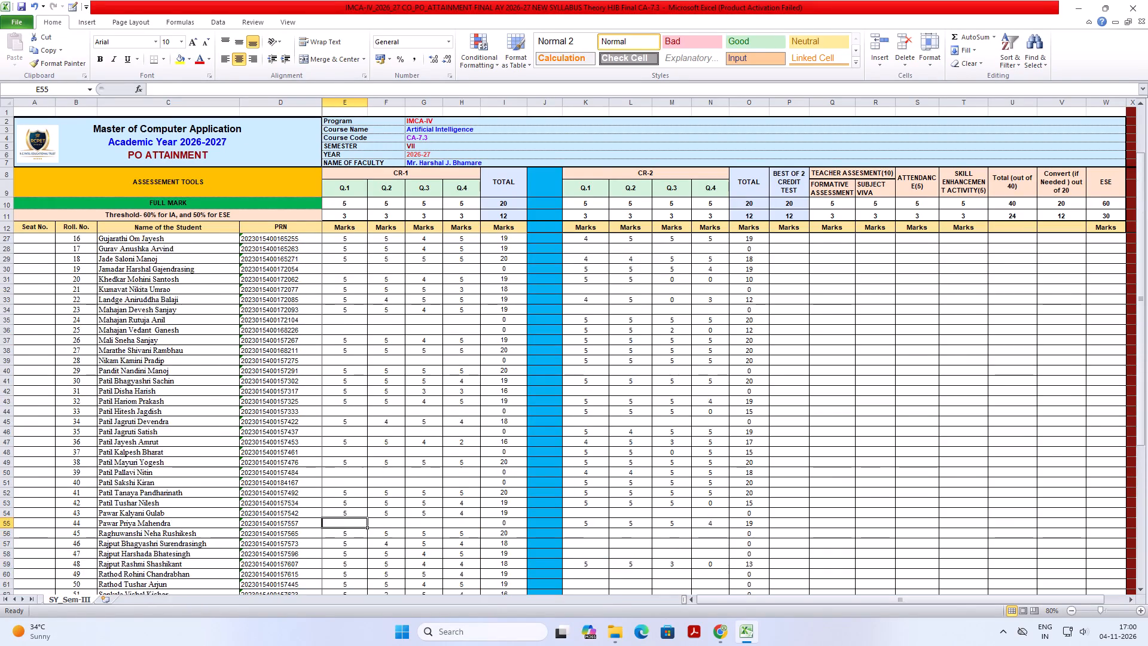
scroll(1027, 473, up, 11)
click(357, 255)
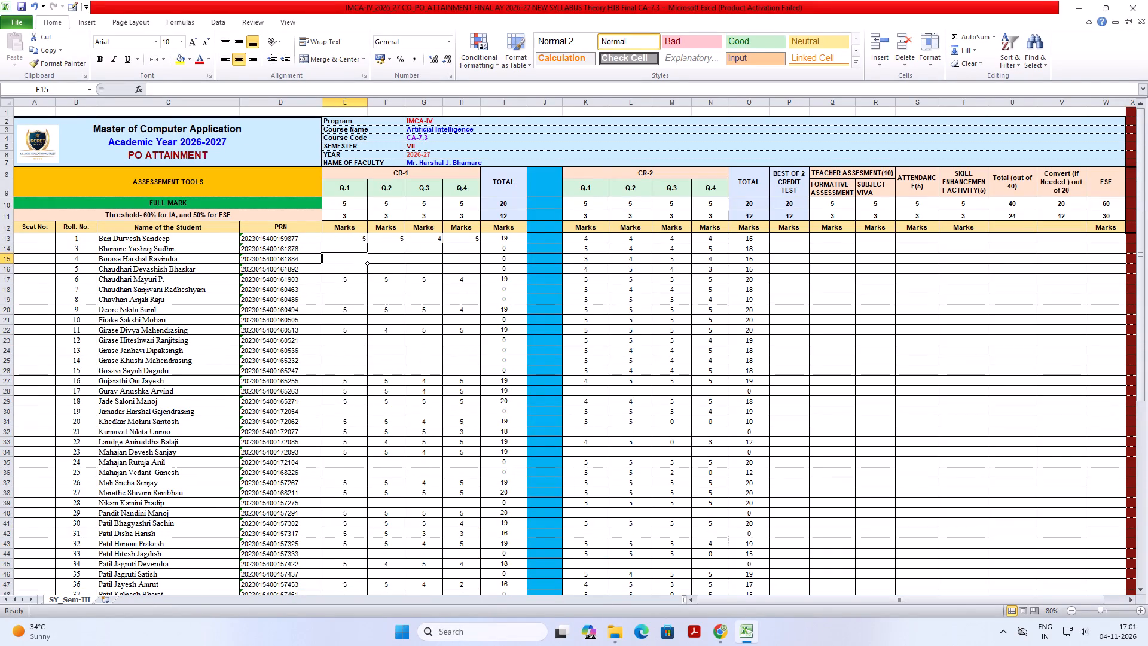
click(349, 245)
drag(350, 239, 453, 239)
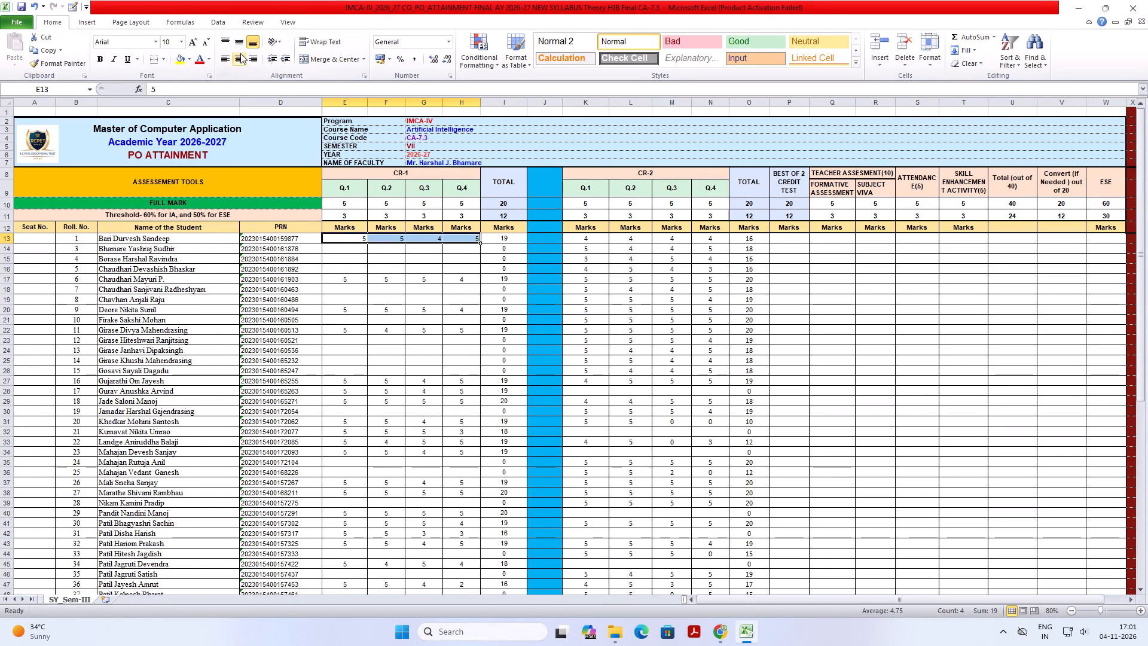
click(240, 53)
click(361, 322)
Apply cell borders to the CR-1 Q.1 to Q.4 marks of roll number 1.
drag(344, 237, 465, 237)
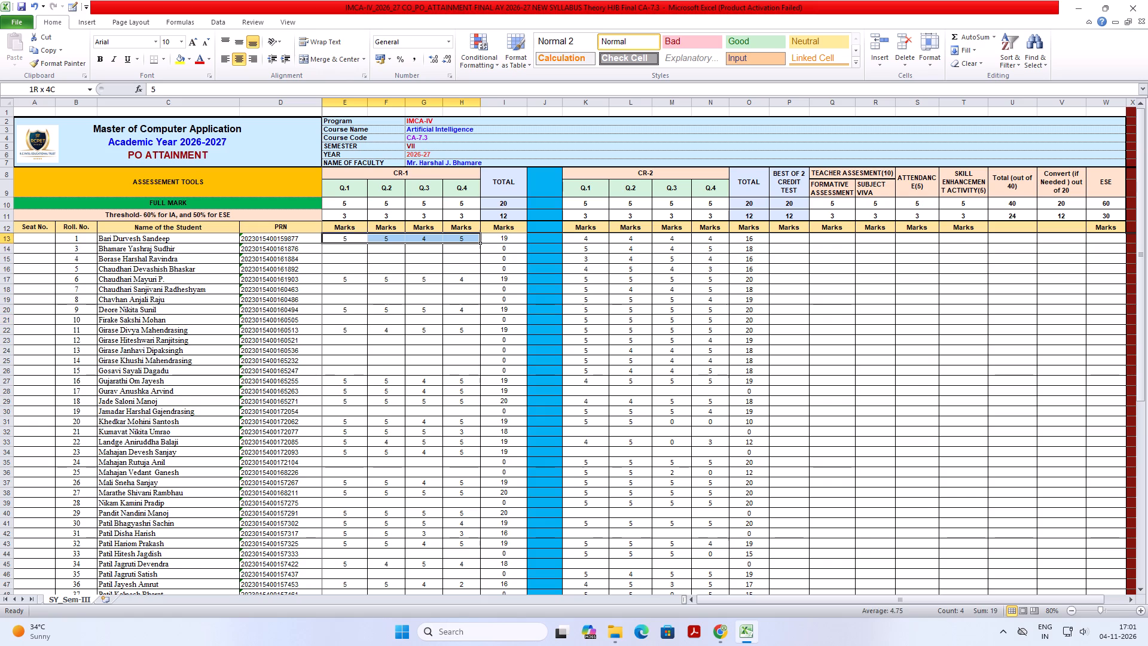
drag(465, 237, 473, 237)
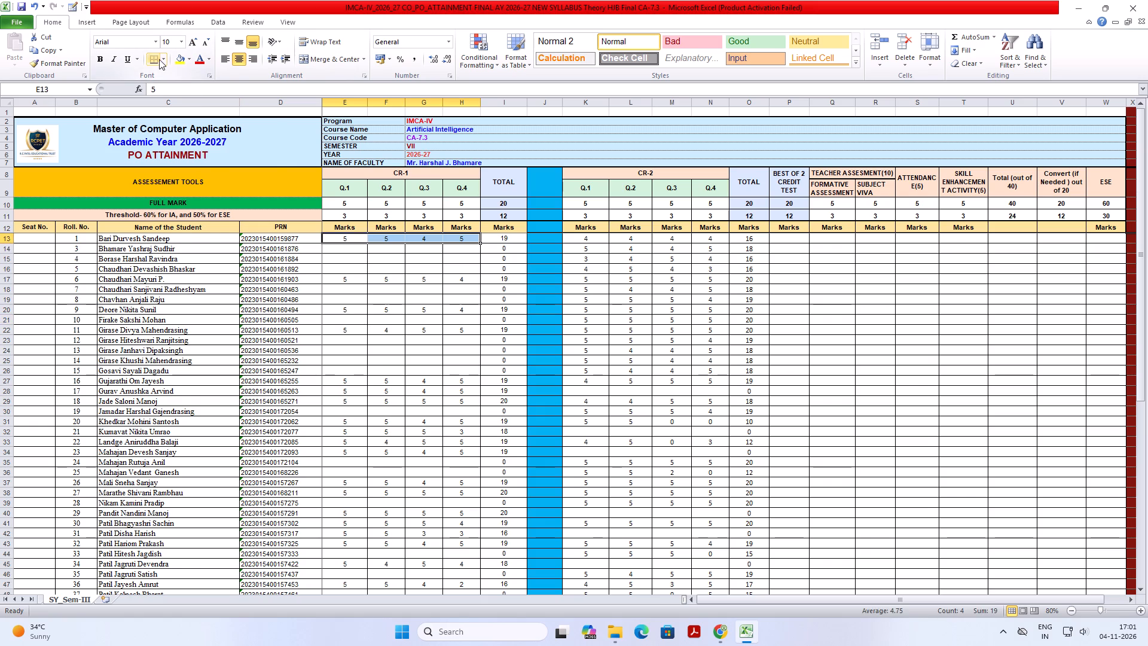
click(161, 59)
click(183, 152)
click(355, 313)
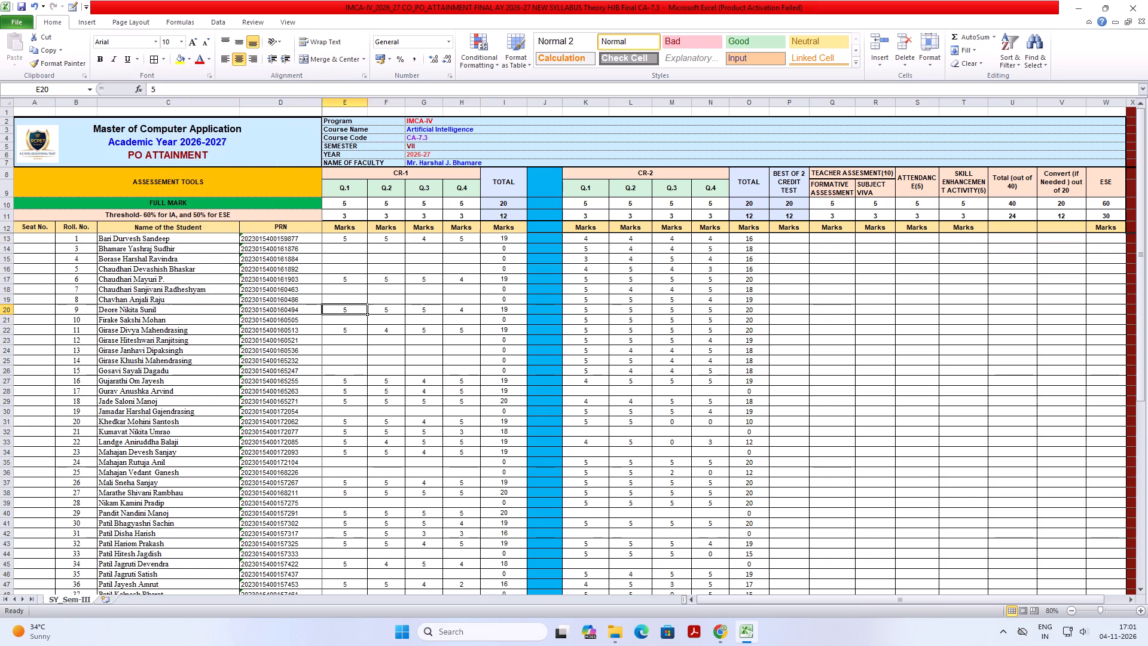
Enter the CR-1 marks 4, 4, 4 and 4 for Q.1 to Q.4 of roll number 3.
click(355, 248)
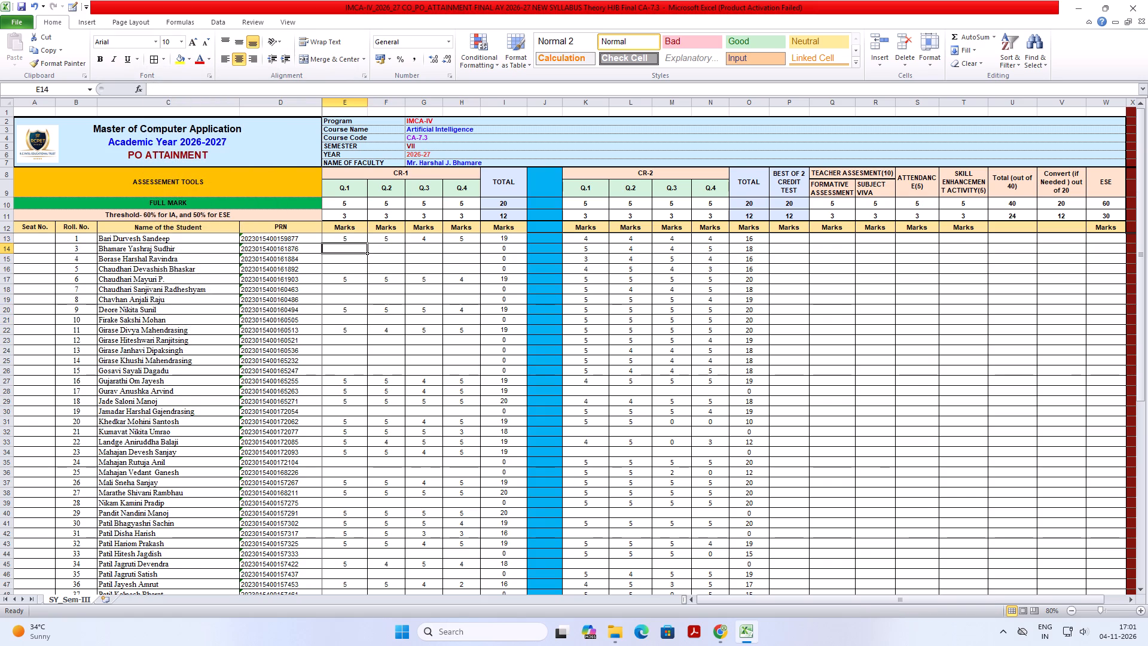
click(349, 259)
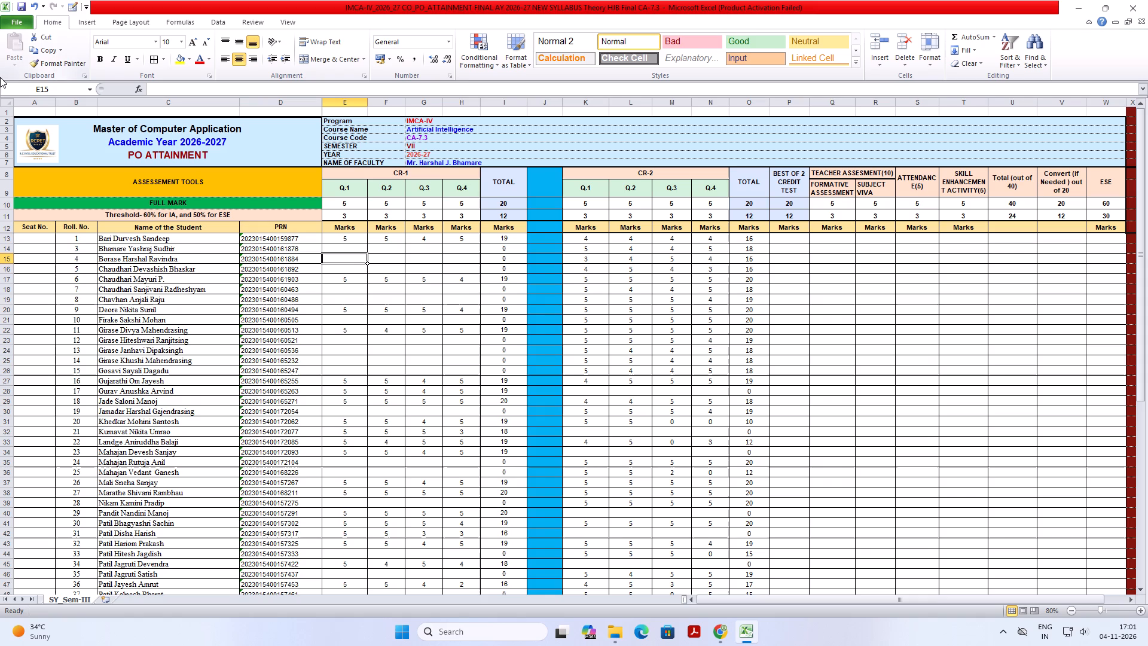
key(4)
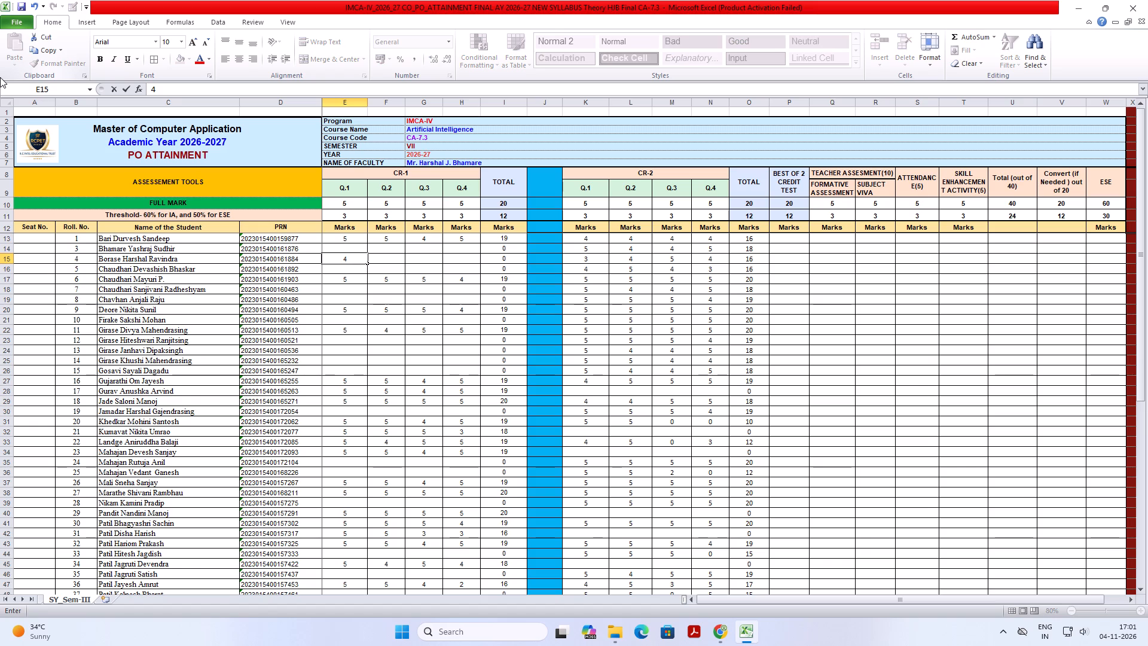
key(BackSpace)
key(Up)
key(4)
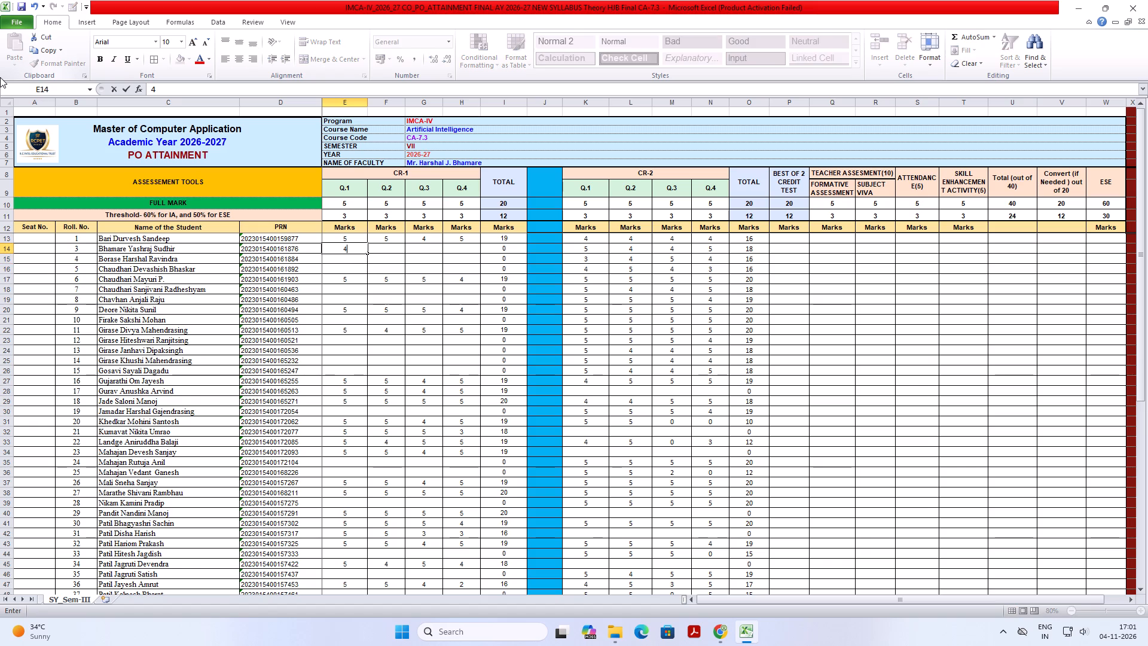
key(Right)
key(Right)
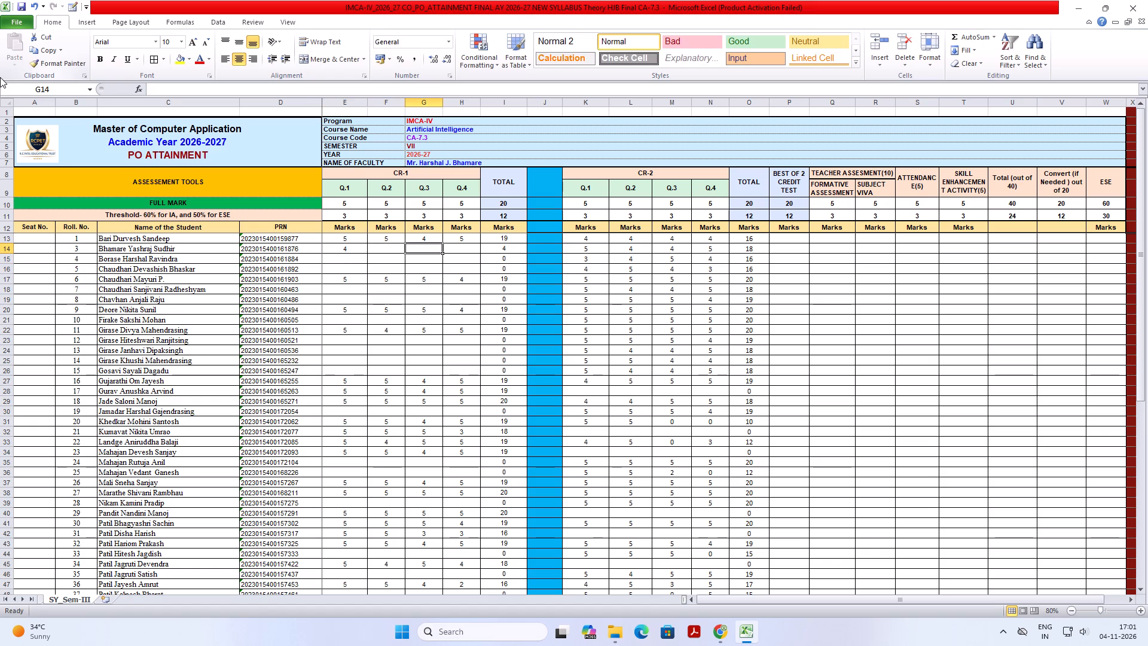
key(4)
key(Left)
key(4)
key(Right)
key(Right)
key(4)
key(Down)
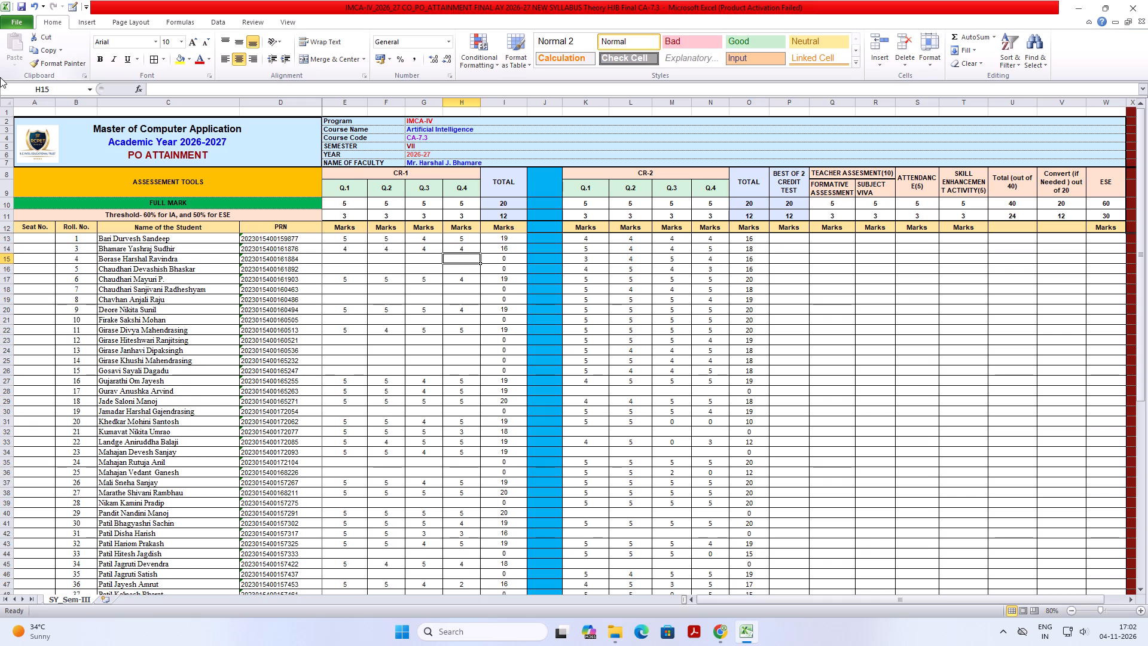
Enter the CR-1 marks 4, 4, 4 and 4 for Q.1 to Q.4 of roll number 4.
key(Left)
key(Left)
key(Left)
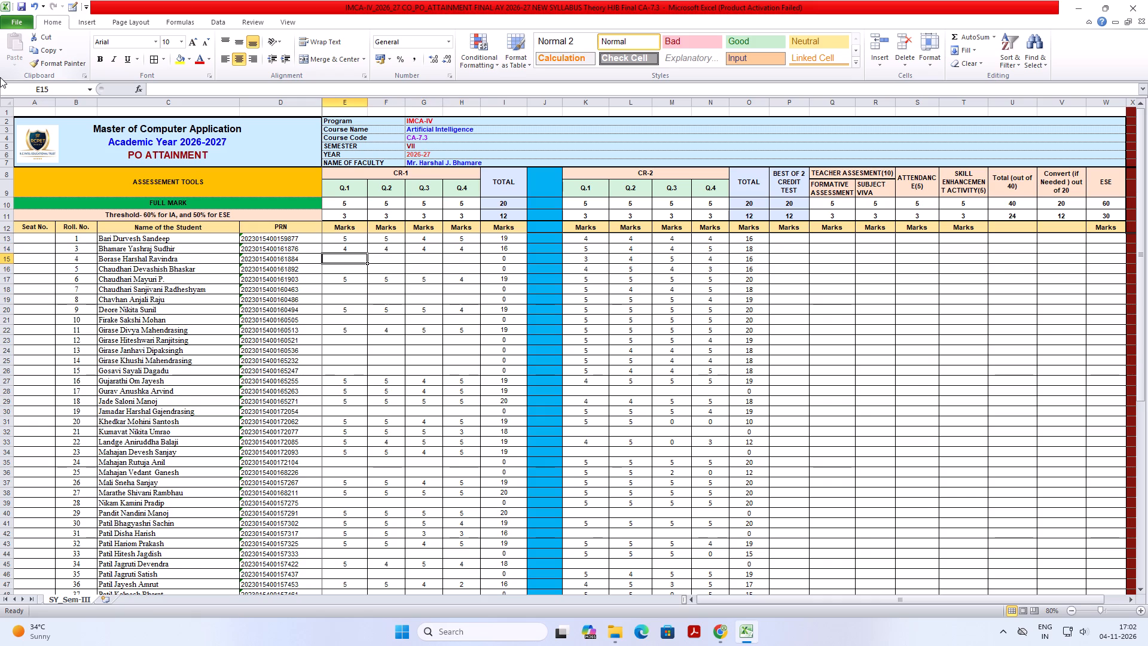
key(4)
key(Right)
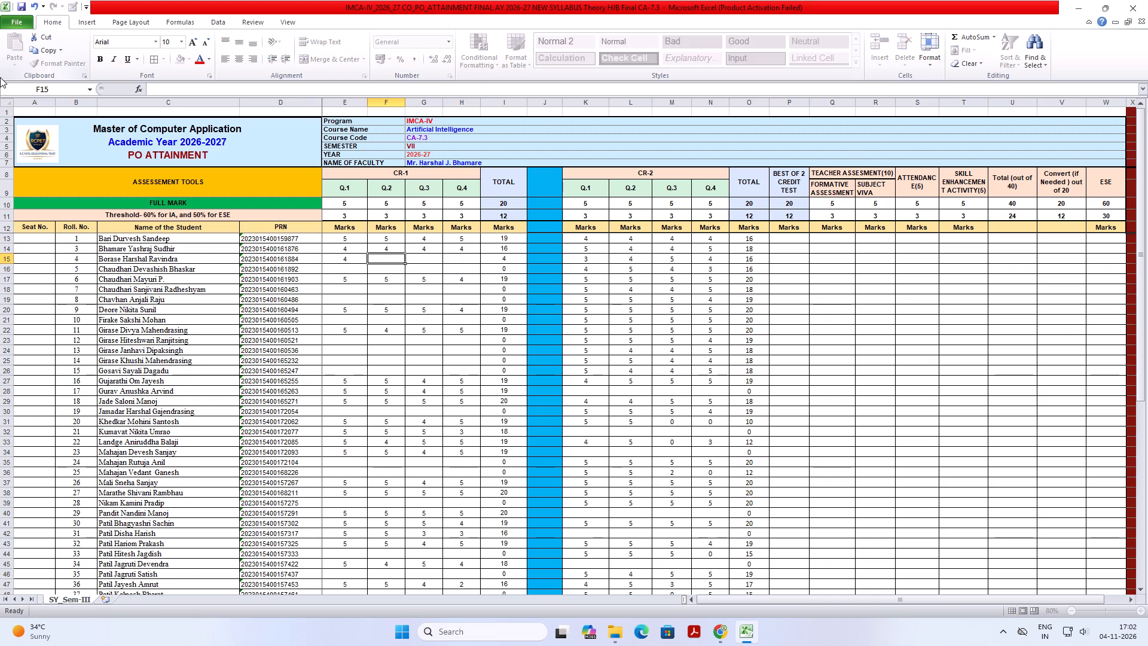
key(4)
key(Right)
key(Right)
key(4)
key(Left)
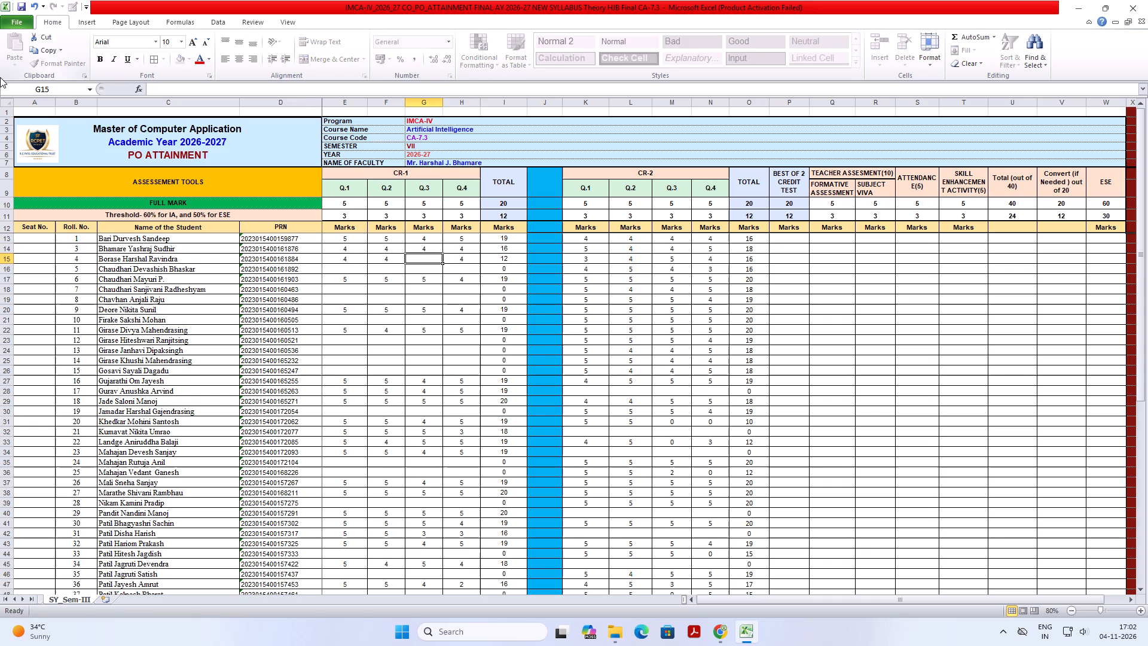
key(4)
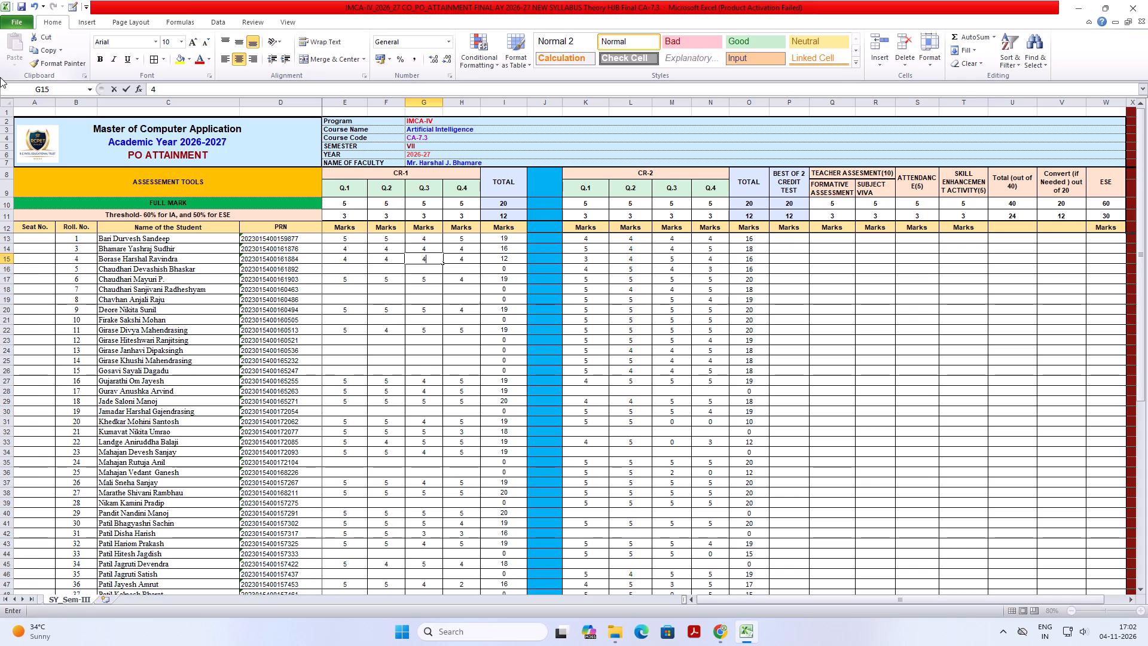
key(Down)
Enter the CR-1 marks 4, 4, 4 and 0 for Q.1 to Q.4 of roll number 8.
key(Left)
key(Left)
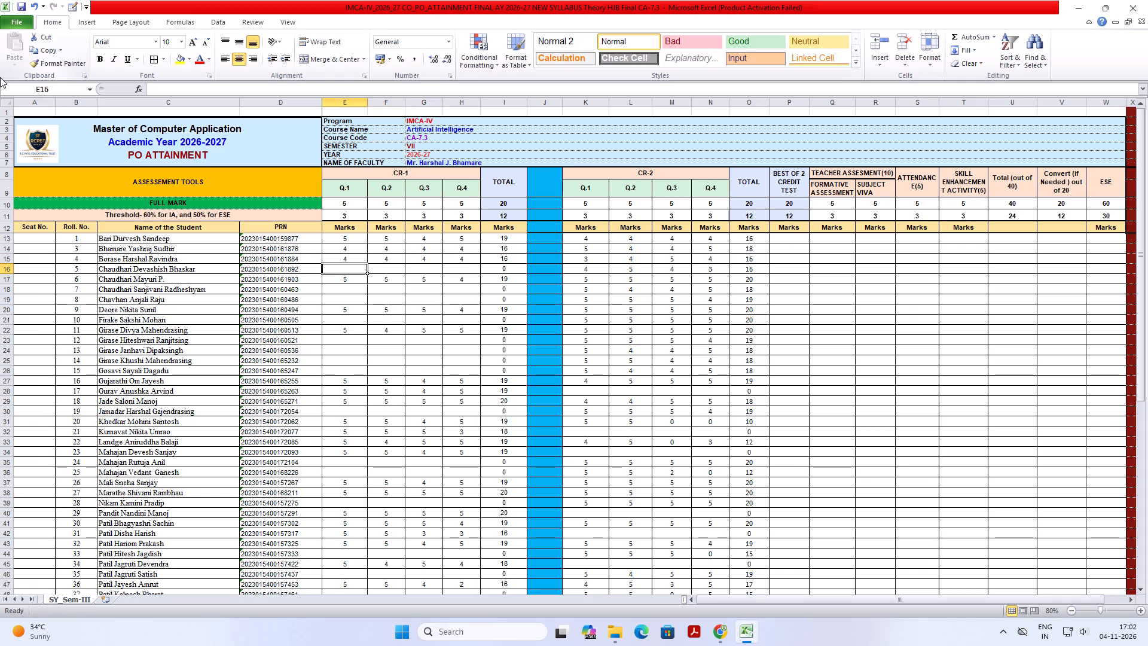
key(Down)
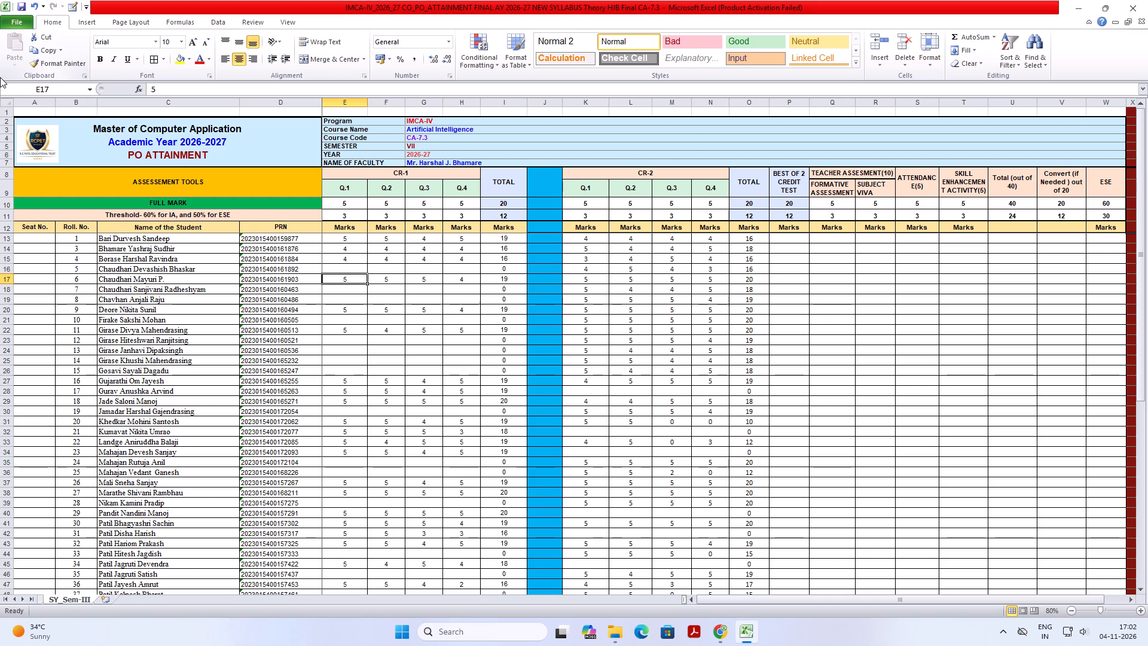
key(Down)
key(Down)
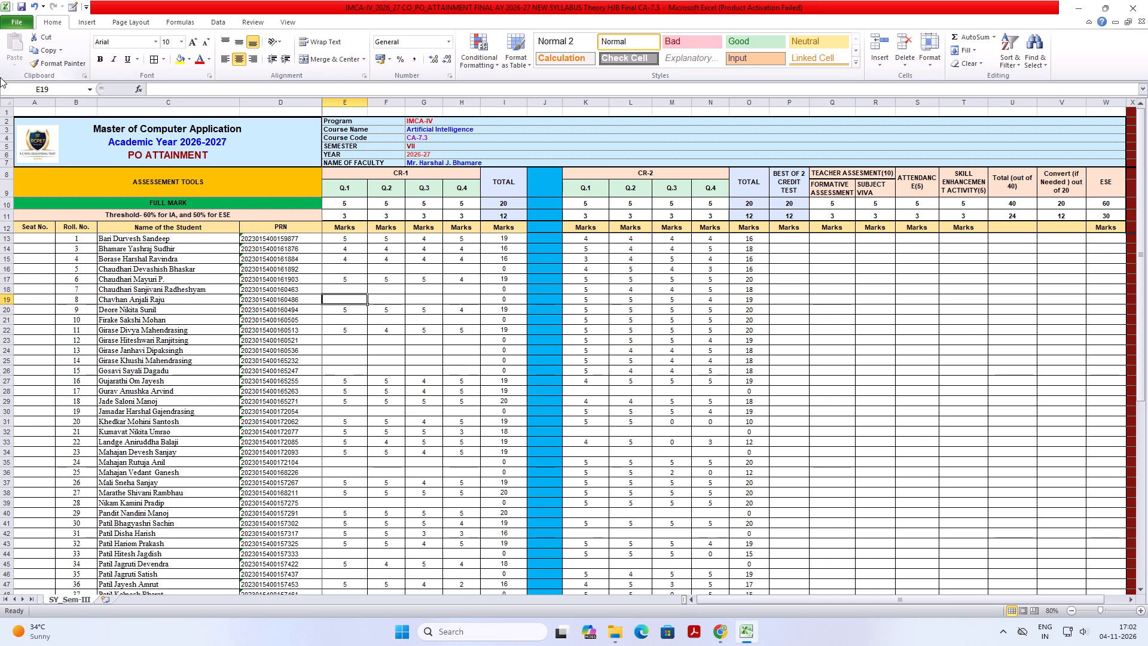
key(4)
key(Right)
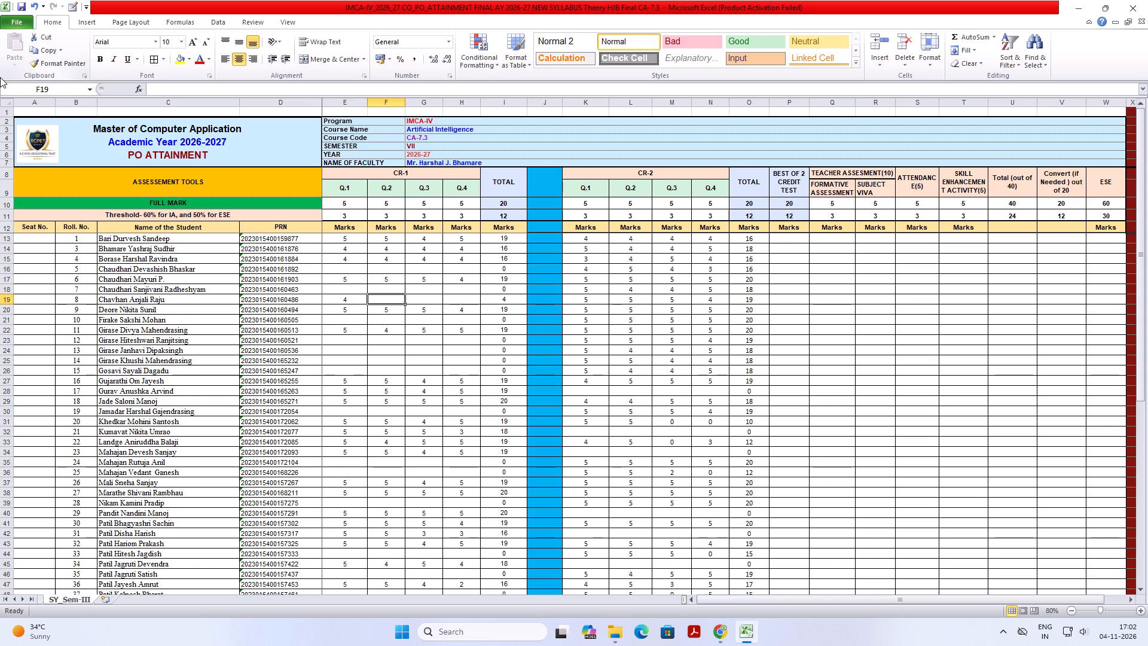
text(44)
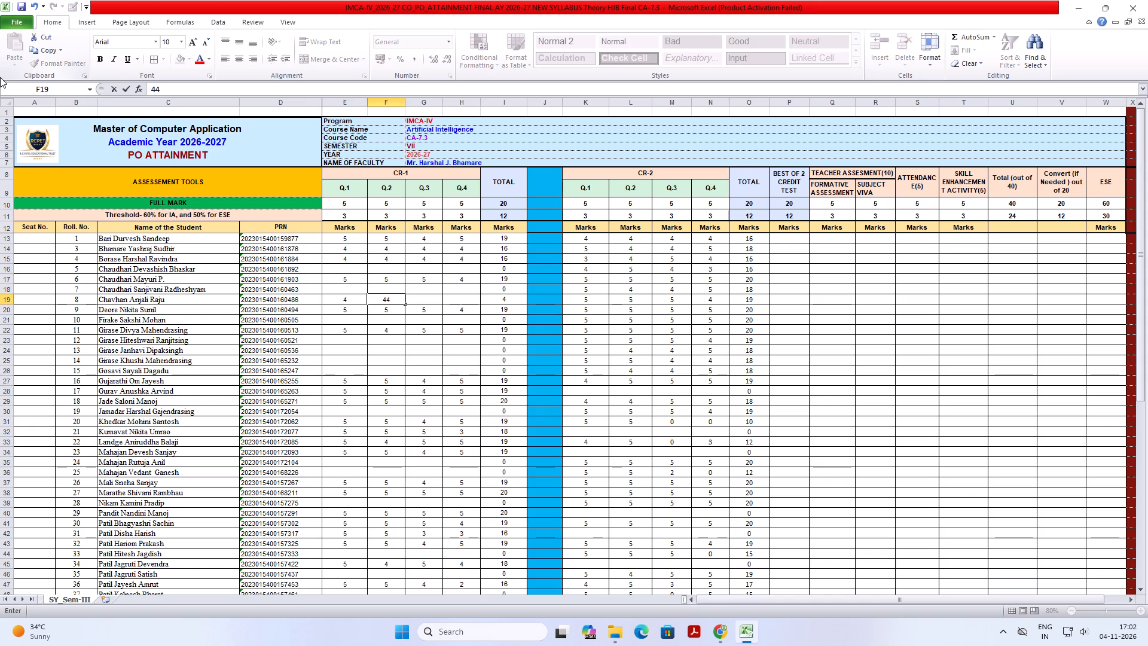
key(Right)
key(Left)
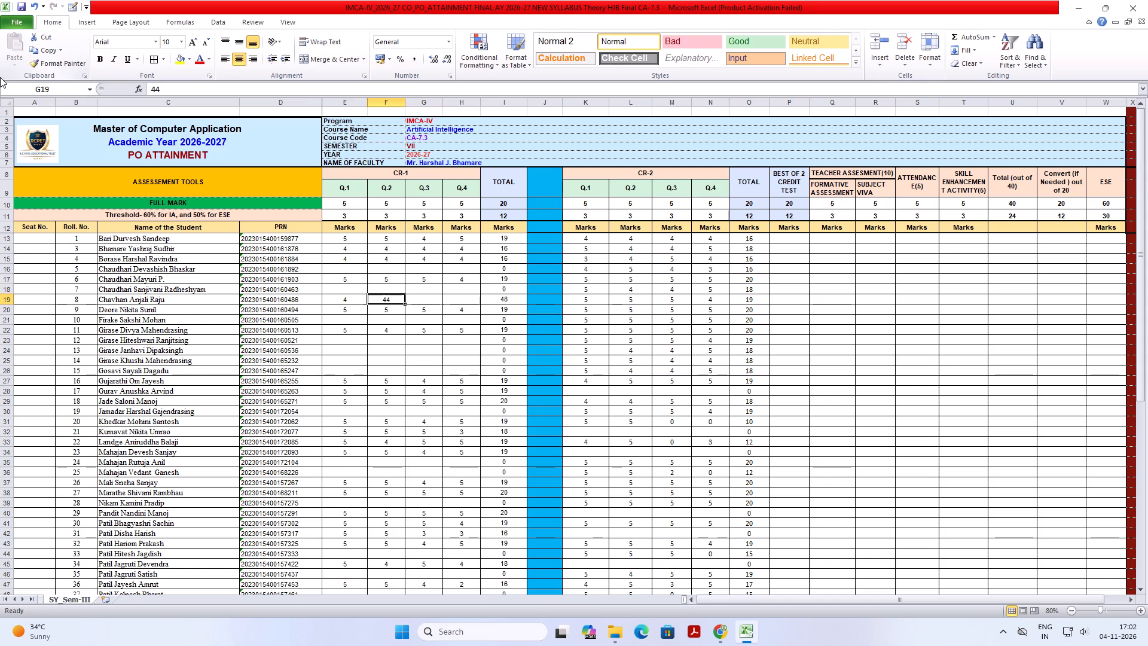
key(4)
key(Right)
key(4)
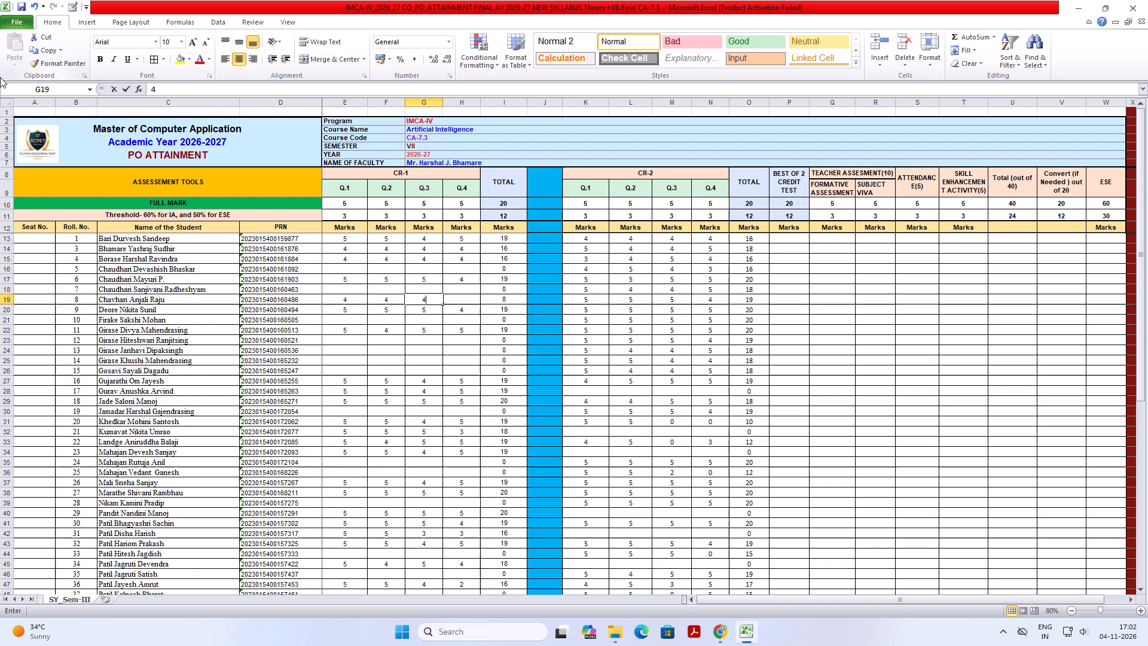
key(Right)
key(0)
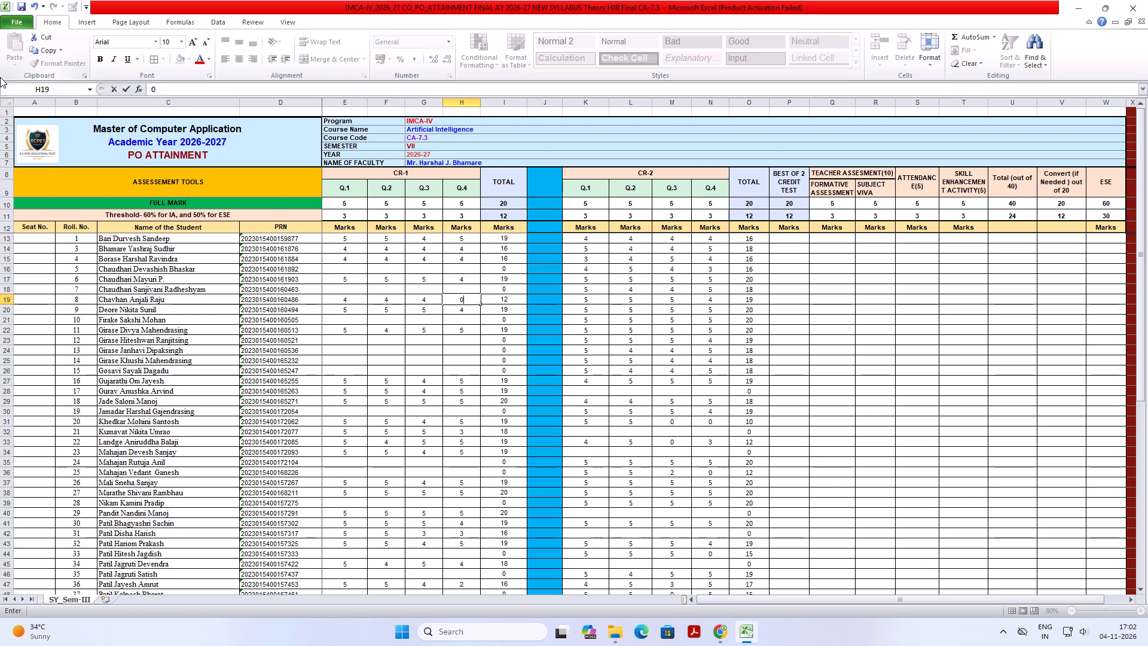
key(Down)
key(Down)
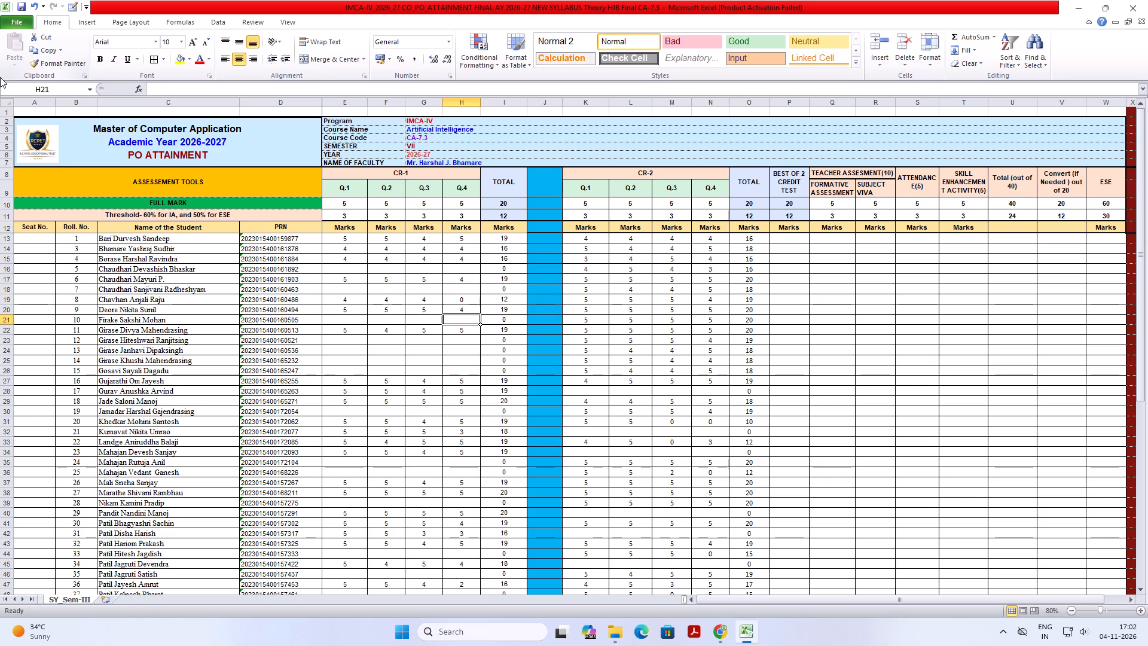
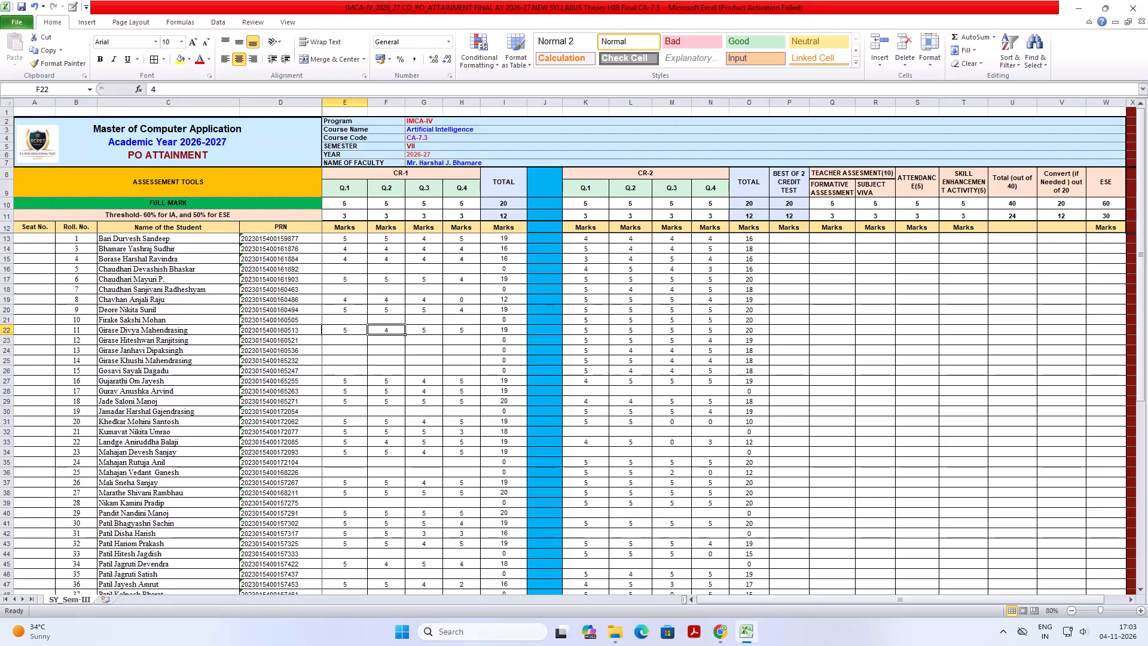
Enter the CR-1 marks 5, 3, 3 and 4 for Q.1 to Q.4 of roll number 10.
key(Left)
key(Up)
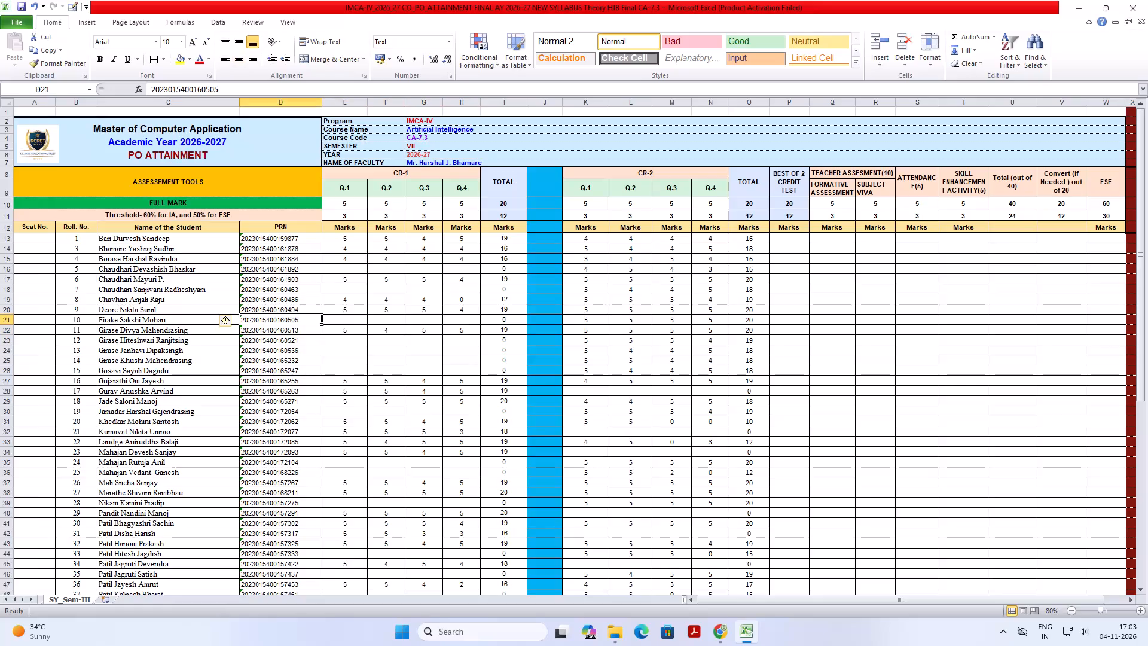
key(Right)
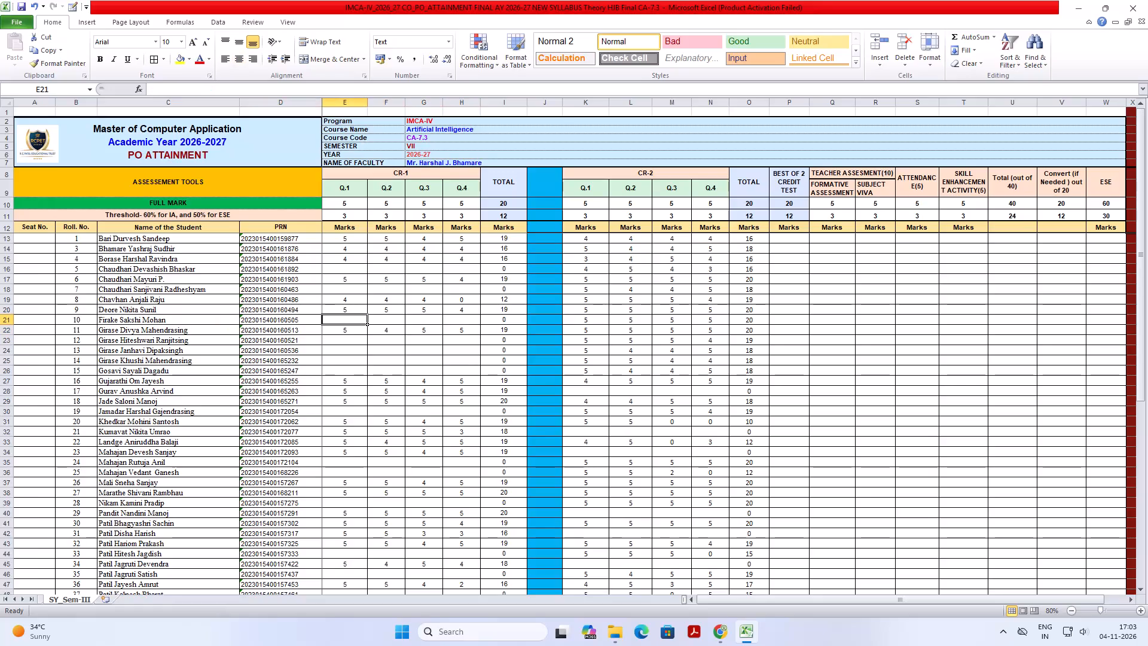
key(5)
key(Right)
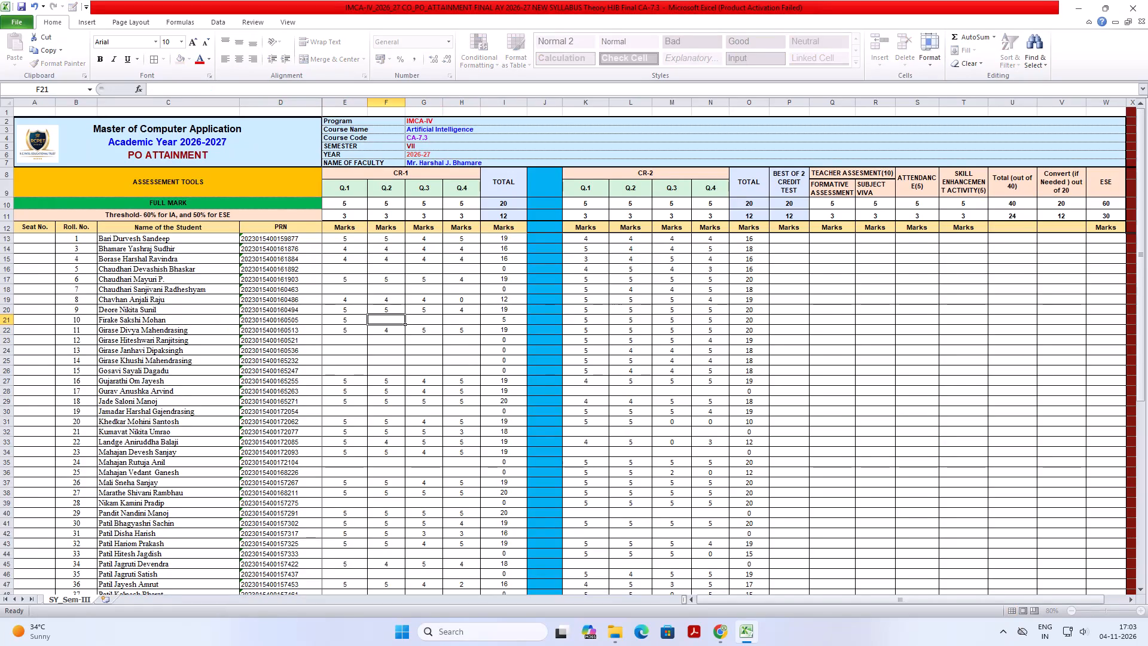
key(3)
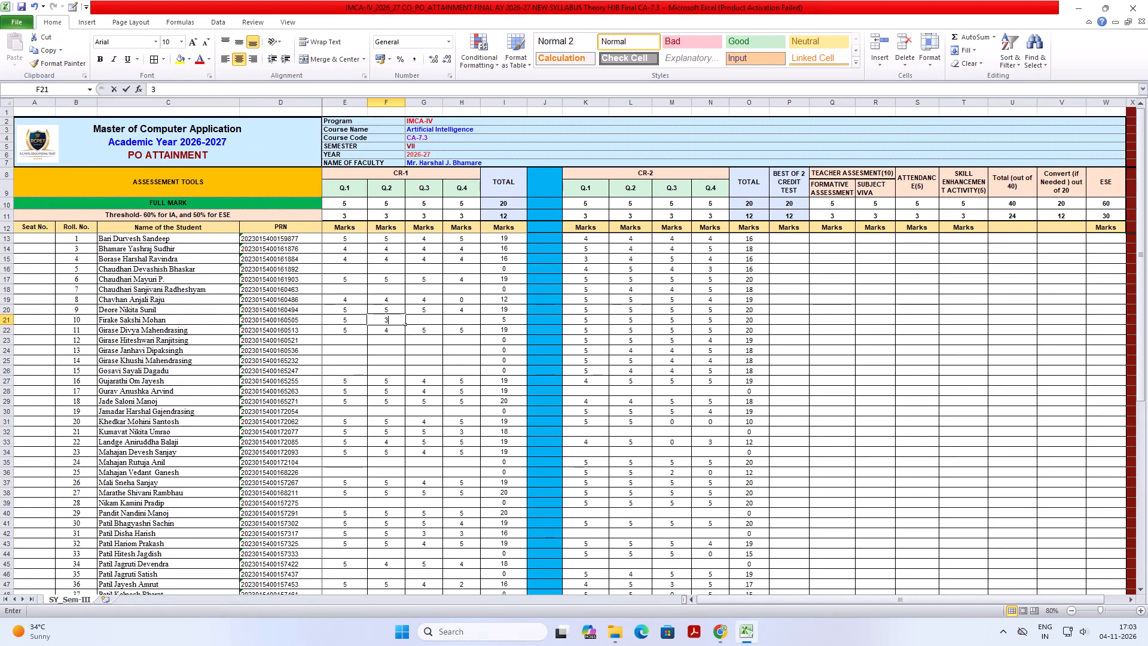
key(Right)
key(3)
key(Right)
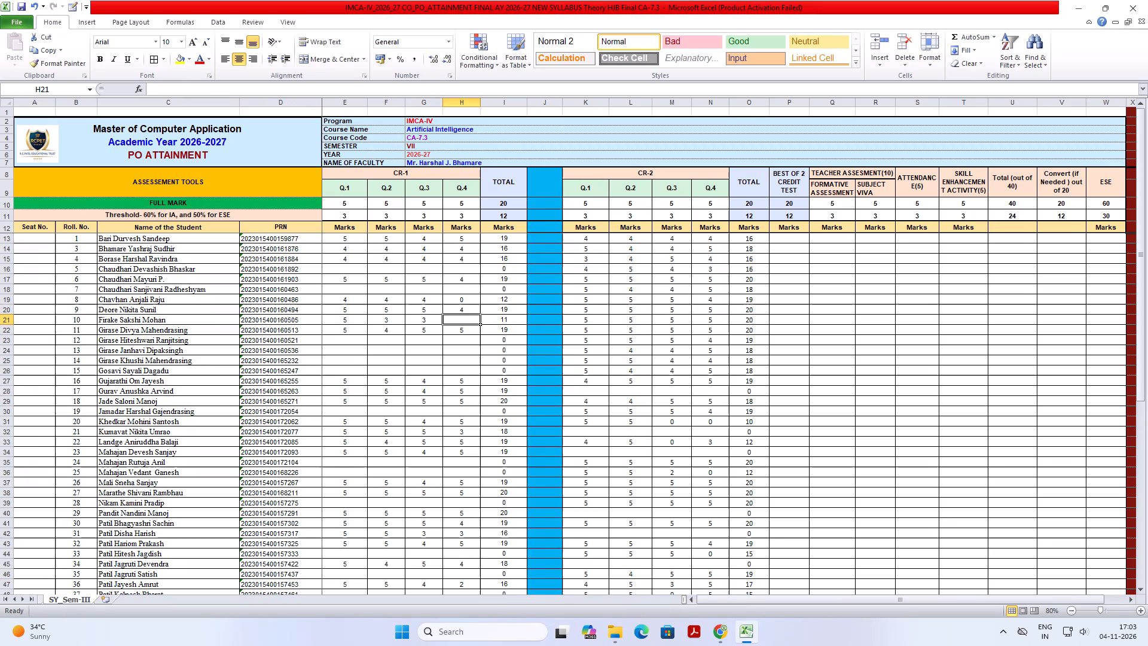
key(4)
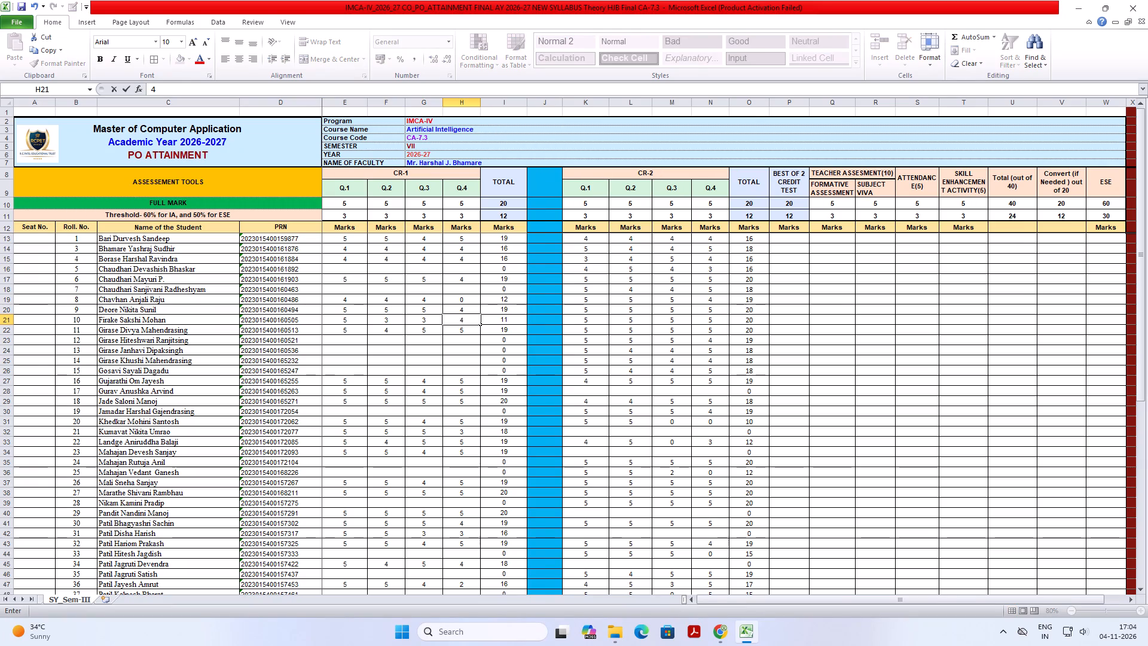
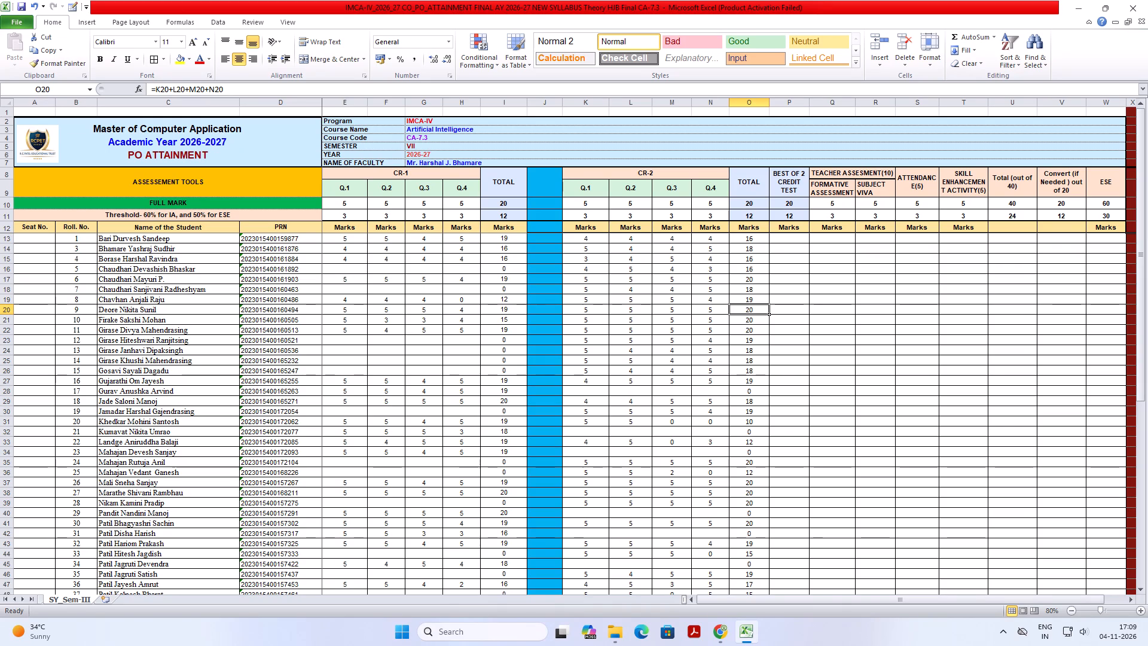
Enter the CR-1 marks 4, 4, 4 and 0 for Q.1 to Q.4 of roll number 12.
click(361, 344)
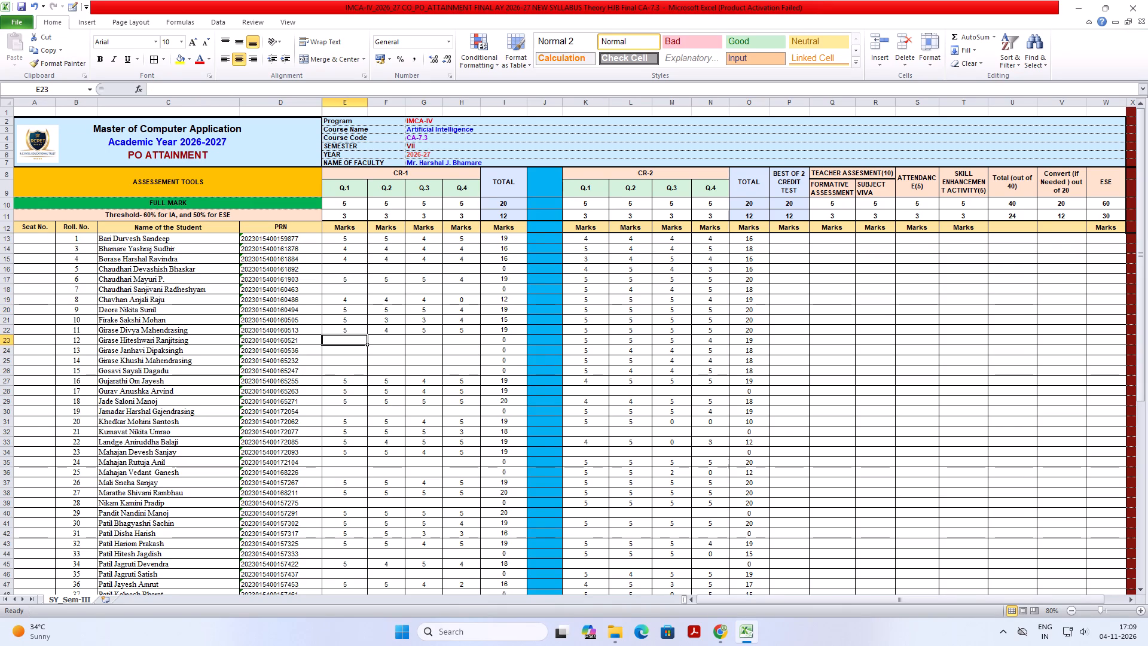
key(4)
key(Right)
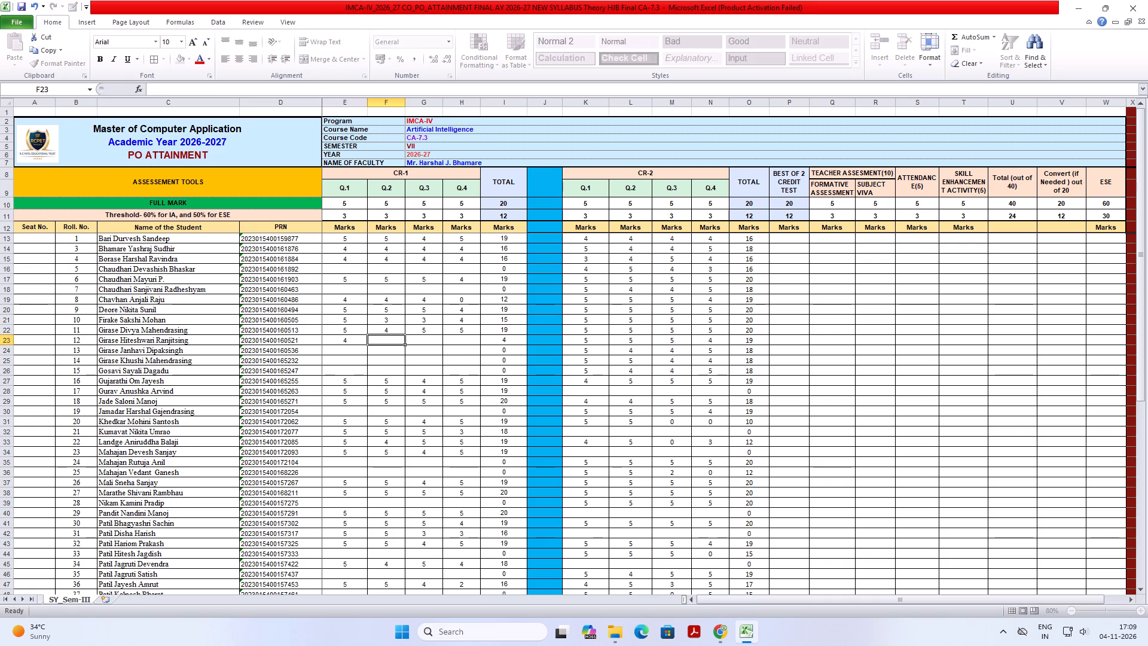
key(4)
key(Right)
key(4)
key(Right)
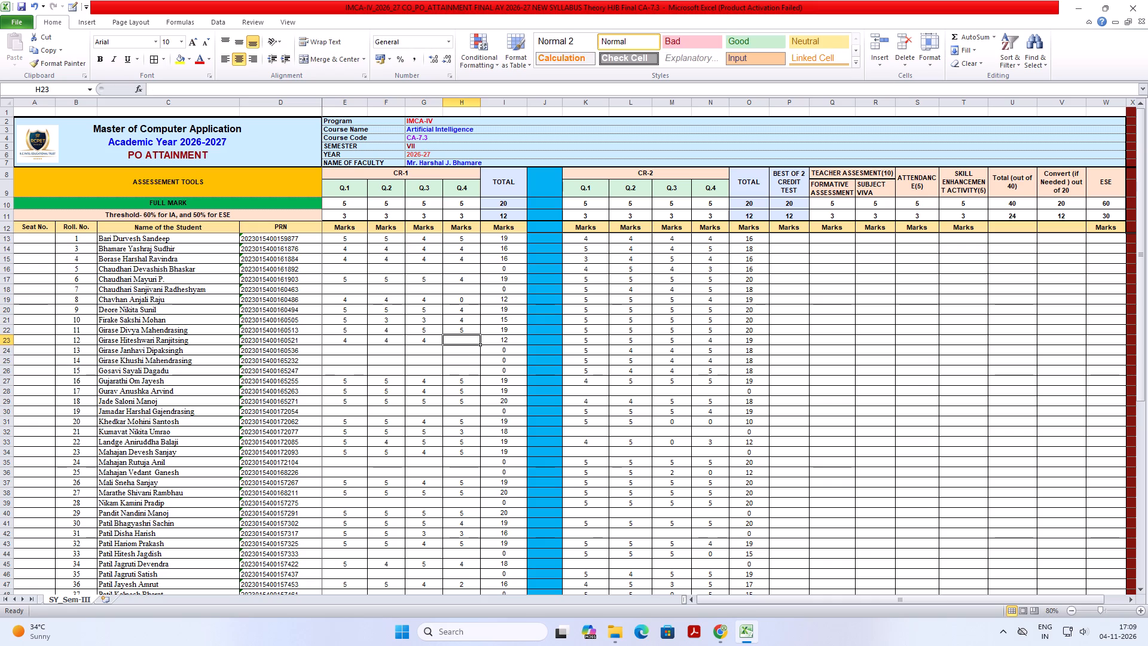
key(0)
key(Right)
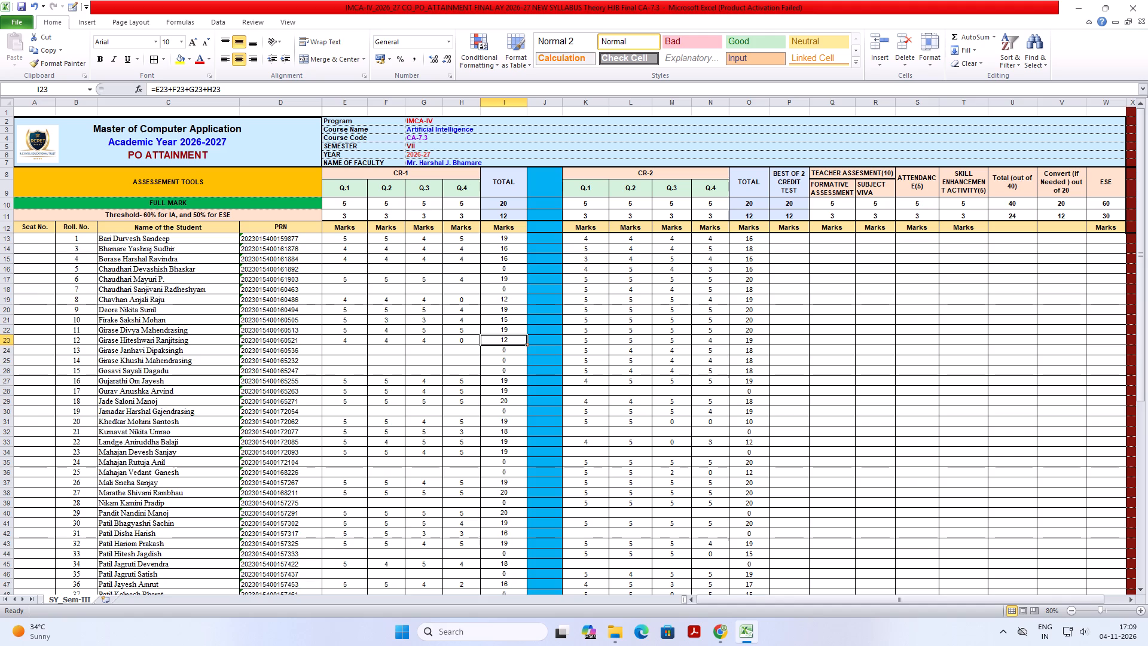
Enter the CR-1 marks 4, 4, 0 and 4 for Q.1 to Q.4 of roll number 15.
key(Down)
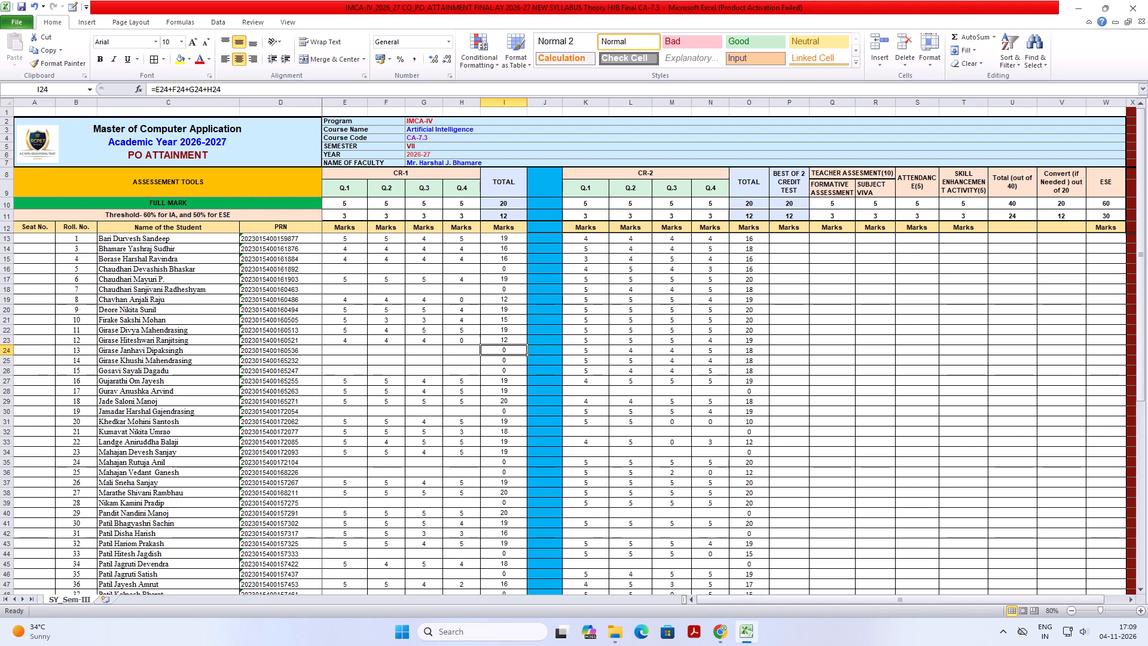
key(Left)
key(Left)
key(Left)
key(Down)
key(Down)
key(Left)
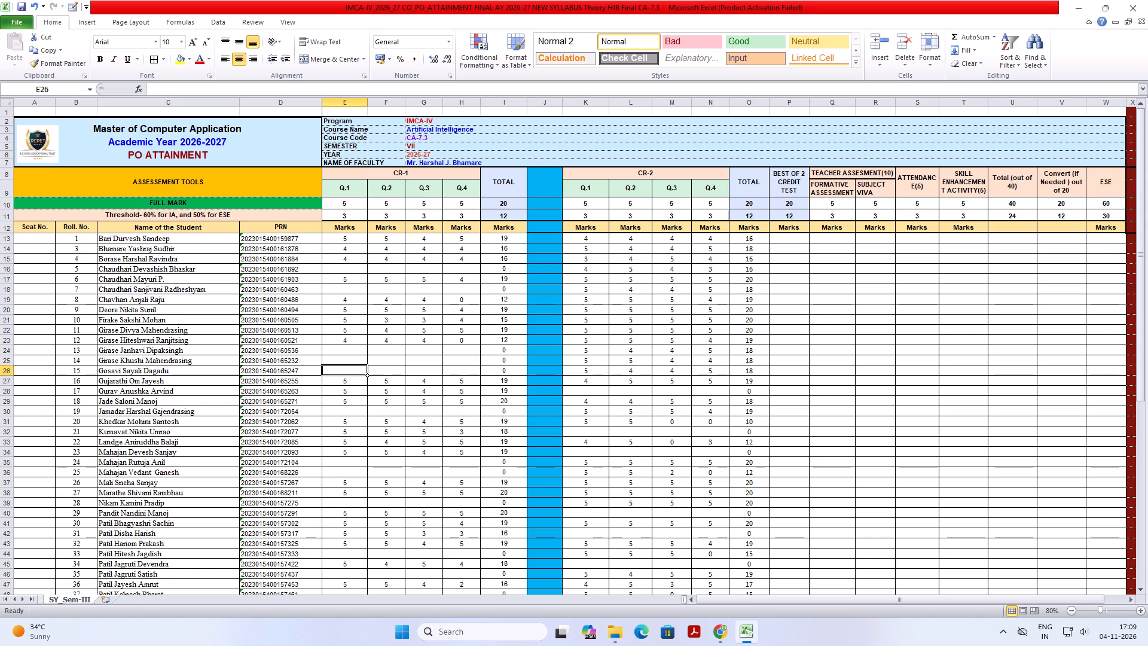
key(4)
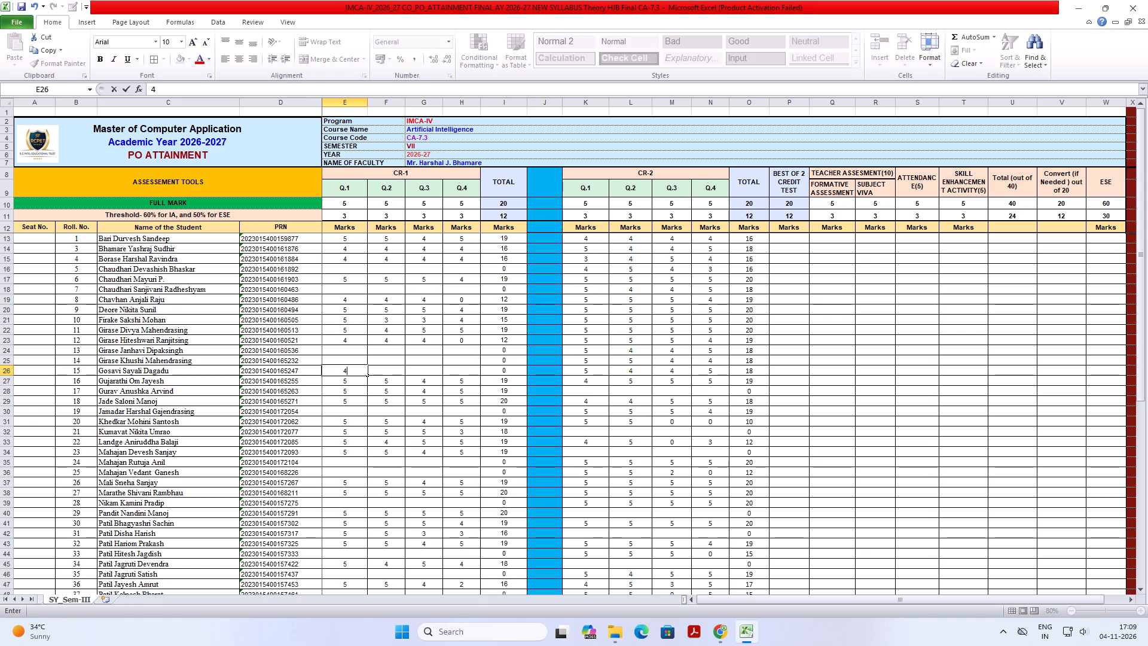
key(Right)
key(4)
key(Right)
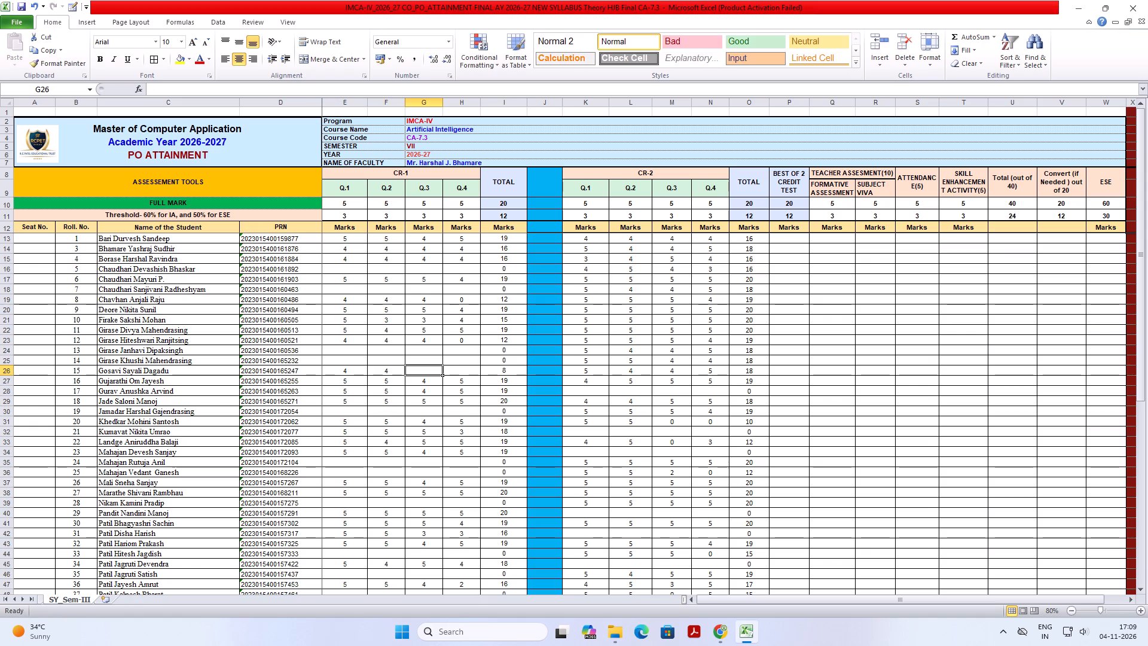
key(0)
key(Right)
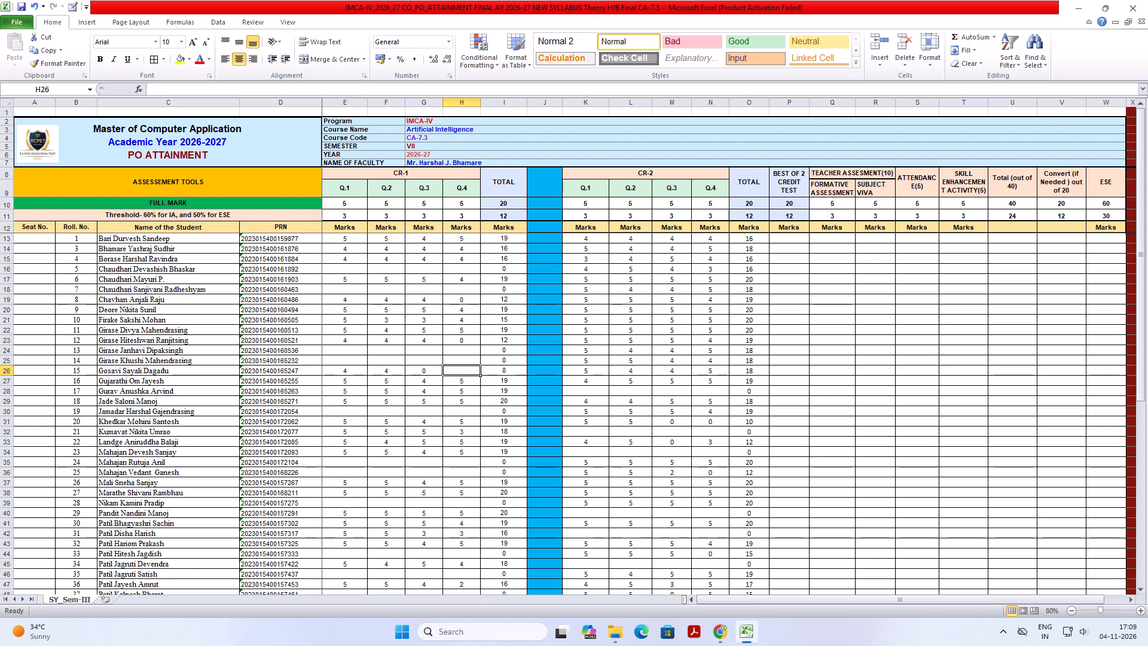
key(4)
key(Right)
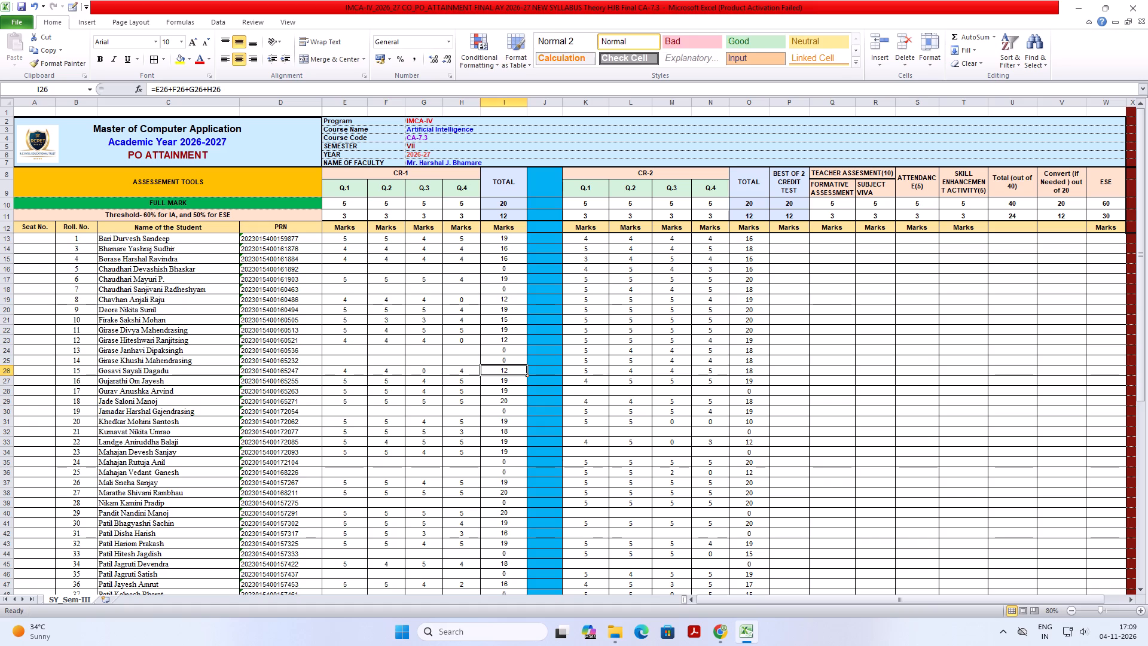
Enter a CR-1 mark of 4 for each of Q.1 to Q.4 of roll number 19.
key(Left)
key(Left)
key(Left)
key(Left)
key(Down)
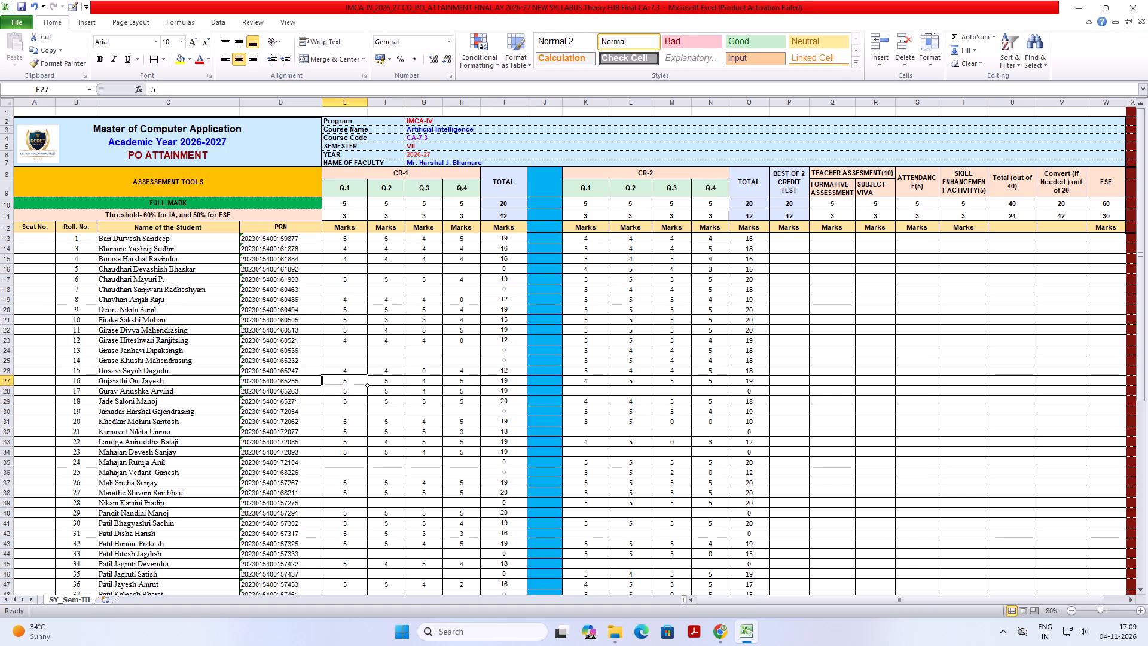
key(Down)
key(Down)
key(Down)
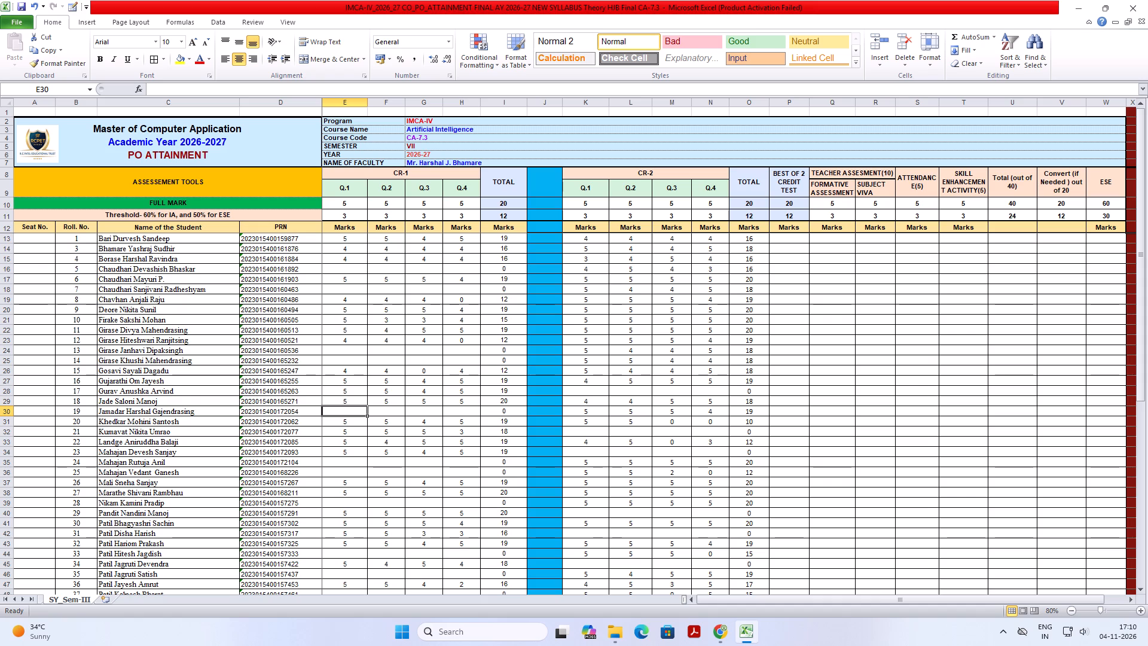
key(4)
key(Right)
text(44)
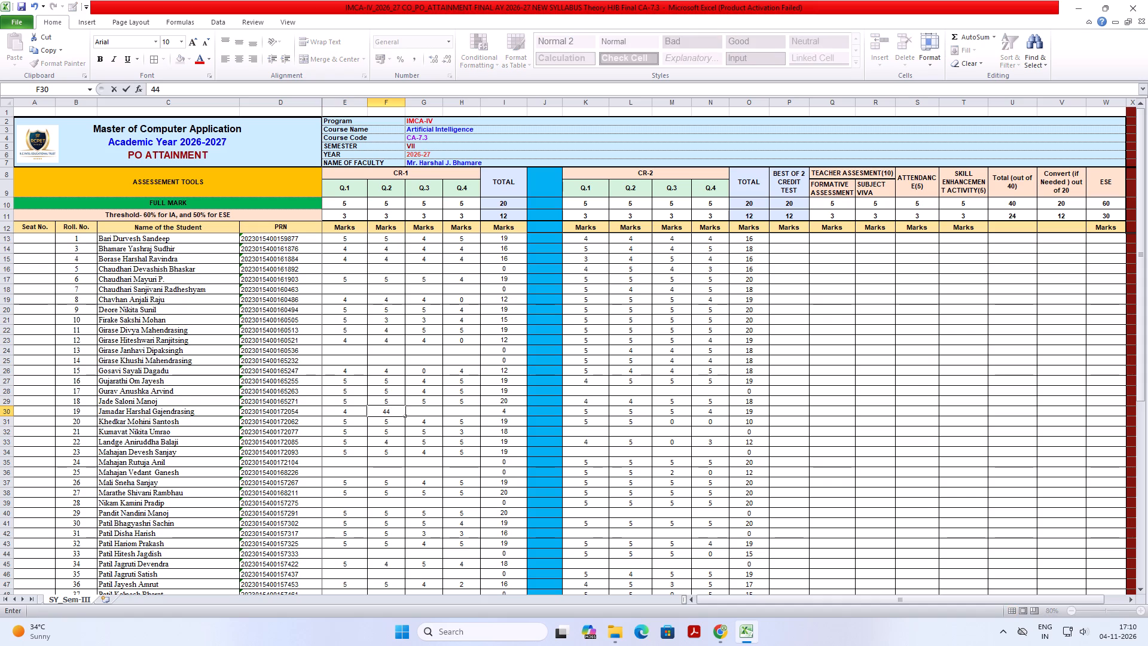
key(BackSpace)
key(Right)
key(4)
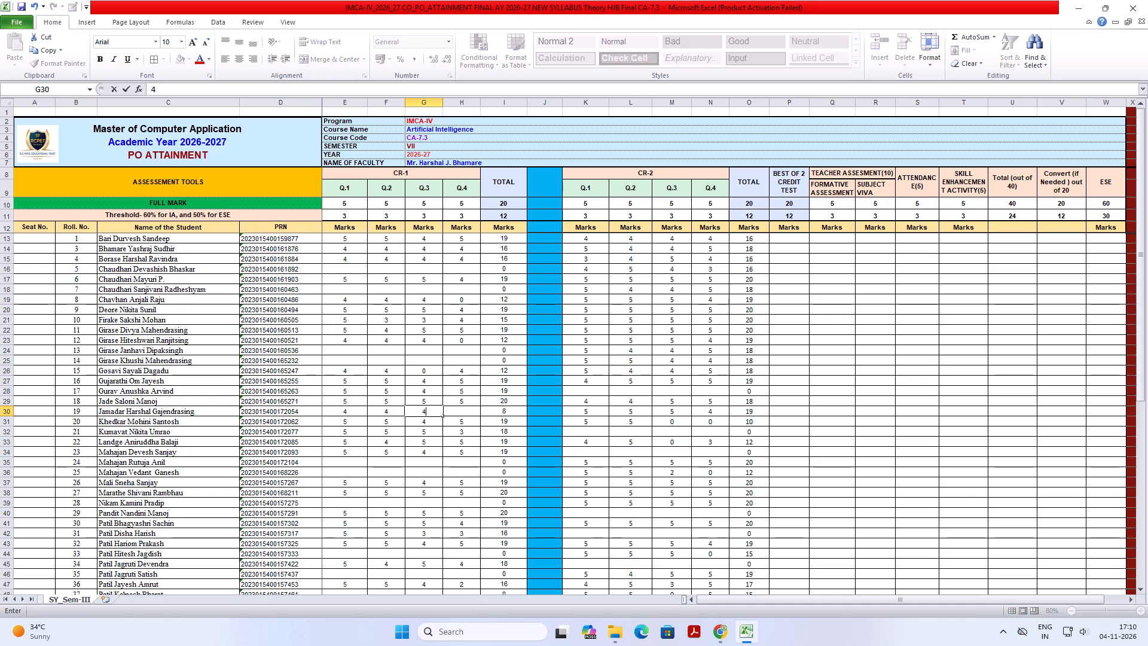
key(Right)
key(4)
key(Right)
key(Down)
key(Down)
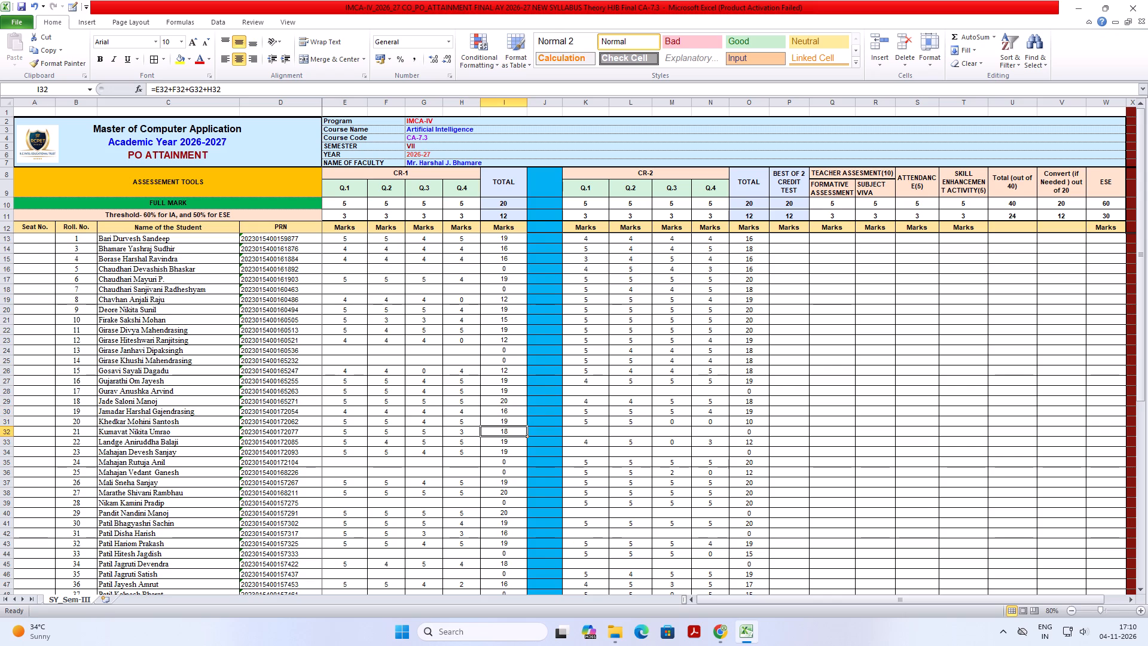
key(Down)
key(Down)
key(Down)
key(Left)
key(Left)
key(Left)
key(Left)
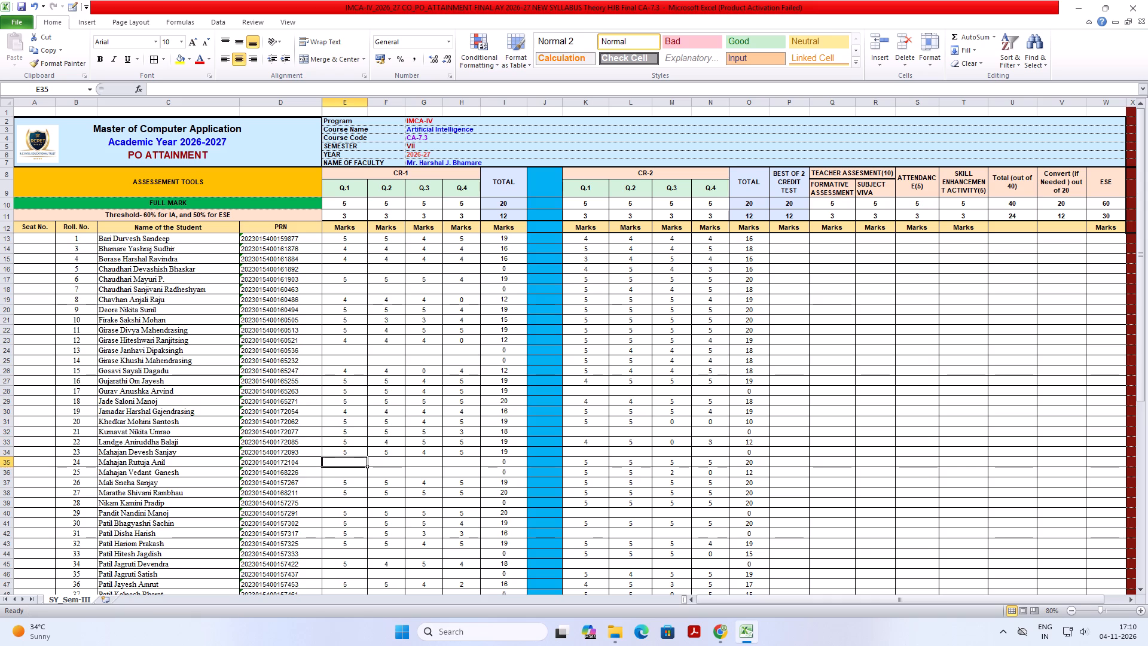
key(5)
key(Right)
key(4)
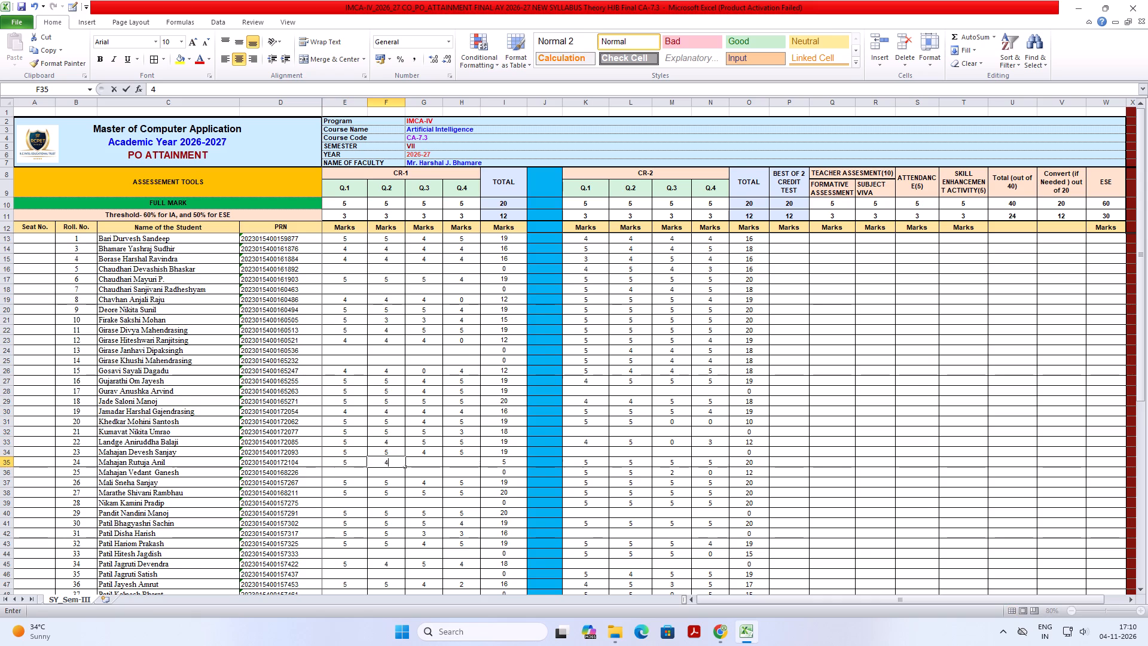
key(Right)
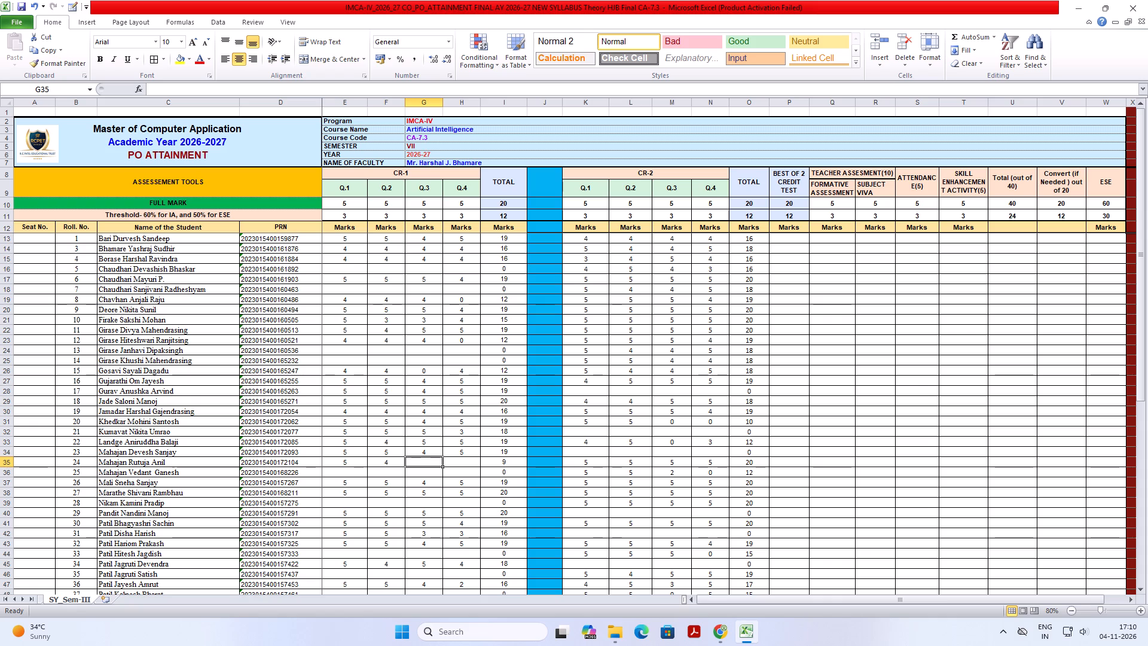
key(0)
key(Right)
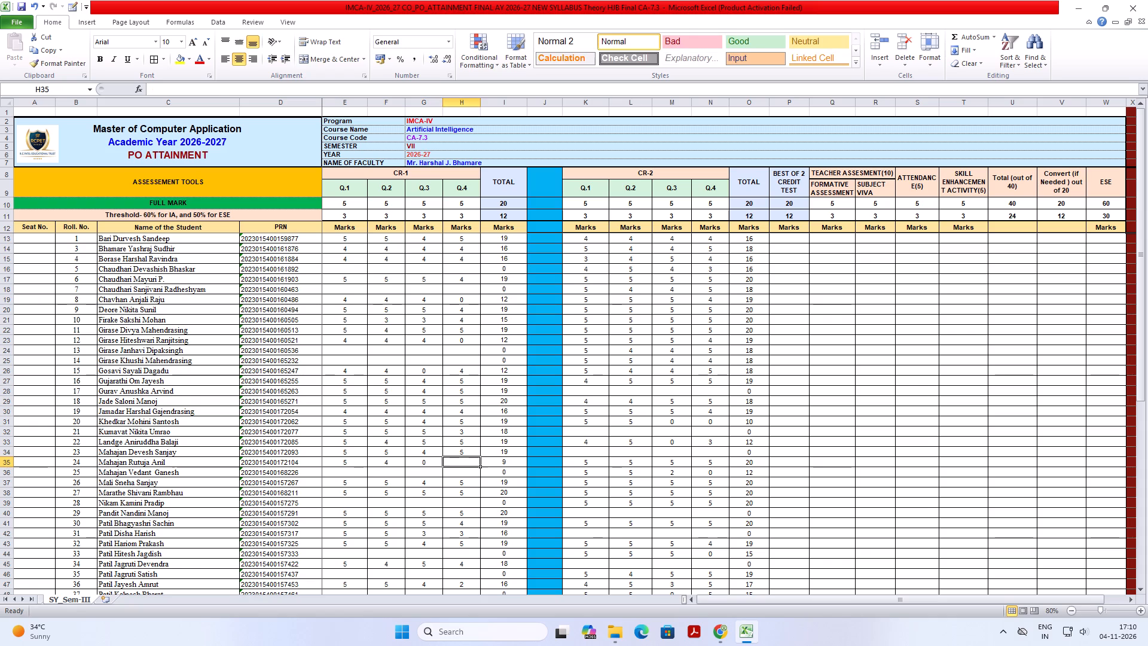
key(Right)
key(Left)
key(0)
key(Down)
Enter a CR-1 mark of 4 for each of Q.1 to Q.4 of roll number 25.
key(Left)
key(Left)
key(Left)
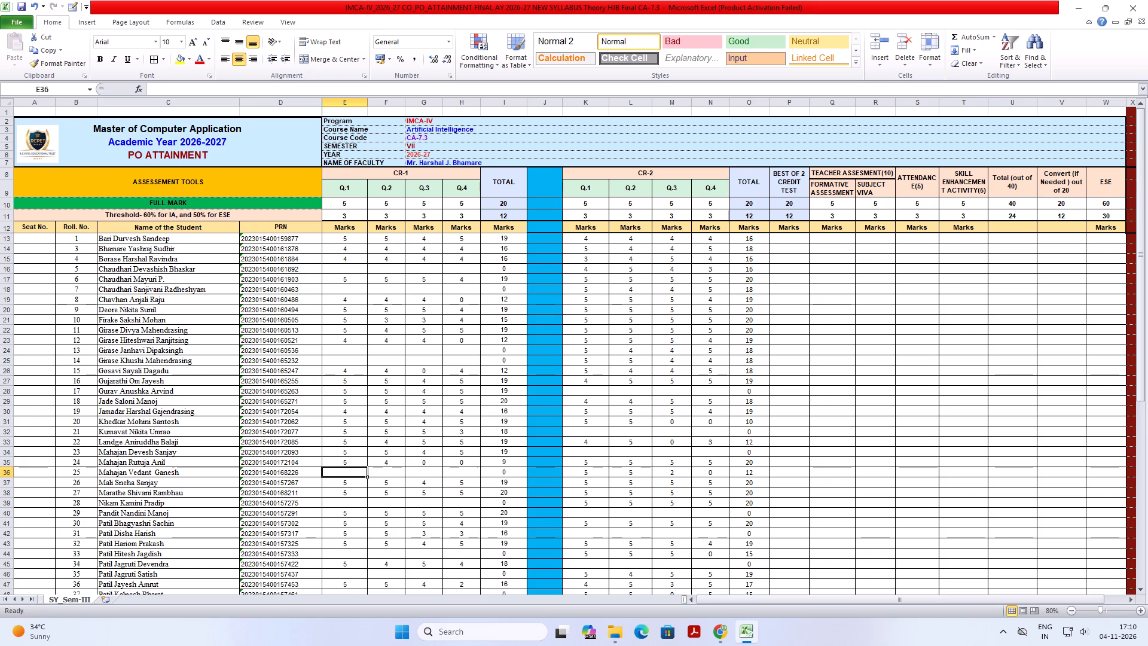
key(4)
key(Right)
key(4)
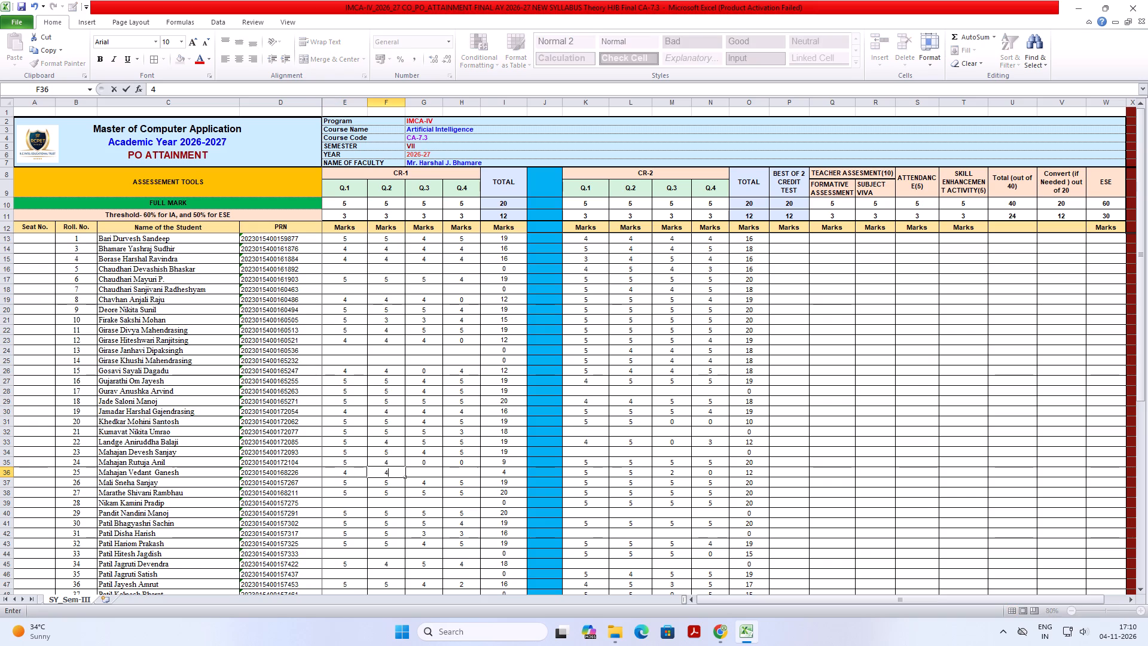
key(Right)
key(4)
key(Right)
key(4)
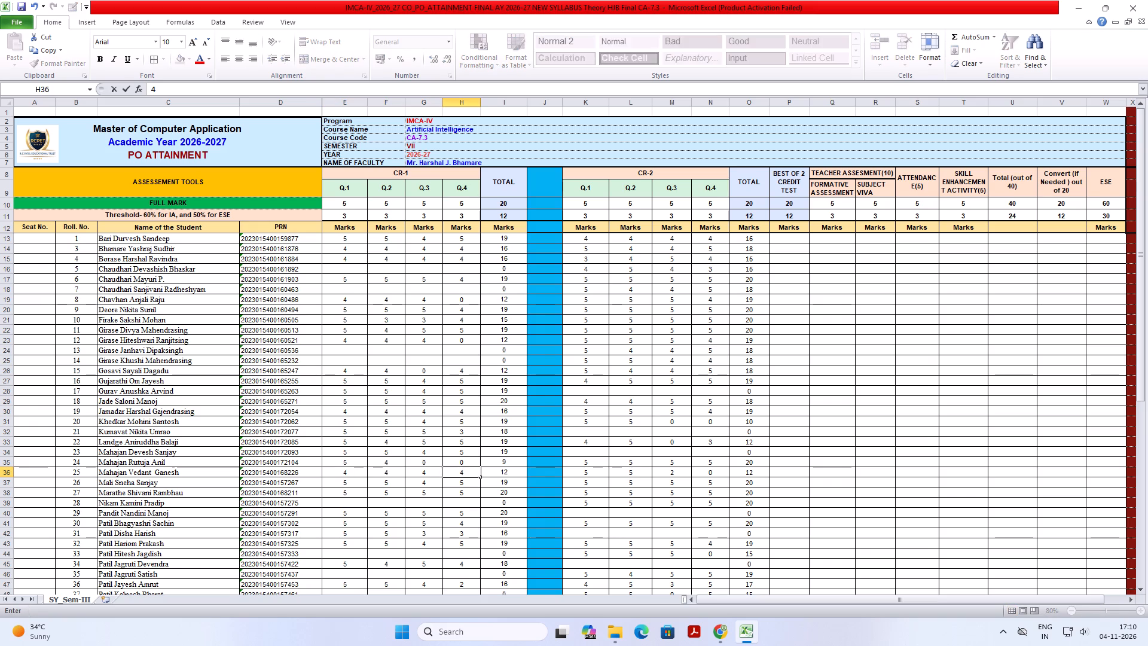
key(Right)
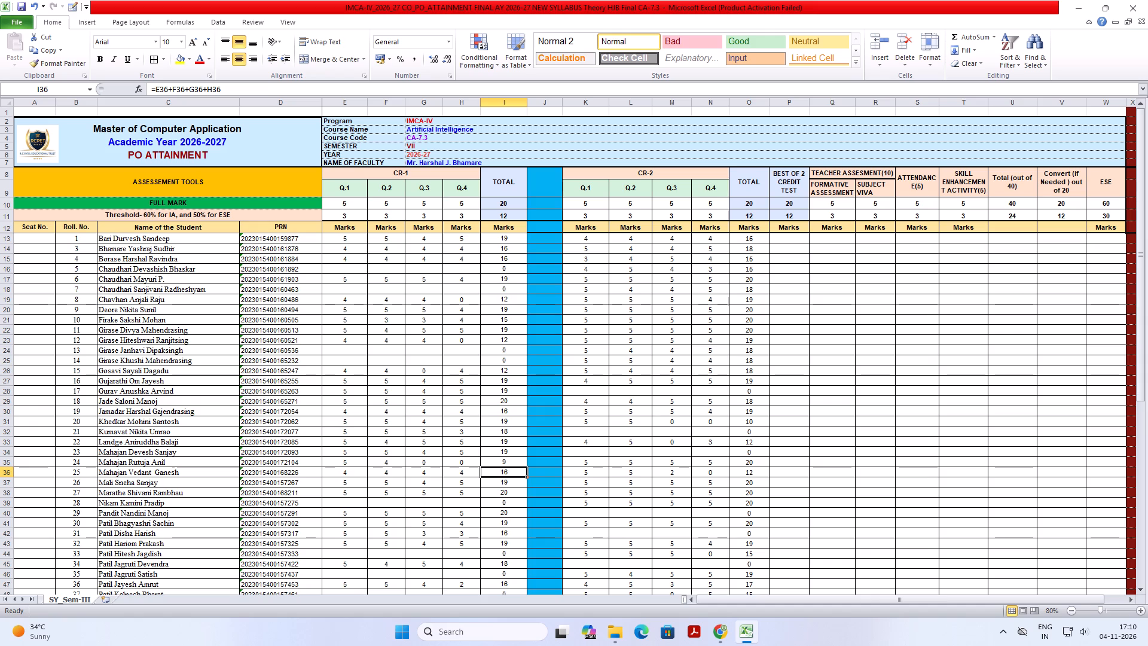
Enter a CR-1 mark of 4 for each of Q.1 to Q.4 of roll number 28.
key(Down)
key(Down)
key(Down)
key(Left)
key(Left)
key(Left)
key(Left)
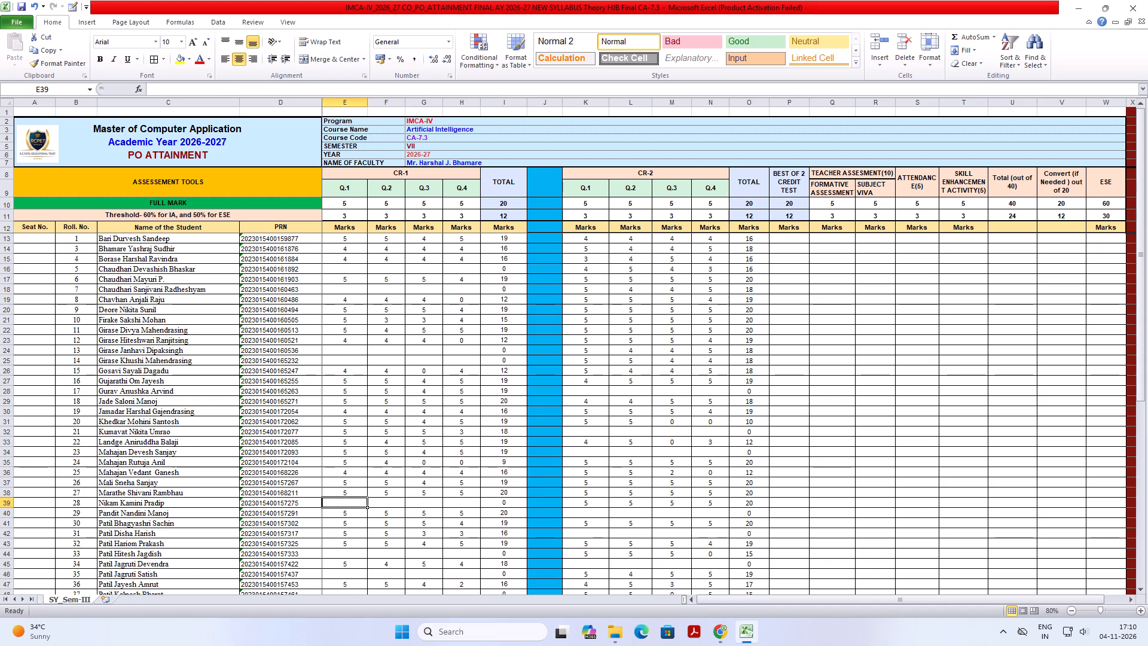
key(4)
key(Right)
key(4)
key(Right)
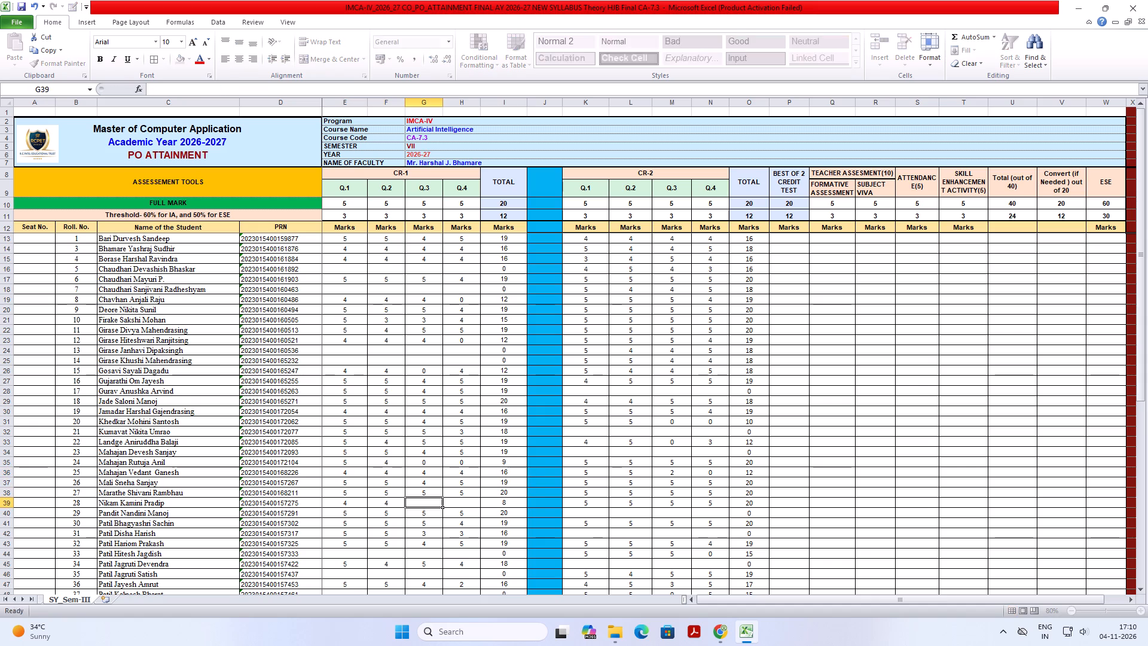
key(4)
key(Right)
key(4)
key(Right)
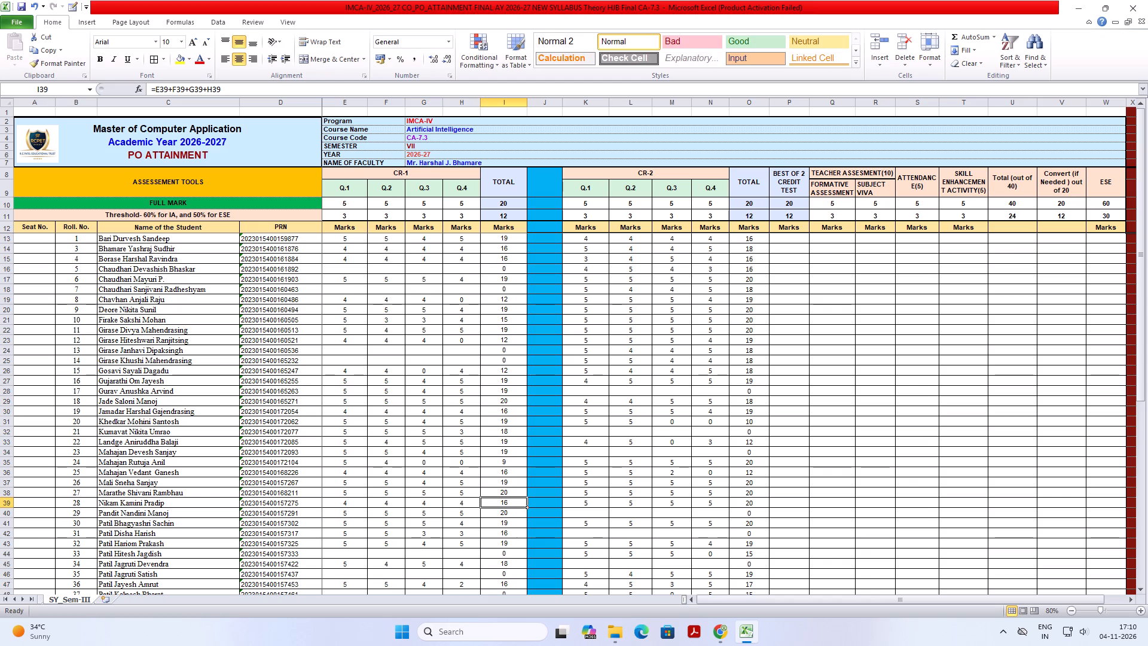
Enter a CR-1 mark of 4 for each of Q.1 to Q.4 of roll number 33.
key(Down)
key(Down)
key(Down)
key(Down)
key(Left)
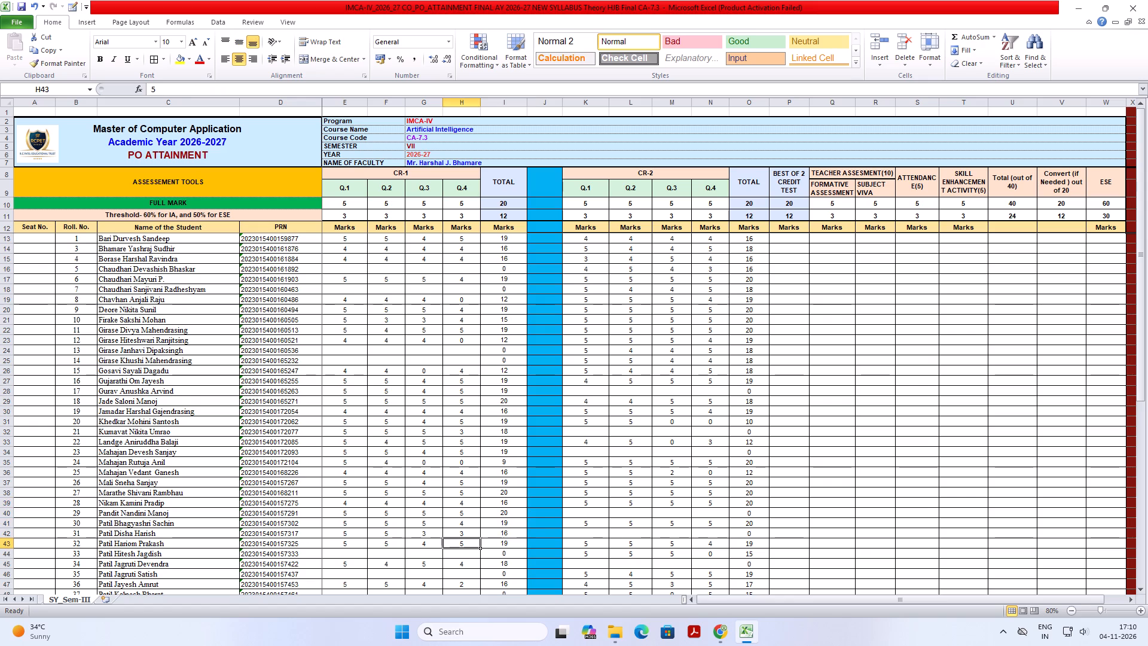
key(Left)
key(Left)
key(Left)
key(Left)
key(Right)
key(Right)
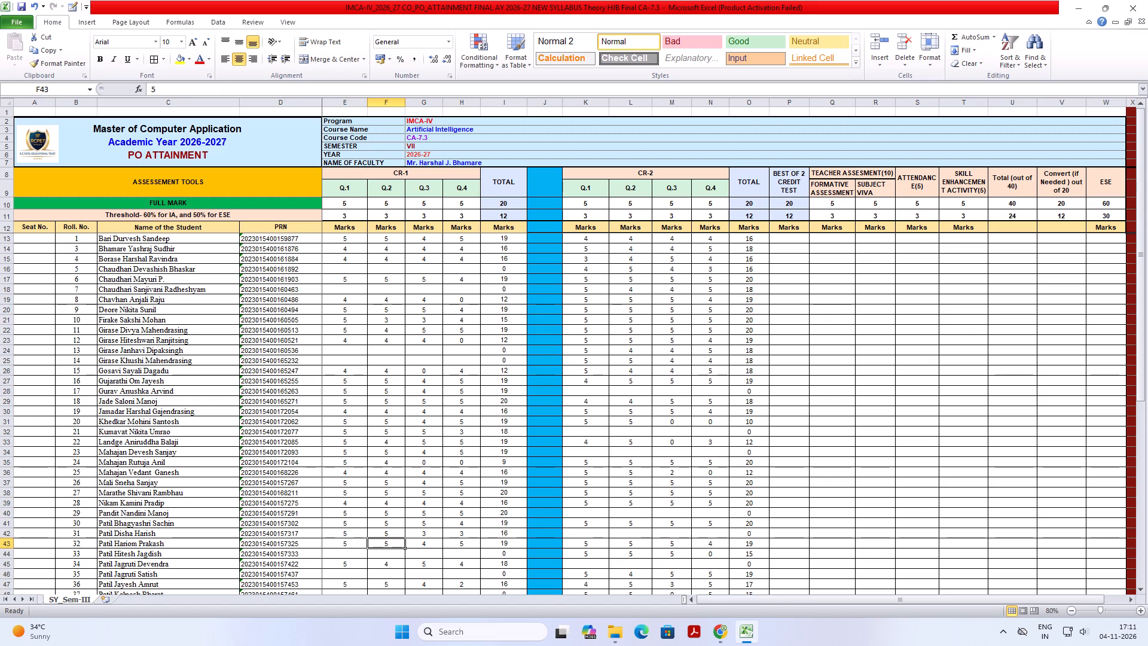
key(Left)
key(Down)
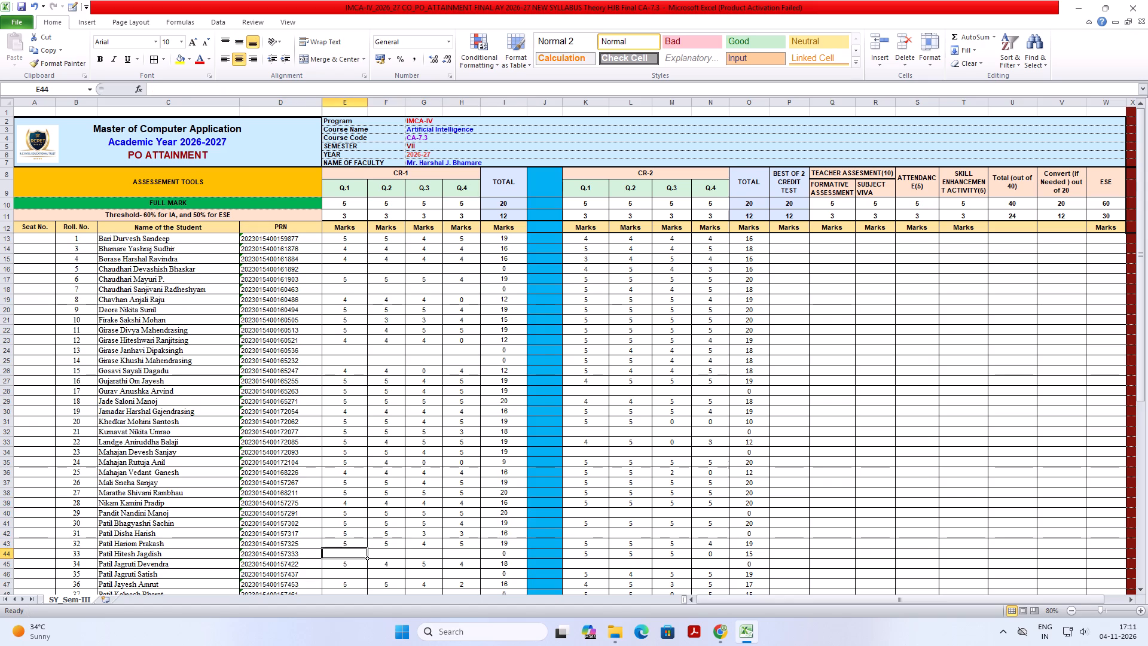
key(4)
key(Right)
key(4)
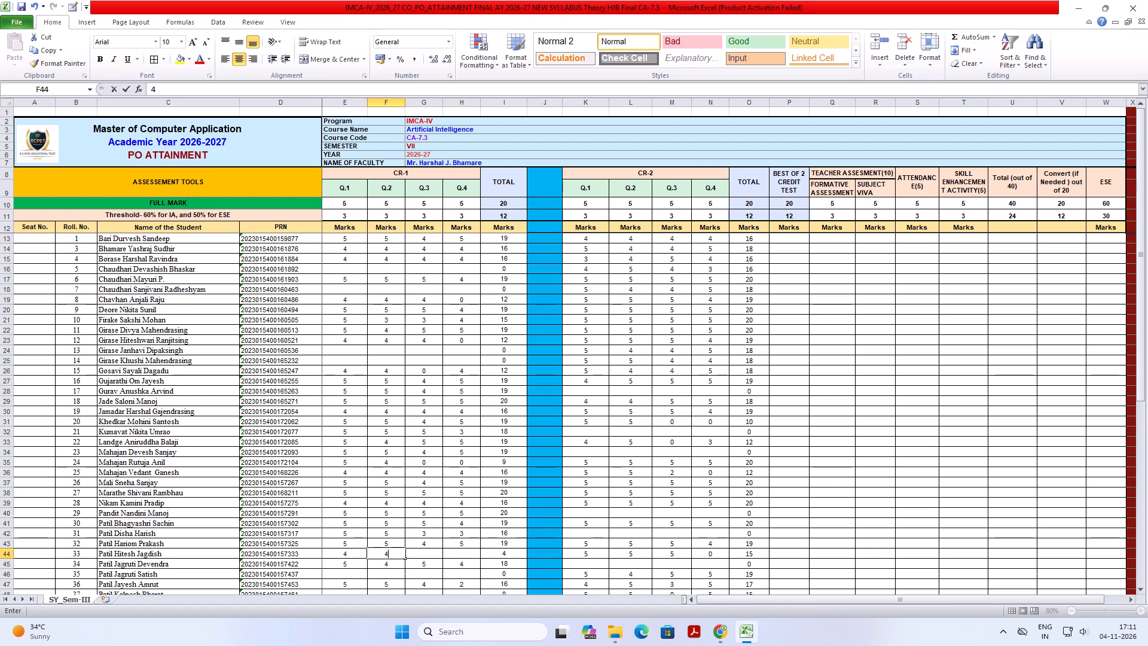
key(Right)
key(4)
key(Right)
key(4)
key(Right)
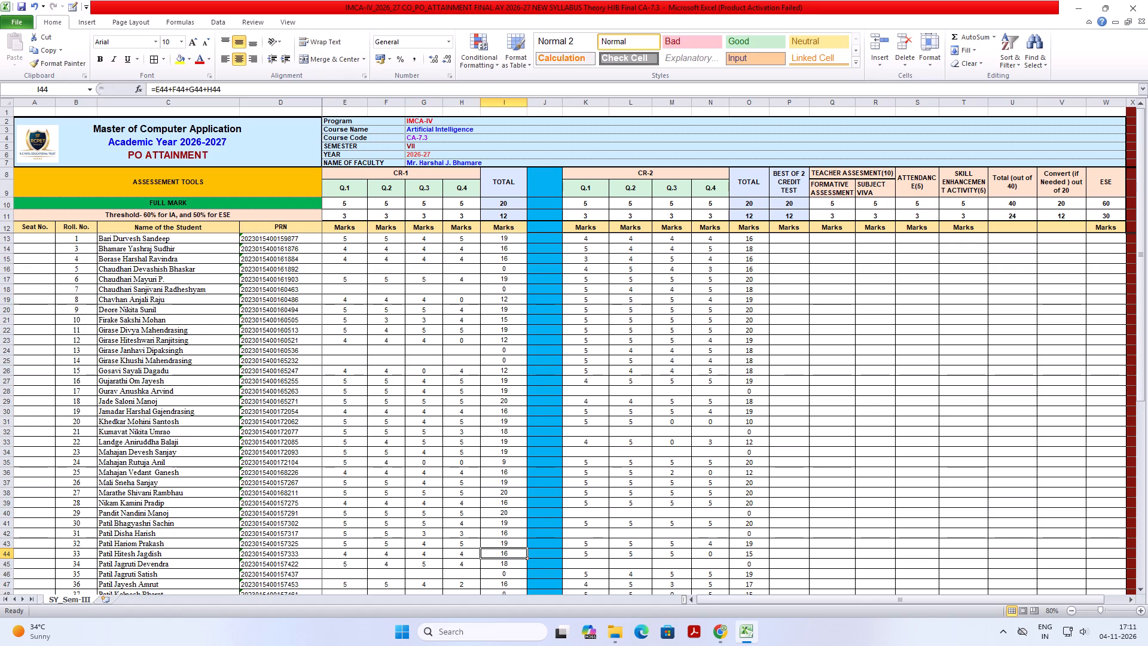
Enter the CR-1 marks 5, 4, 0 and 0 for Q.1 to Q.4 of roll number 35.
key(Down)
key(Down)
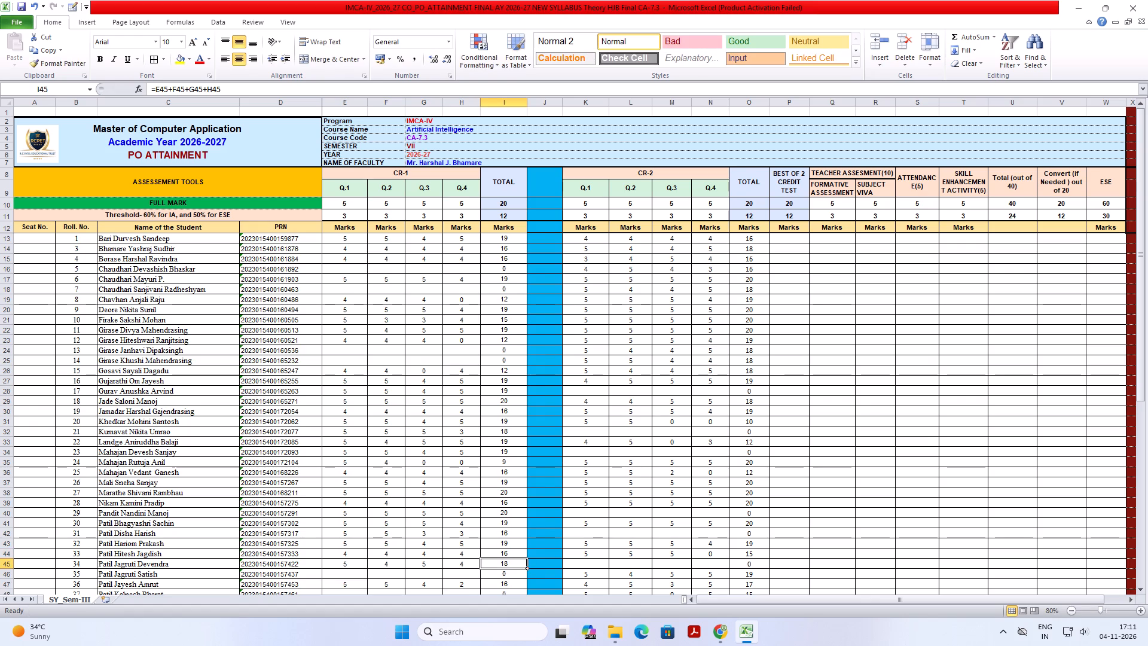
key(Left)
key(Left)
key(Left)
key(Left)
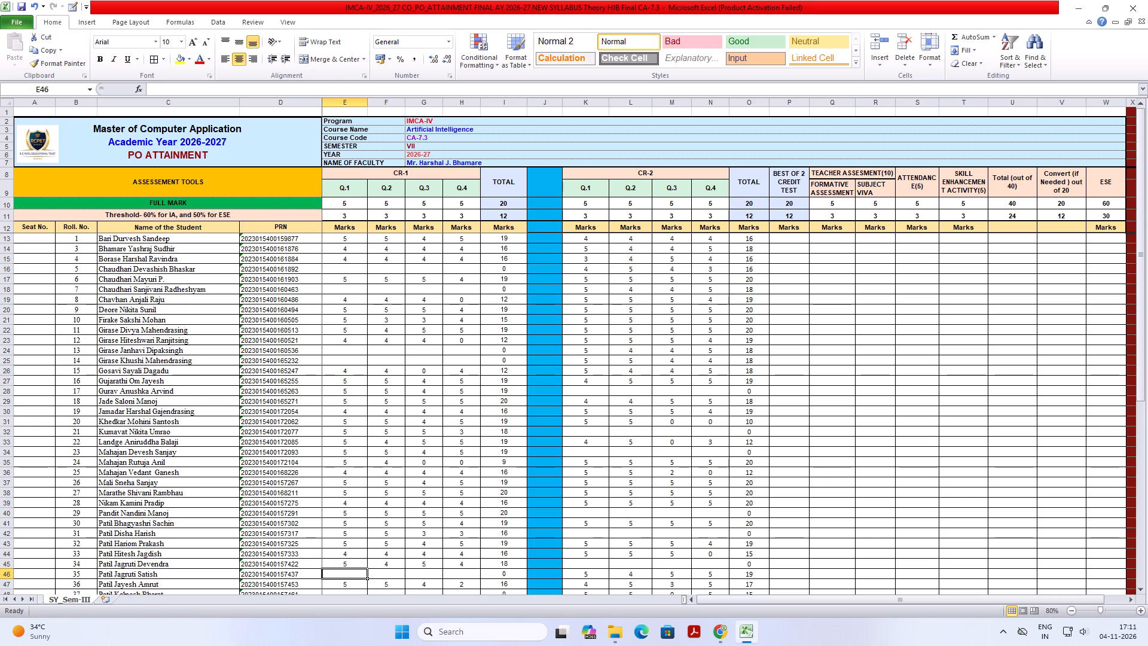
key(5)
key(Right)
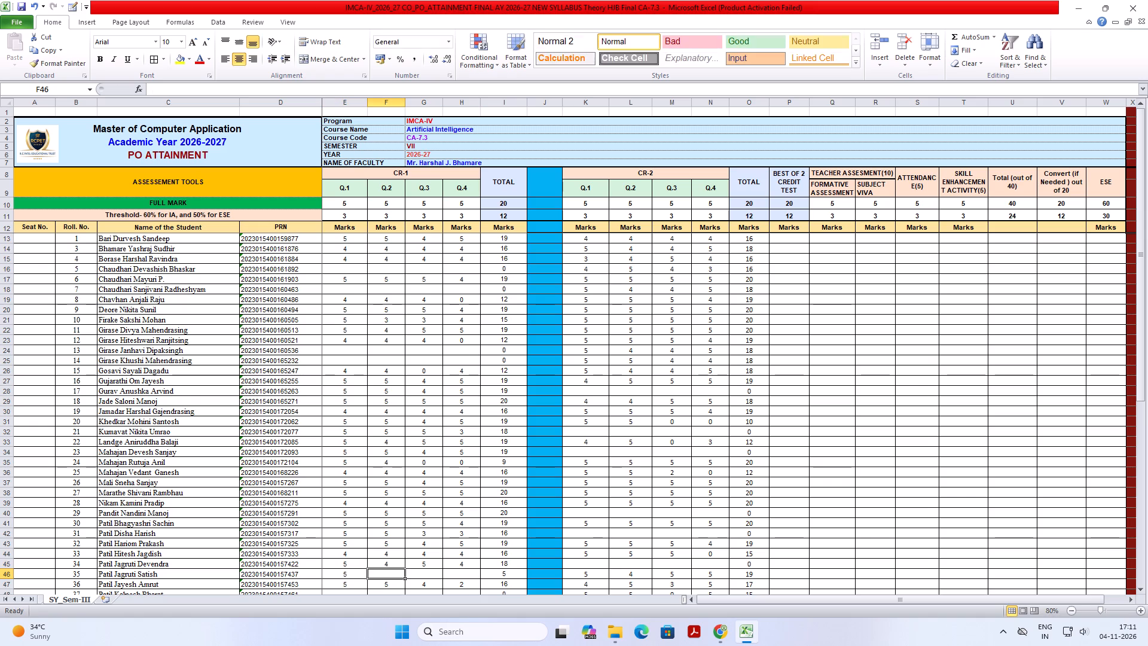
key(4)
key(Right)
key(0)
key(Right)
key(0)
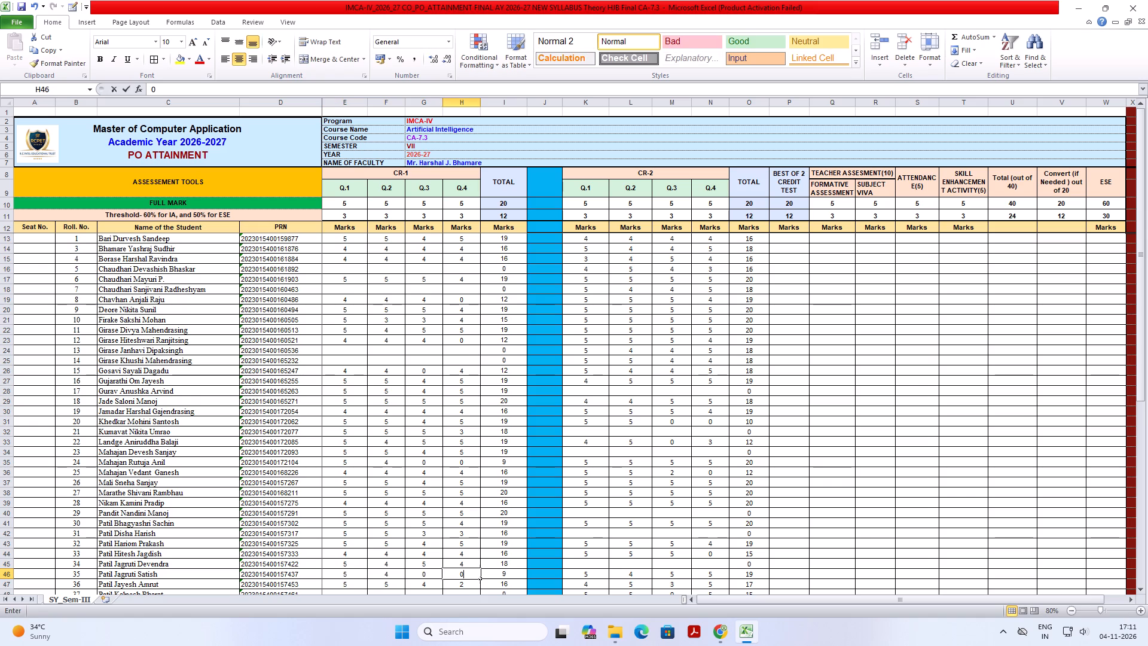
key(Right)
Enter the CR-1 marks 4, 4, 4 and 0 for Q.1 to Q.4 of roll number 39.
key(Down)
key(Down)
key(Down)
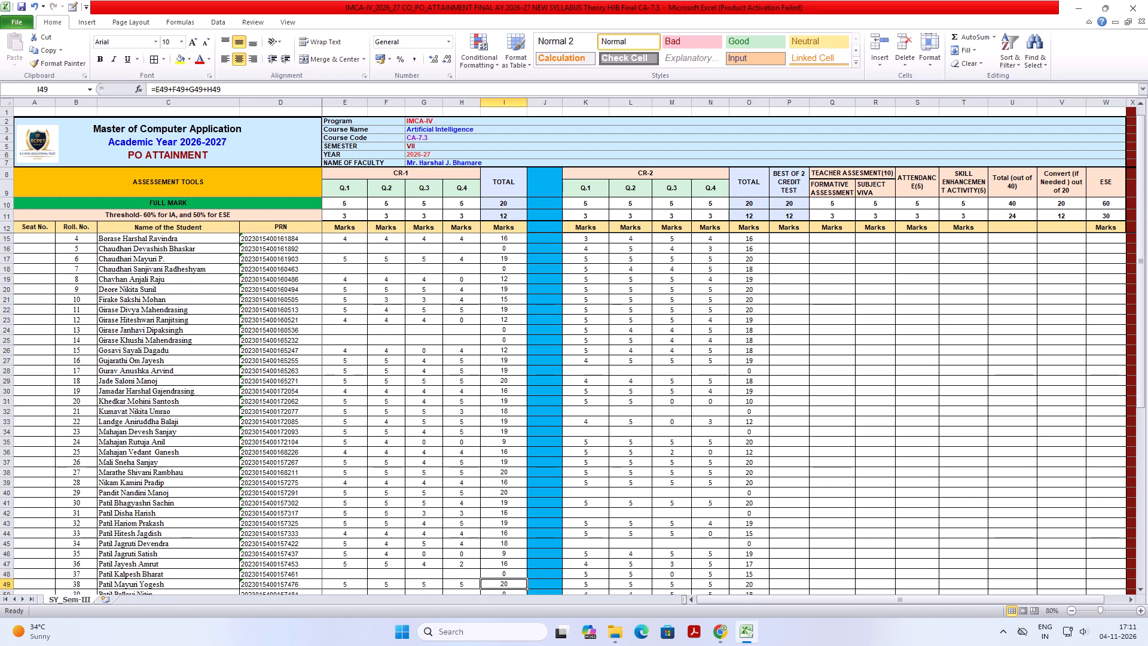
key(Up)
key(Up)
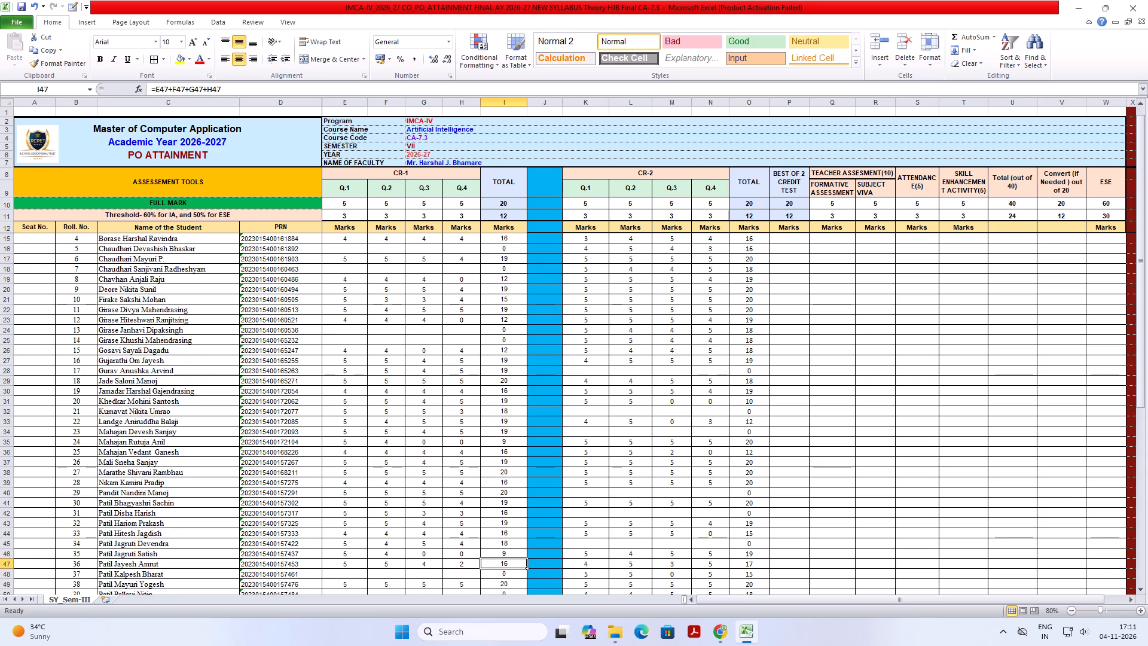
key(Down)
key(Down)
key(Down)
key(Down)
key(Down)
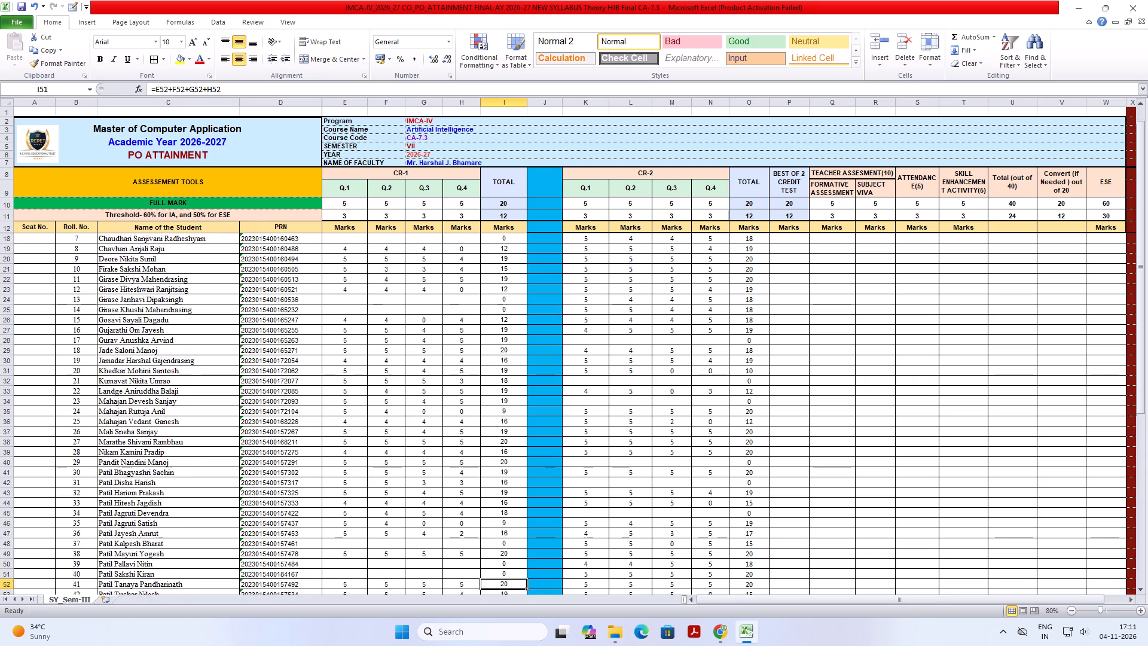
key(Down)
key(Up)
key(Up)
key(Up)
key(Left)
key(Left)
key(Left)
key(Left)
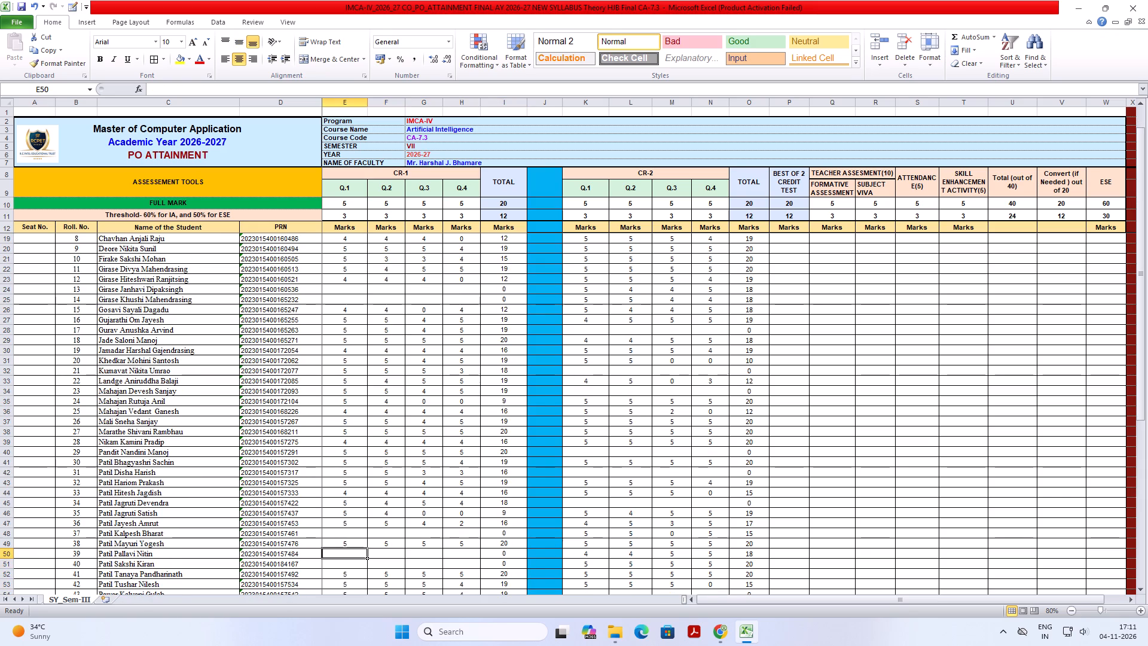
key(4)
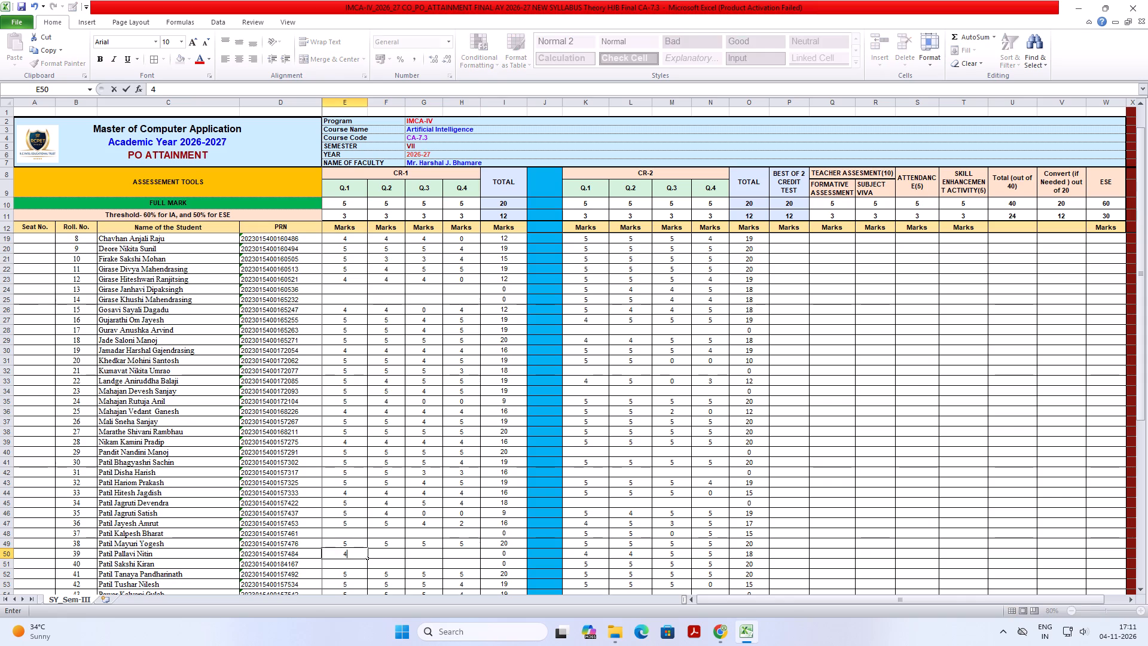
key(Right)
key(4)
key(Right)
key(4)
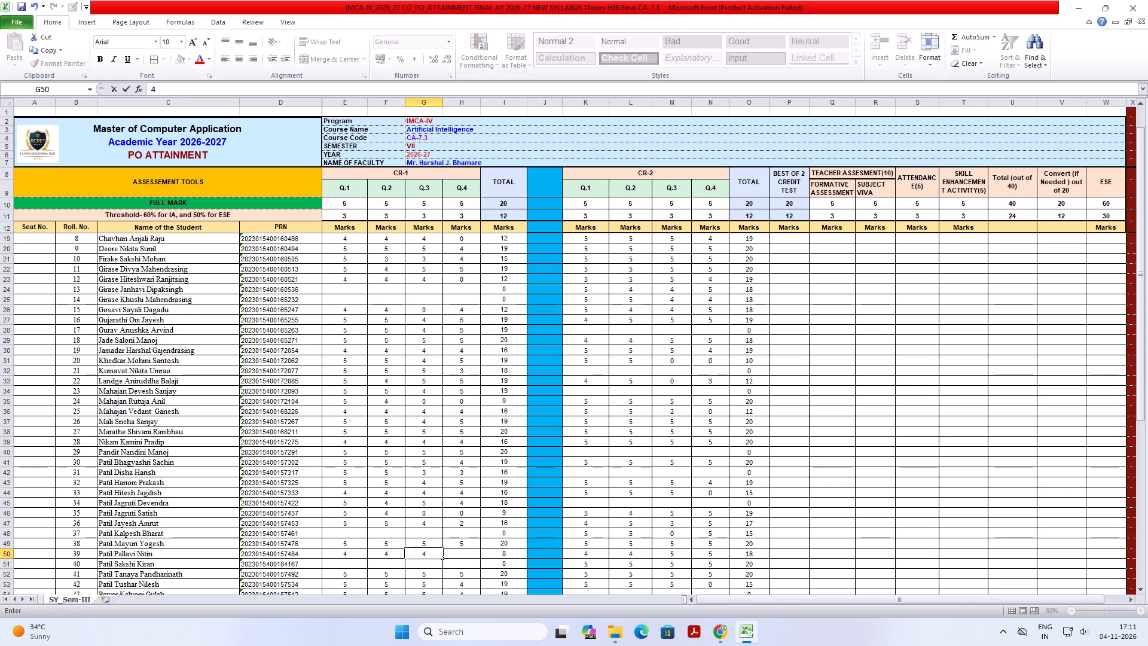
key(Right)
key(0)
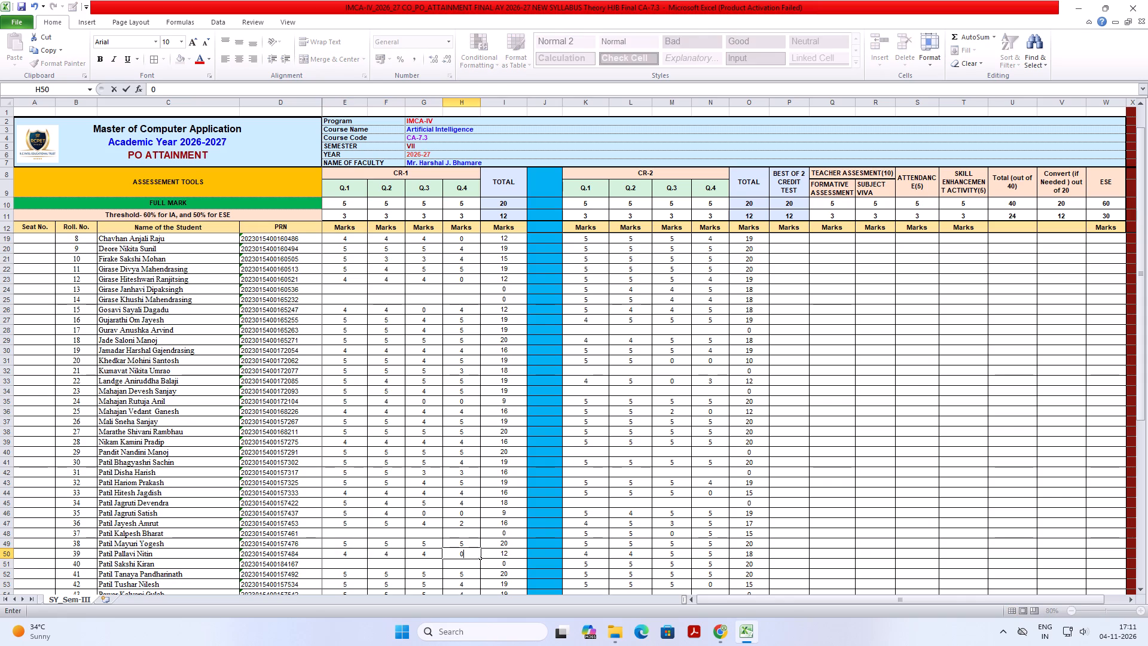
key(Right)
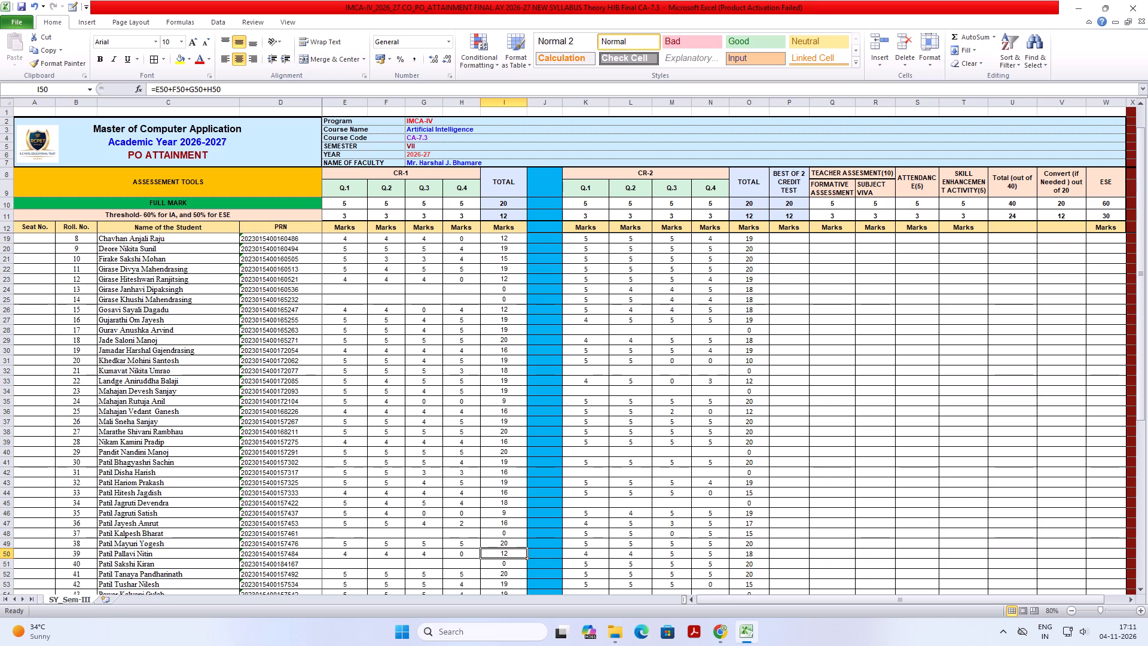
Enter a CR-1 mark of 4 for each of Q.1 to Q.4 of roll number 40.
key(Down)
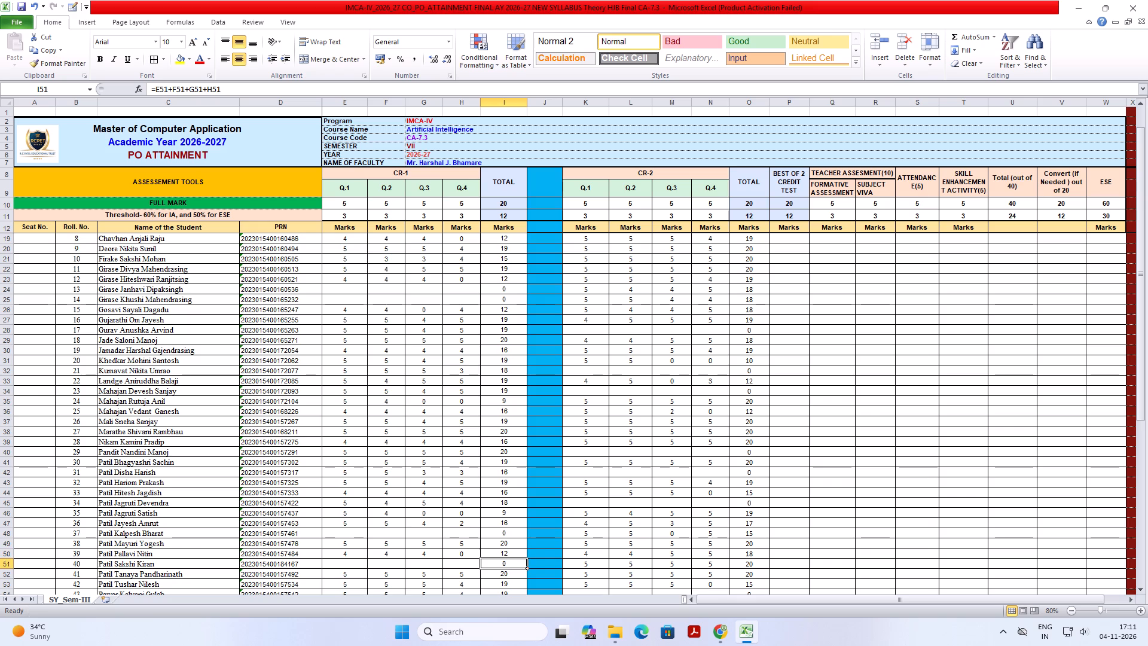
key(Left)
key(Left)
key(Left)
key(Left)
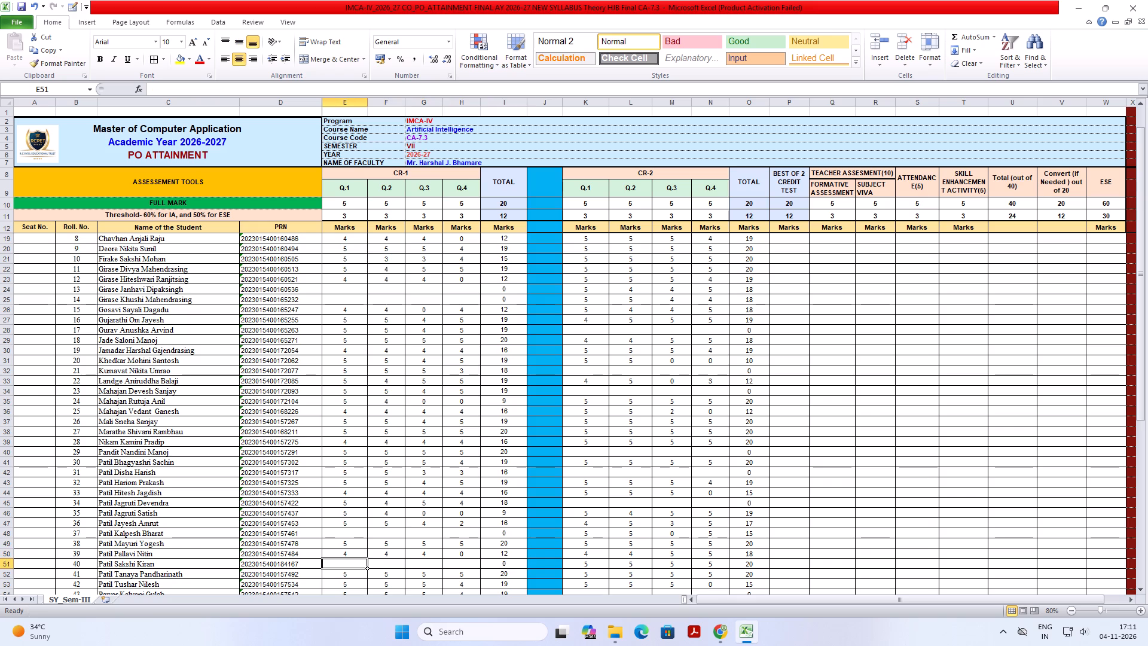
key(4)
key(Right)
key(4)
key(Right)
key(4)
key(Right)
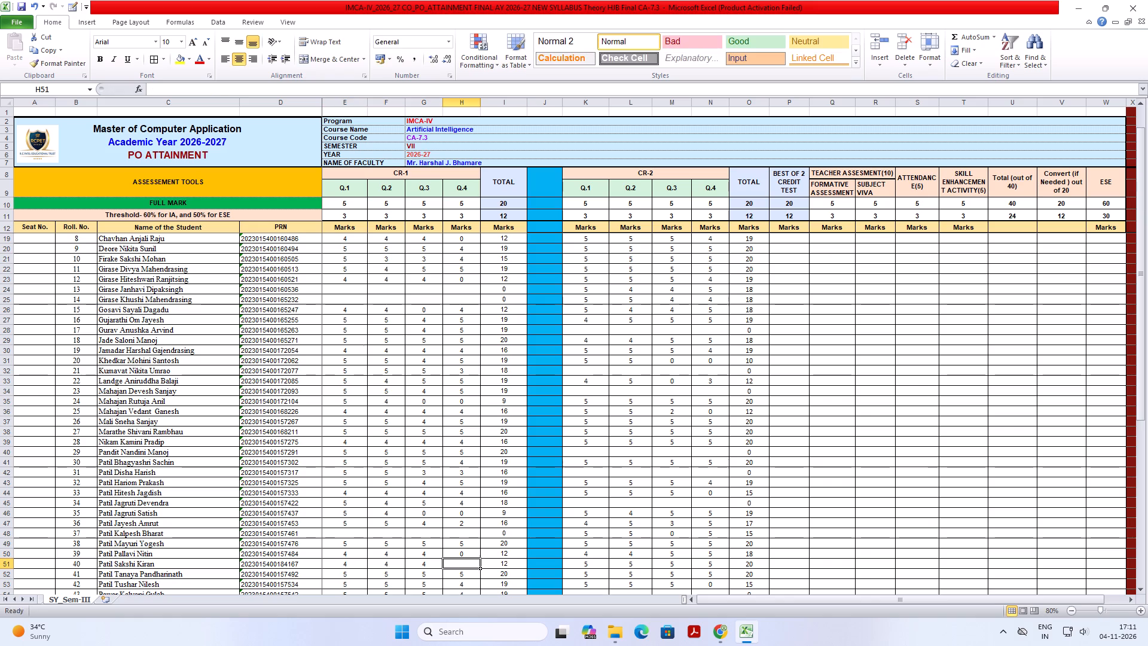
key(4)
key(Right)
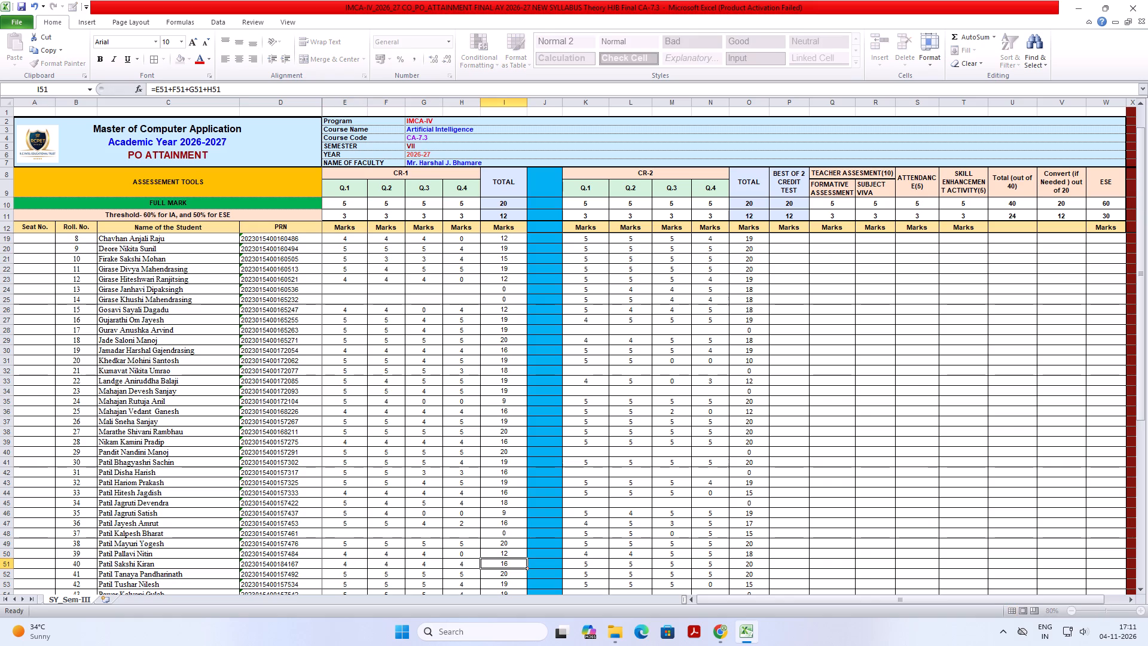
Enter the CR-1 marks 4, 4, 4 and 0 for Q.1 to Q.4 of roll number 44.
scroll(407, 407, down, 3)
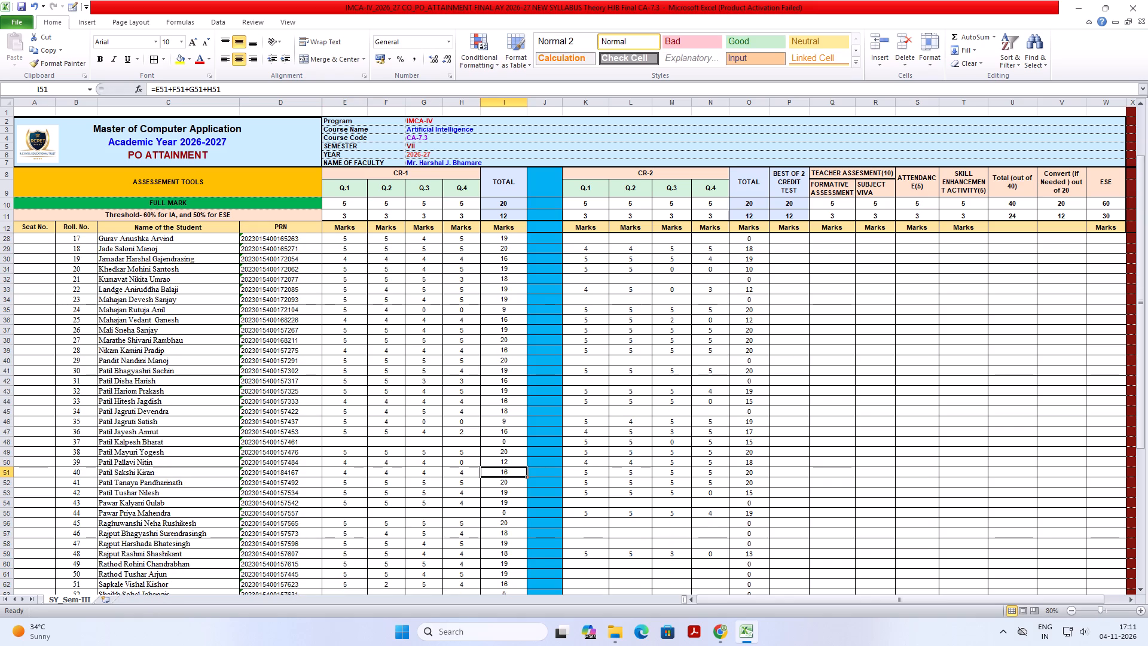
click(339, 516)
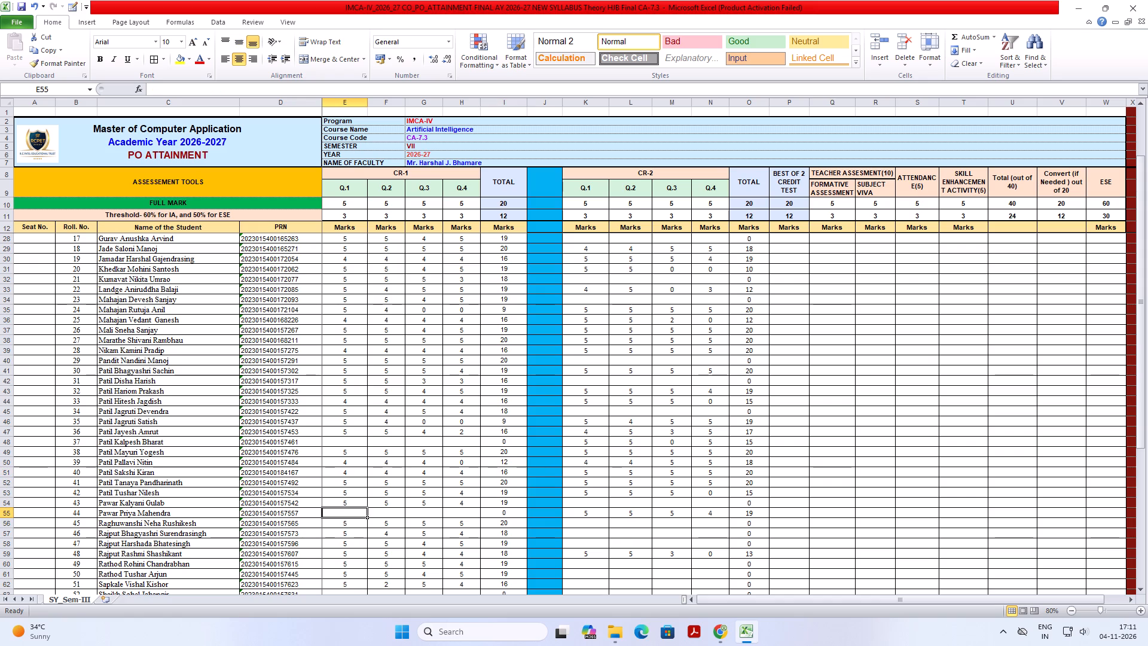
key(4)
key(Right)
key(4)
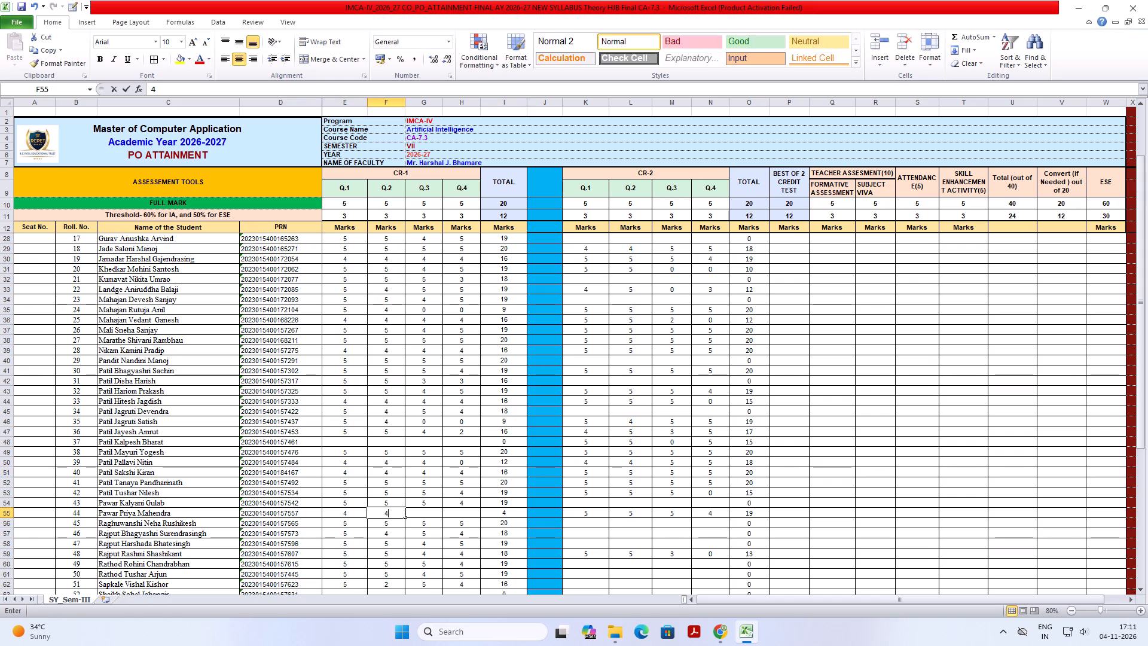
key(Right)
key(4)
key(Right)
key(0)
key(Right)
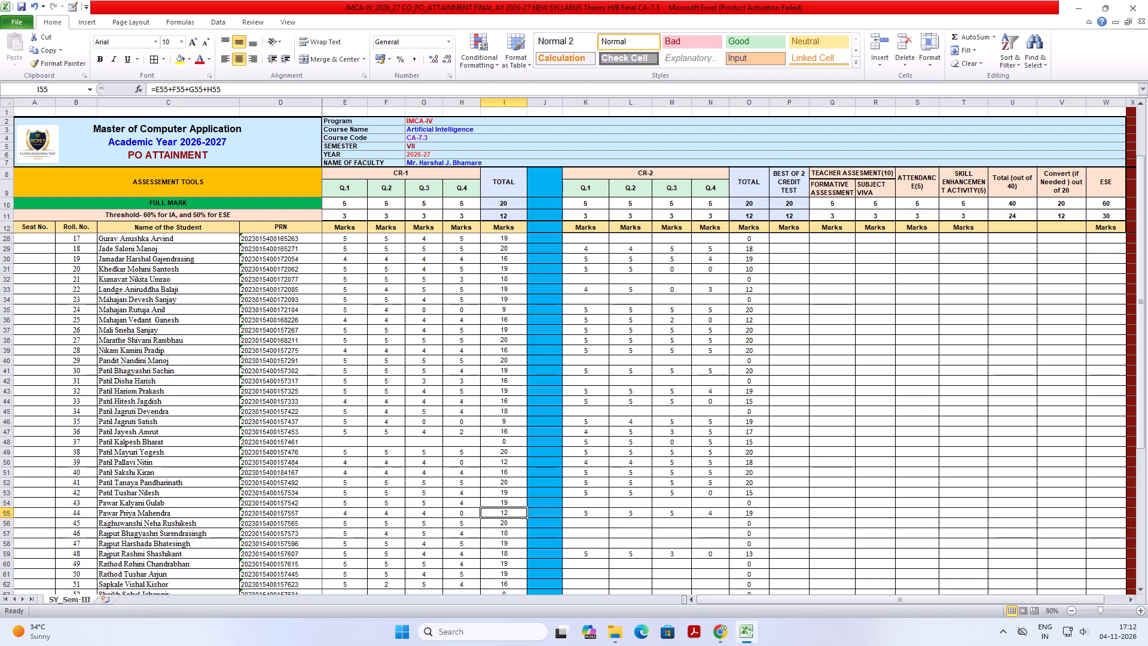
Enter the CR-1 marks 4, 4, 4 and 0 for Q.1 to Q.4 of roll number 52.
key(Down)
key(Down)
key(Down)
key(Down)
key(Down)
key(Down)
key(Down)
key(Down)
key(Down)
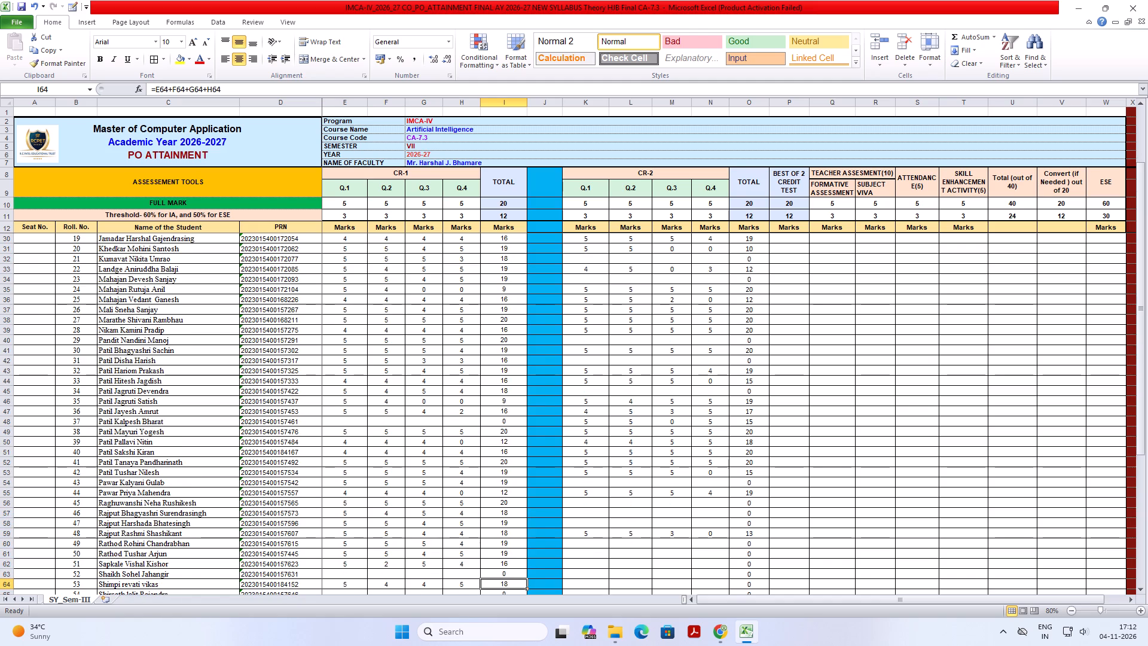
key(Left)
key(Left)
key(Left)
key(Left)
key(Left)
key(Up)
key(Right)
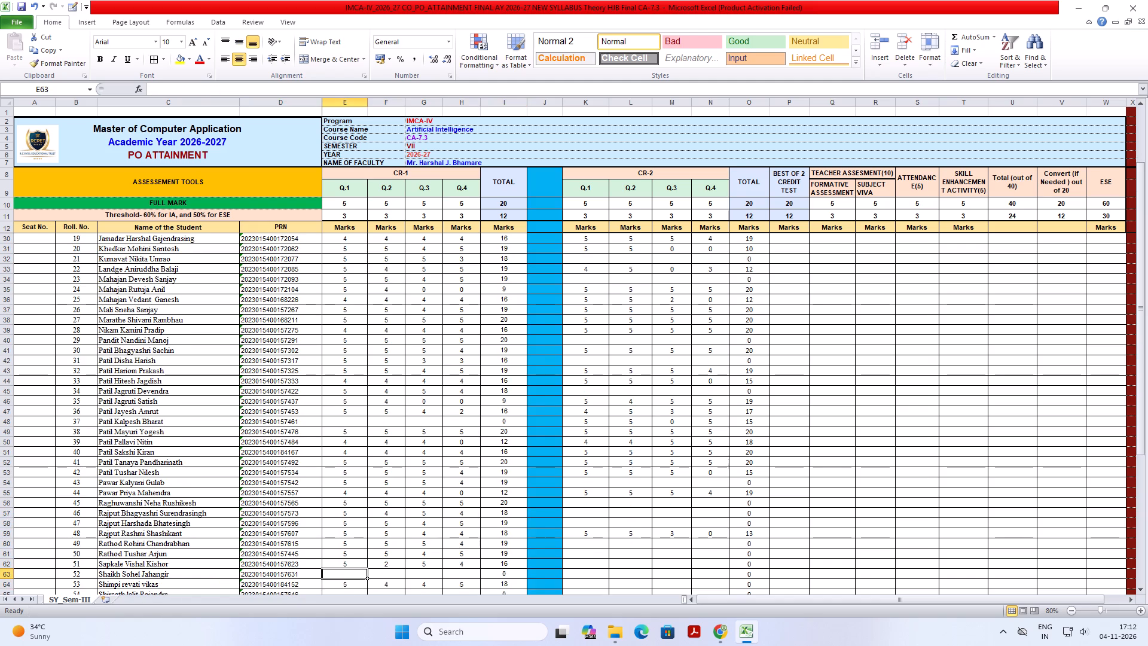
key(4)
key(Right)
key(4)
key(Right)
key(4)
key(Right)
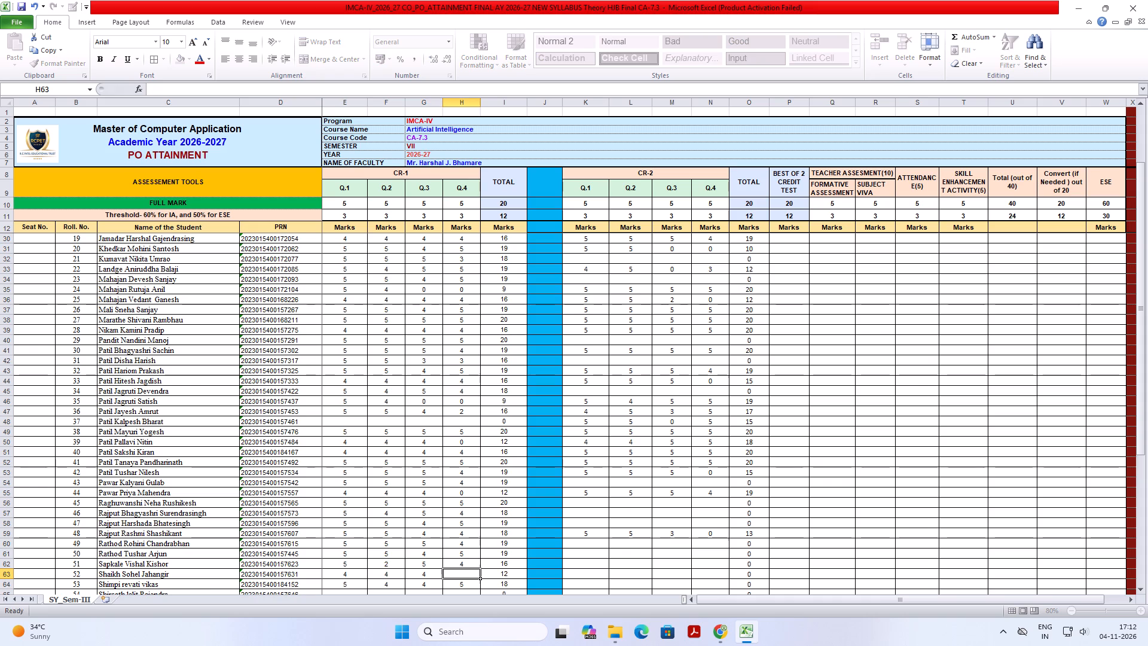
key(0)
key(Down)
Enter a CR-1 mark of 4 for each of Q.1 to Q.4 of roll number 54.
key(Down)
key(Down)
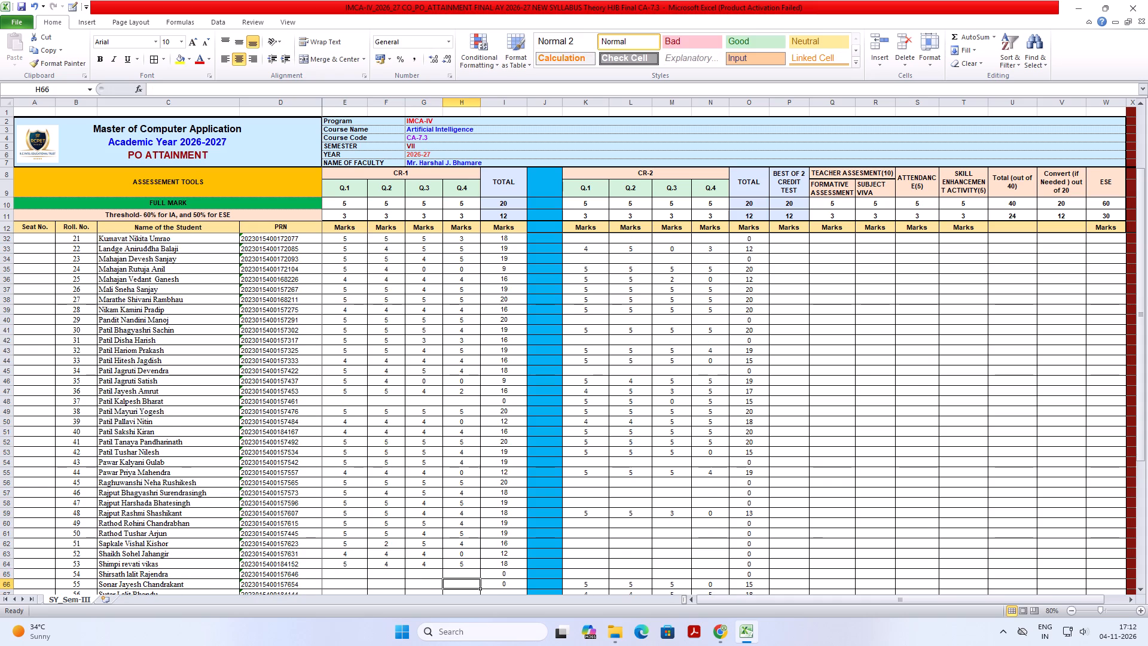
key(Down)
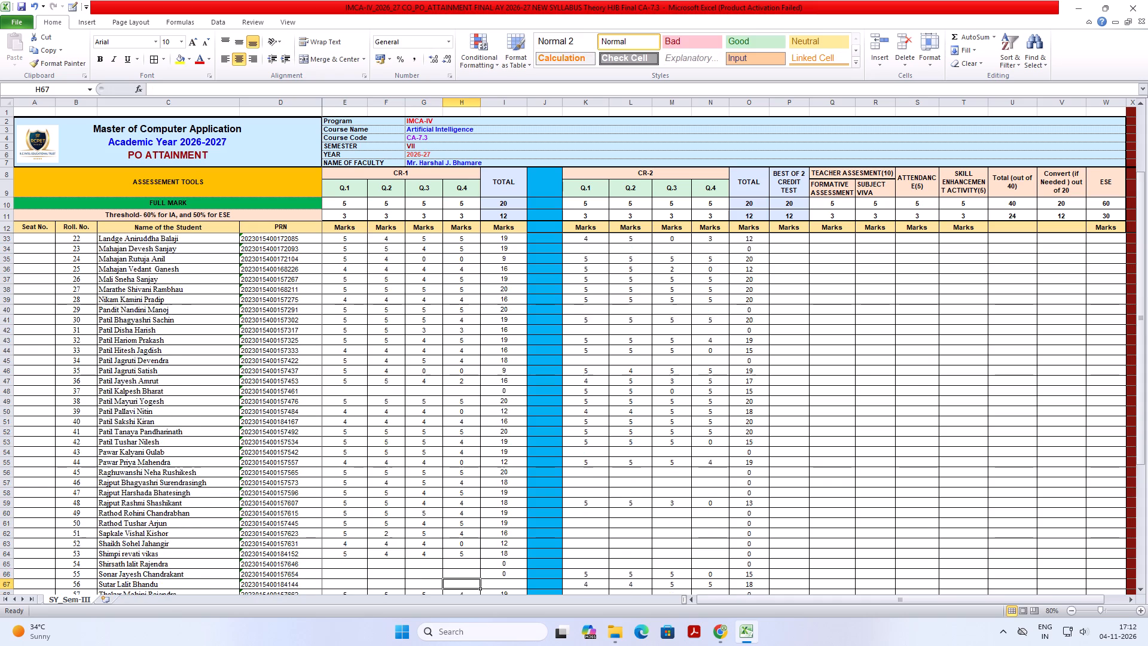
key(Down)
key(Up)
key(Up)
key(Up)
key(Left)
key(Left)
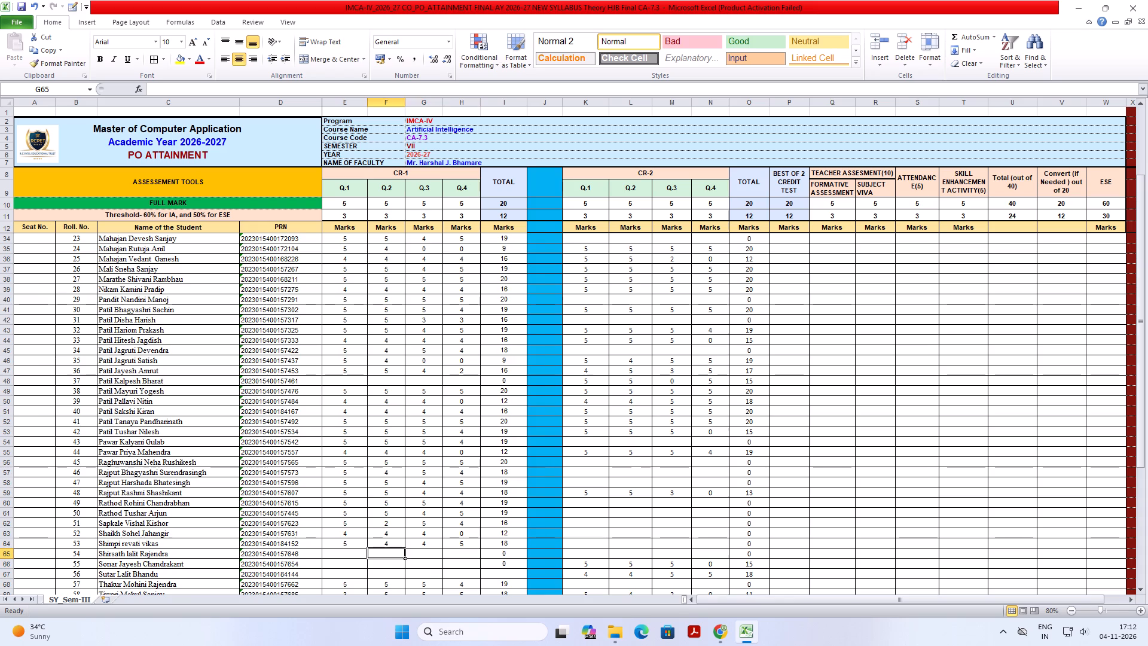
key(Left)
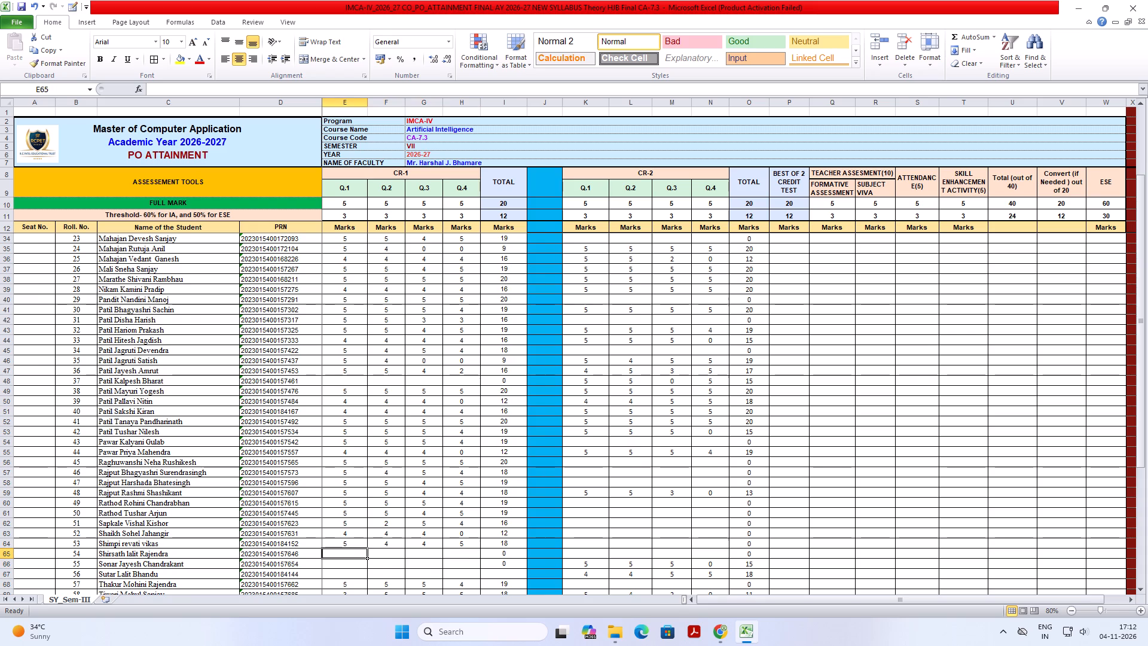
key(4)
key(Right)
key(4)
key(Right)
key(4)
key(Right)
key(4)
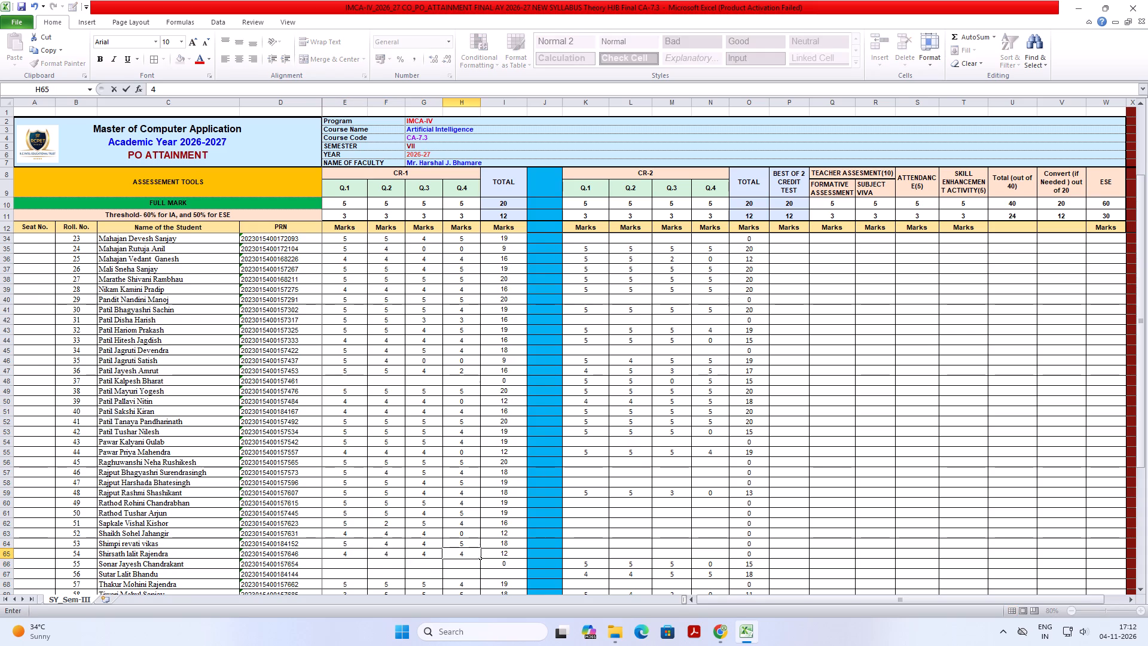
key(Down)
Enter a CR-1 mark of 4 for each of Q.1 to Q.4 of roll number 55.
key(Left)
key(Left)
key(Left)
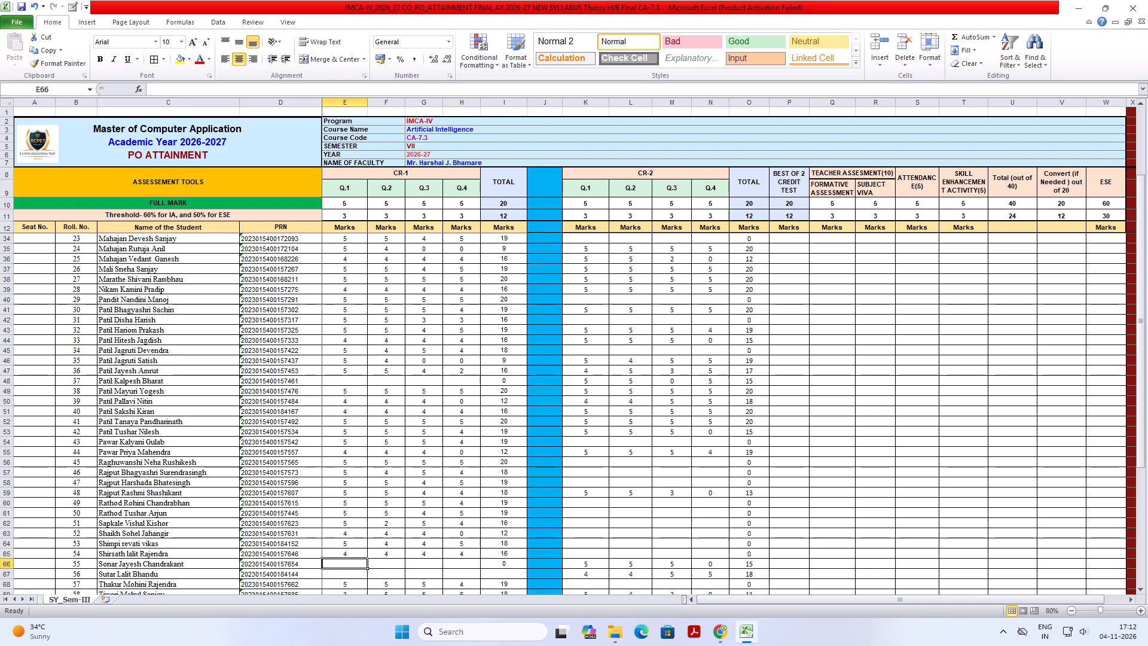
key(4)
key(Right)
key(4)
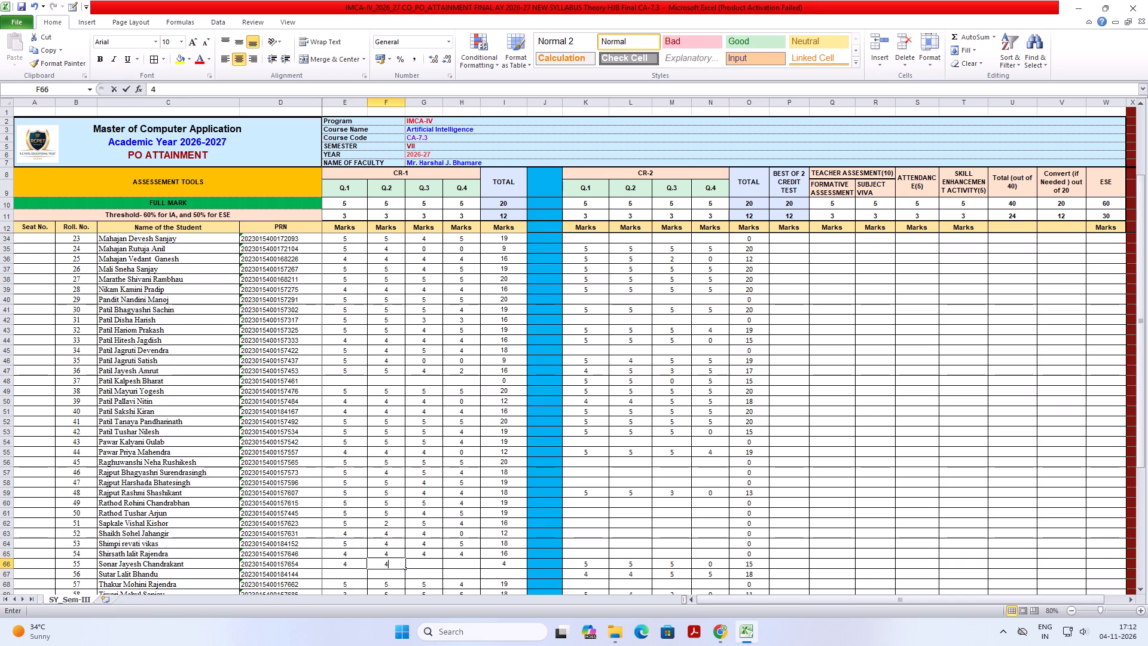
key(Right)
key(4)
key(Right)
key(4)
key(Down)
key(Left)
key(Left)
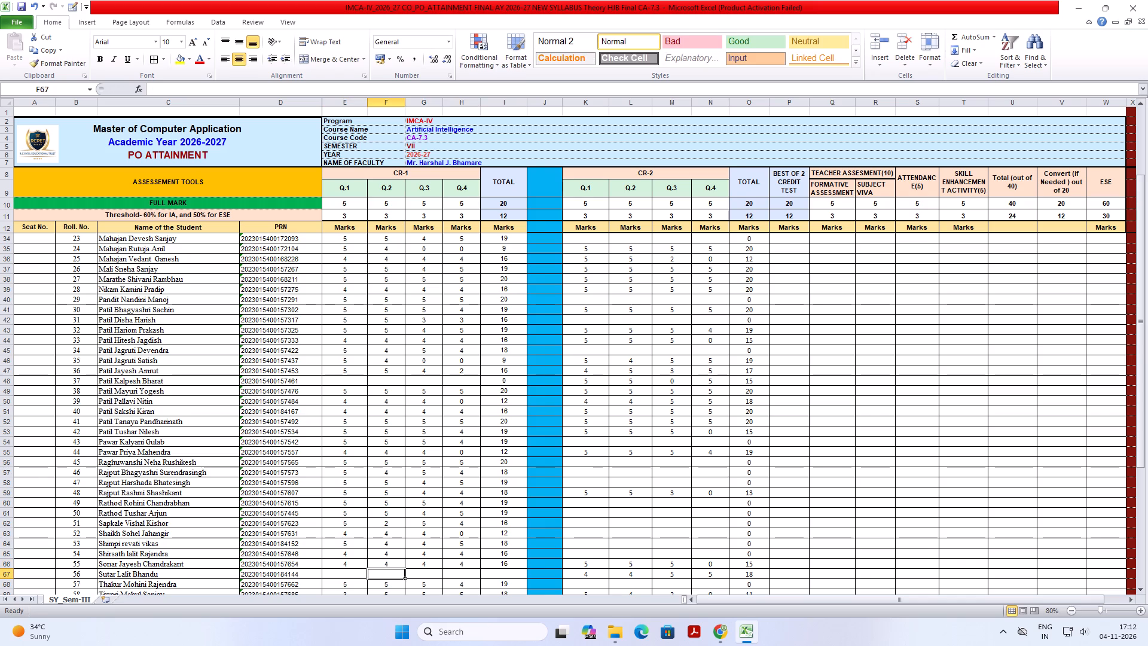
key(Left)
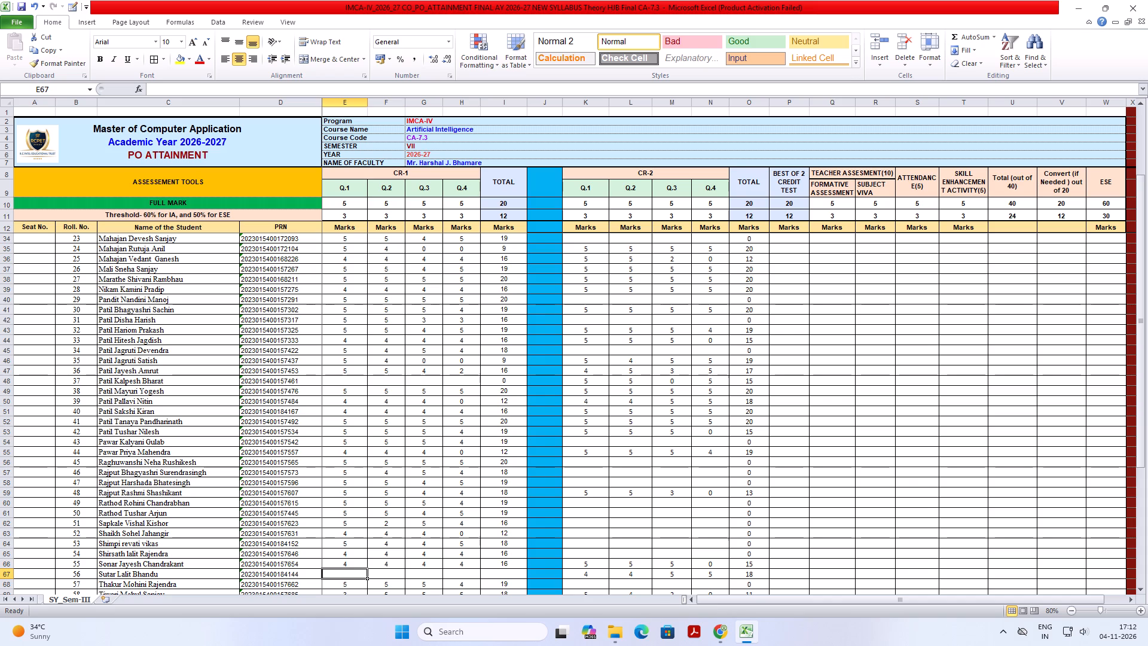
key(4)
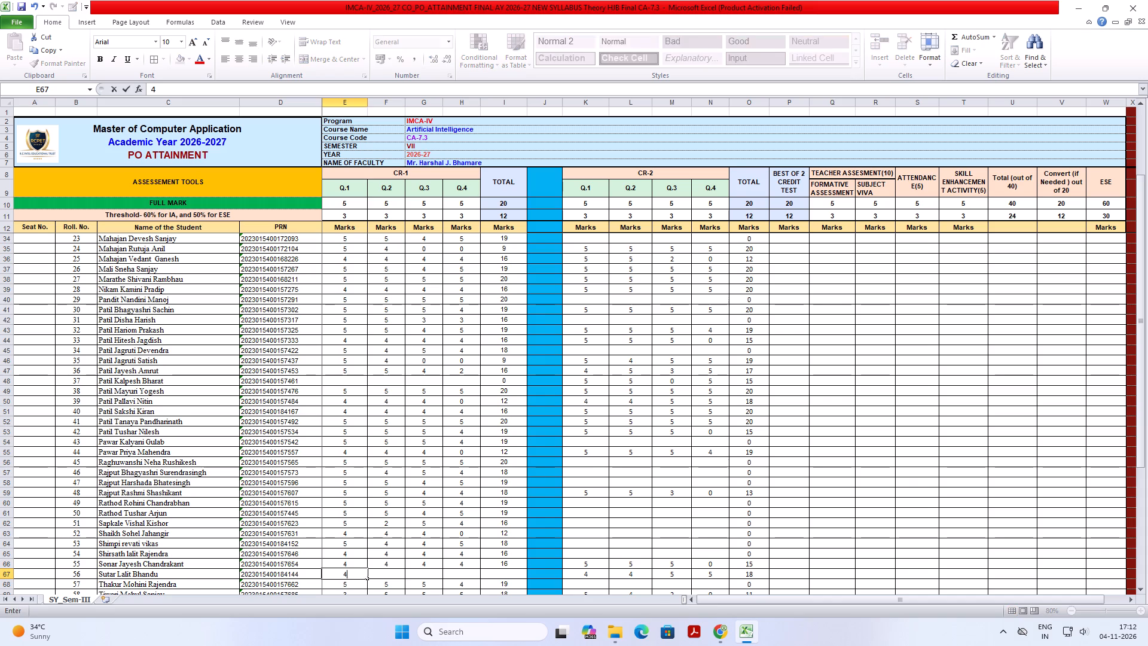
key(Right)
key(4)
key(Right)
key(4)
key(Right)
key(4)
key(Right)
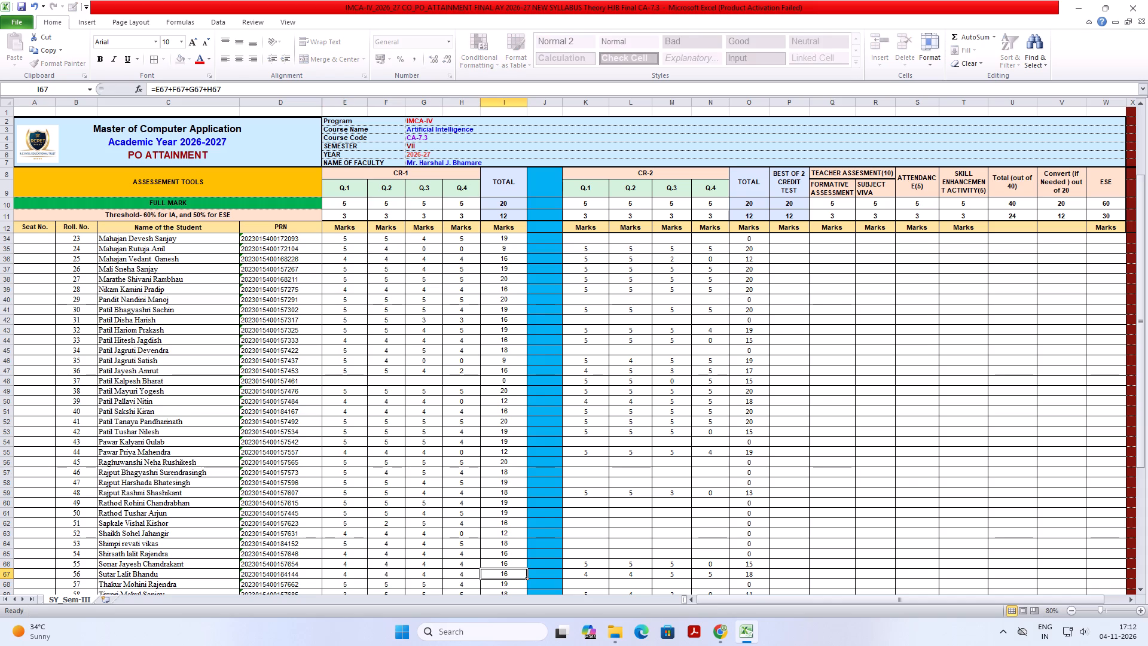
Review the CR-1 marks and totals of the last students, down to roll number 59.
key(Down)
key(Down)
key(Down)
key(Down)
key(Up)
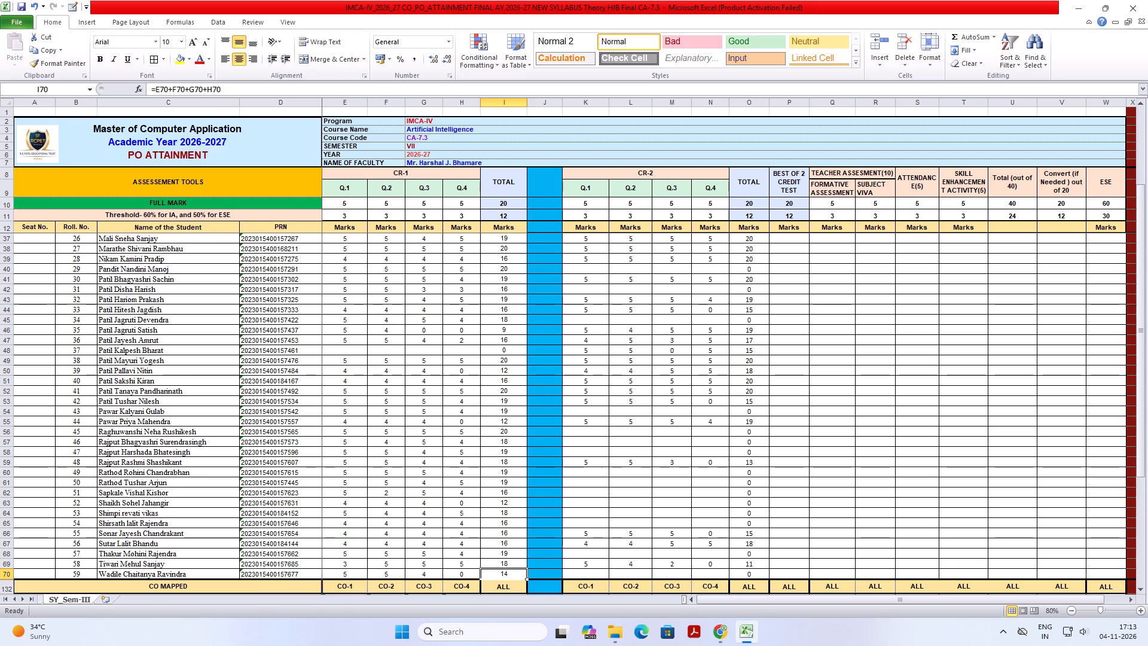
scroll(422, 339, up, 13)
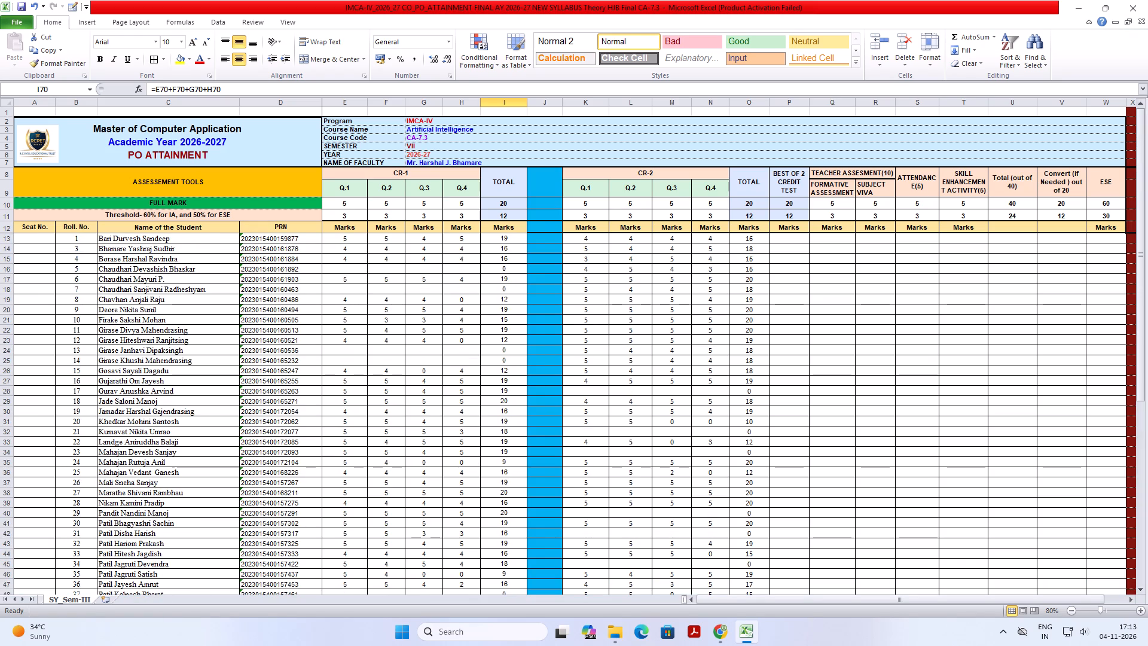
Check the CR-1 marks for Q.1 to Q.4 of roll number 3.
click(345, 250)
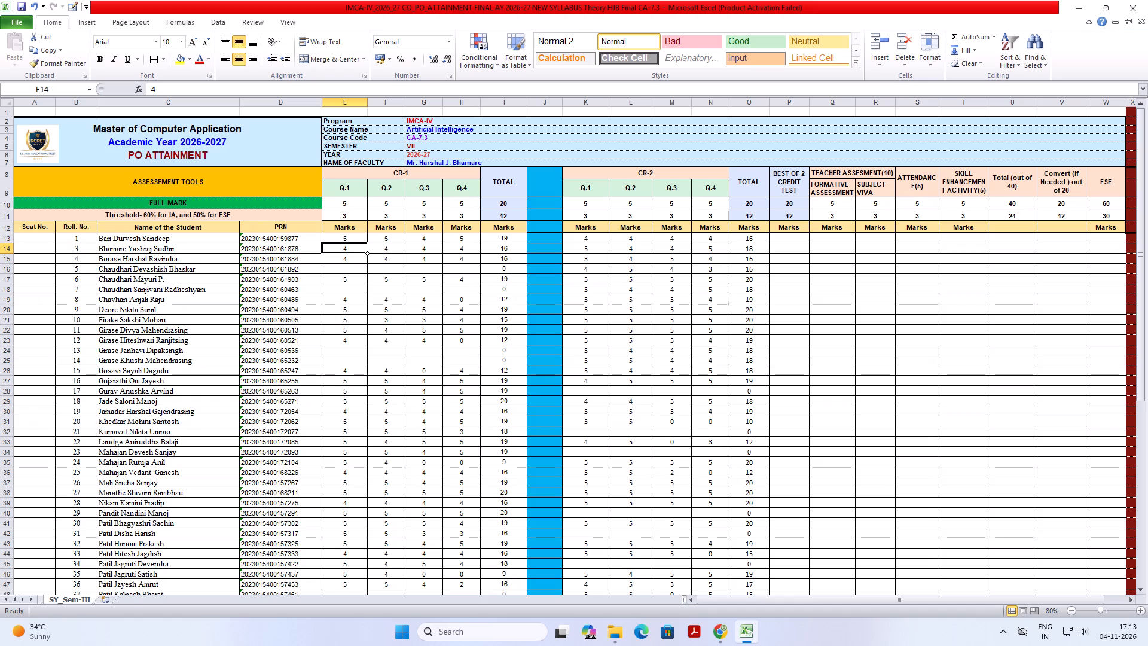
click(78, 246)
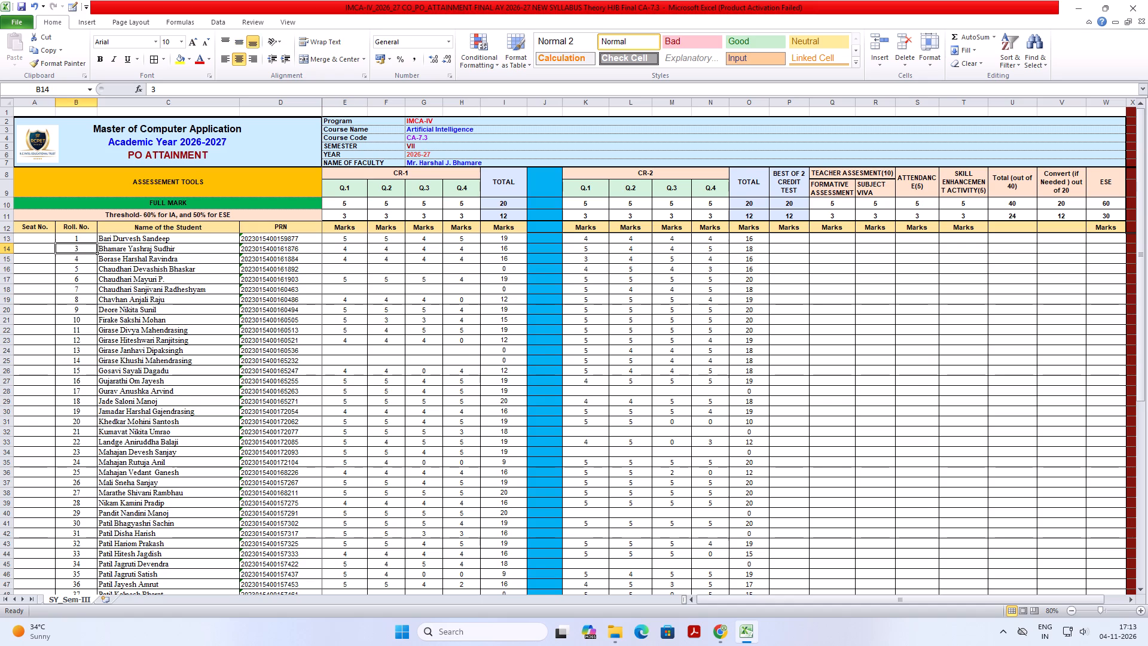
click(11, 248)
click(397, 309)
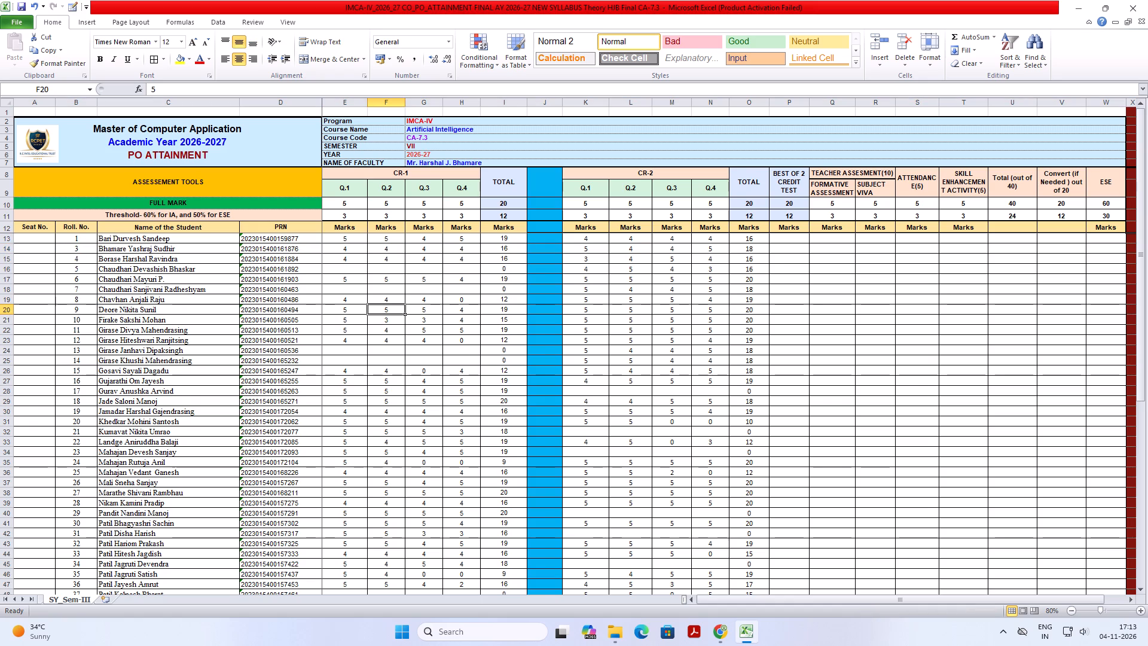
click(340, 252)
click(361, 248)
click(380, 248)
click(422, 251)
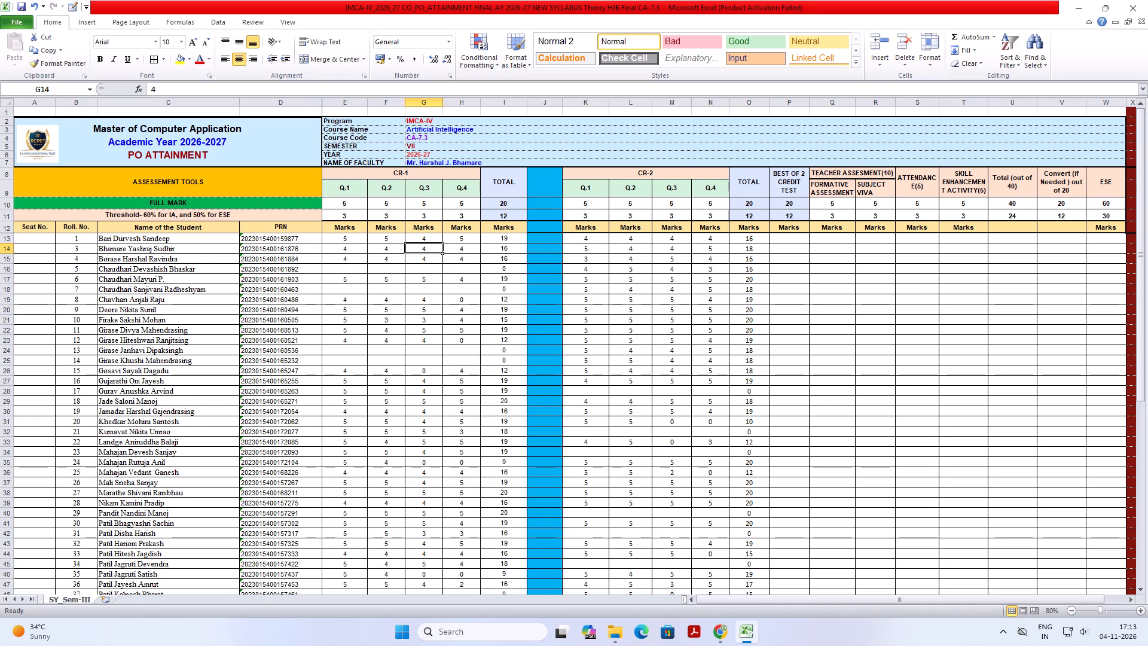
click(458, 249)
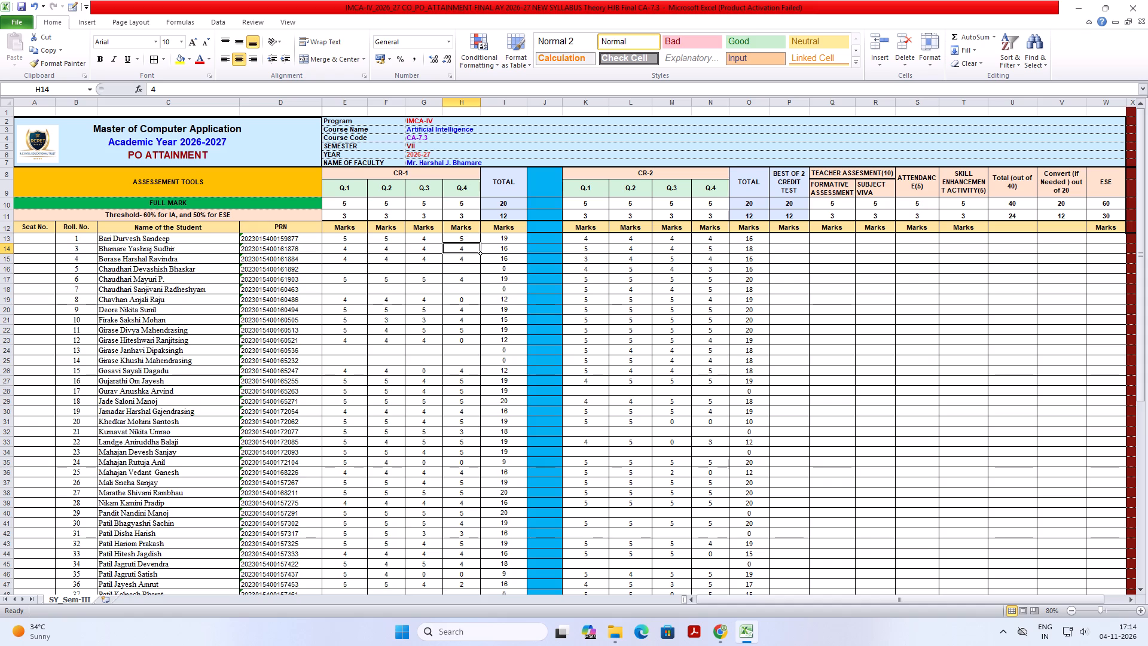
Check the CR-1 marks of the students from roll number 4 down to roll number 8.
key(Down)
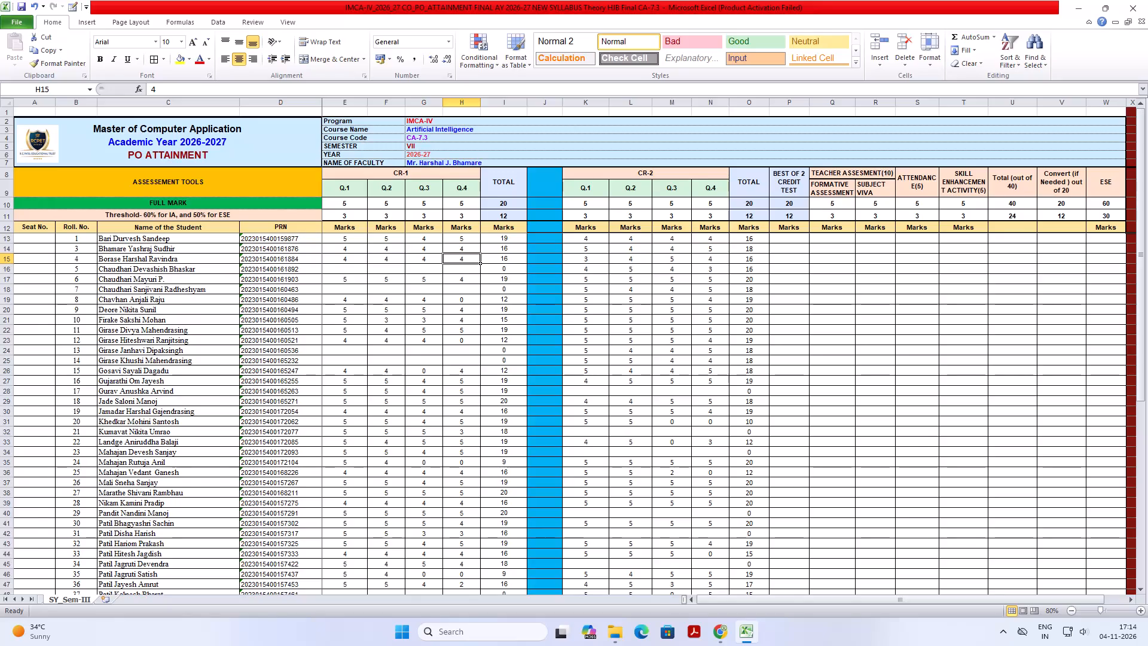
key(Down)
key(Down)
key(Down)
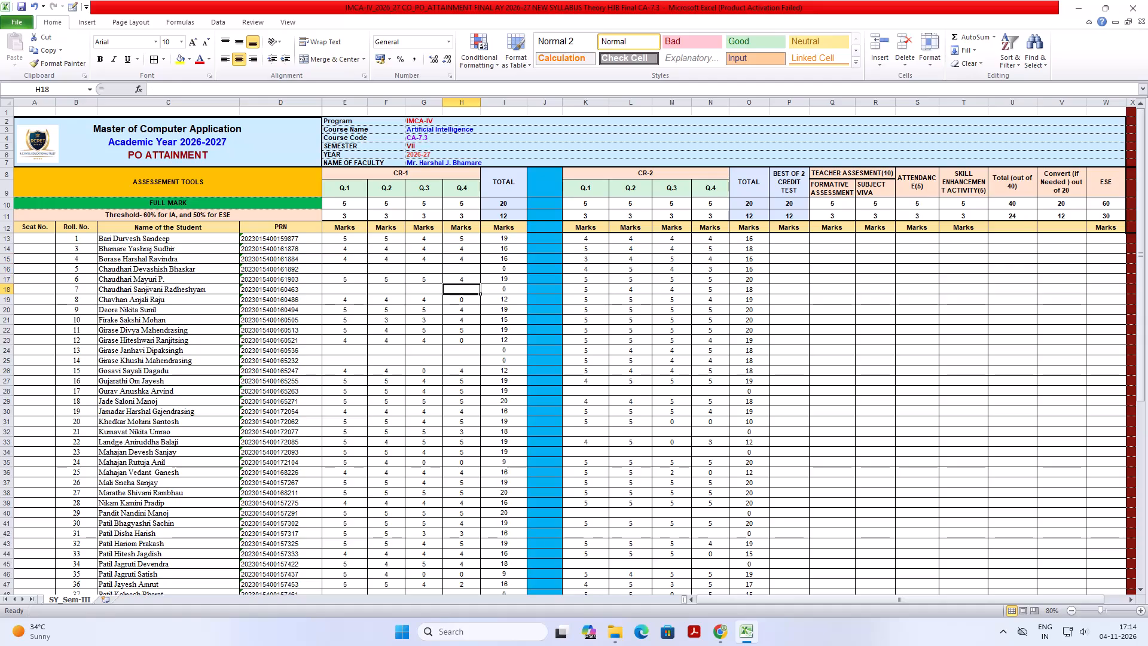
key(Left)
key(Left)
key(Left)
key(Down)
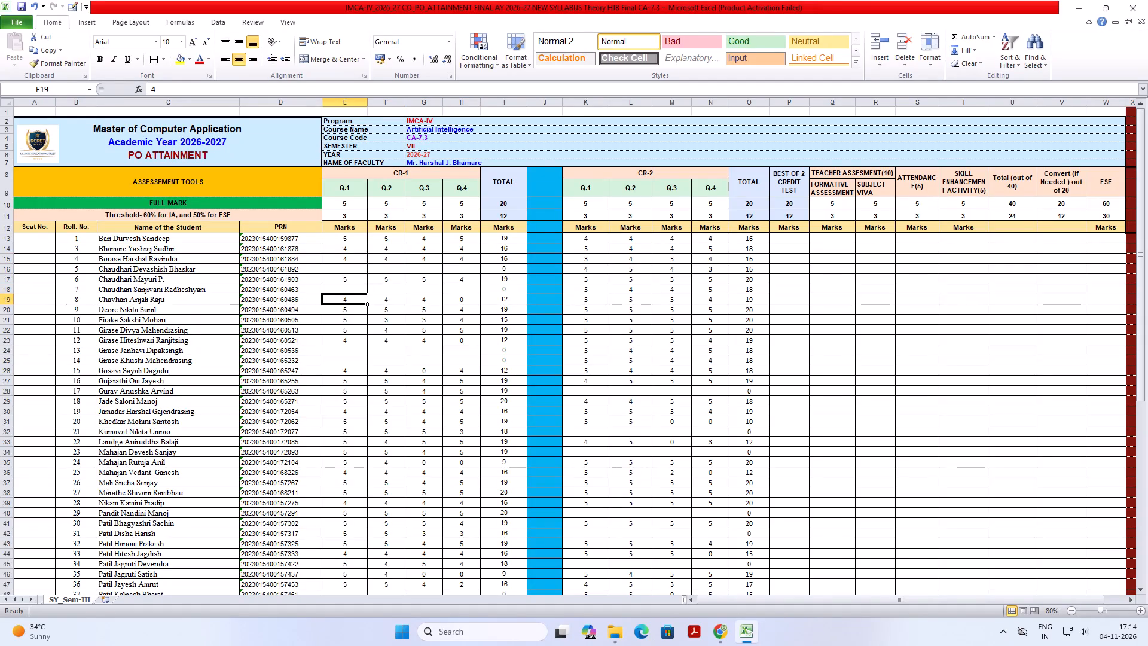
key(Right)
key(Right)
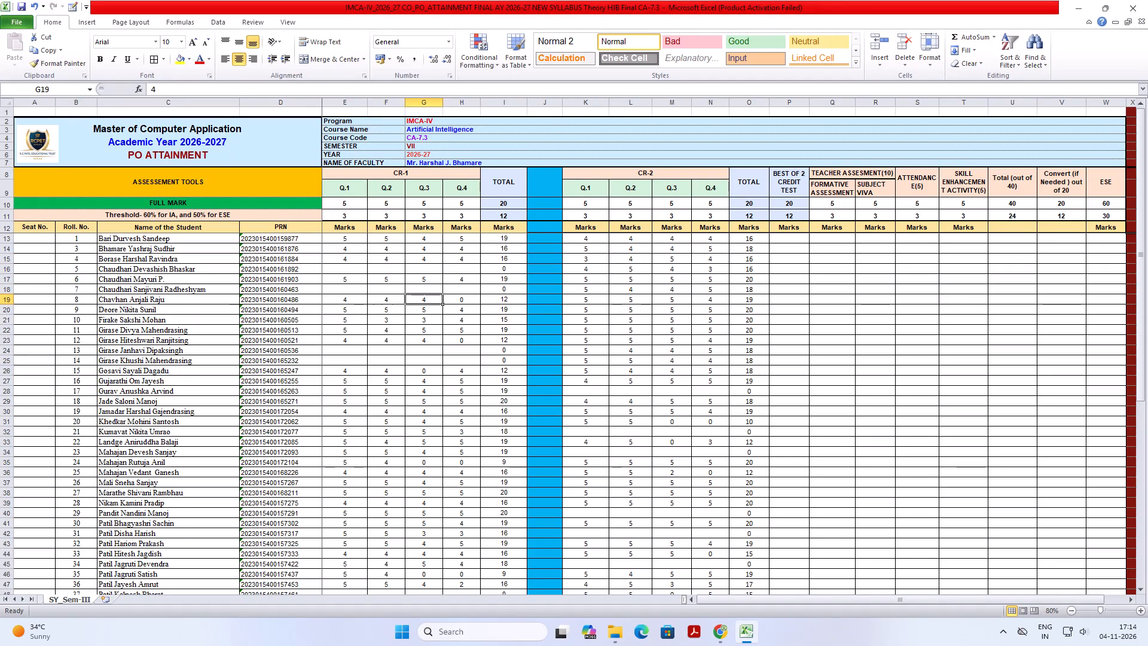
key(Left)
key(Left)
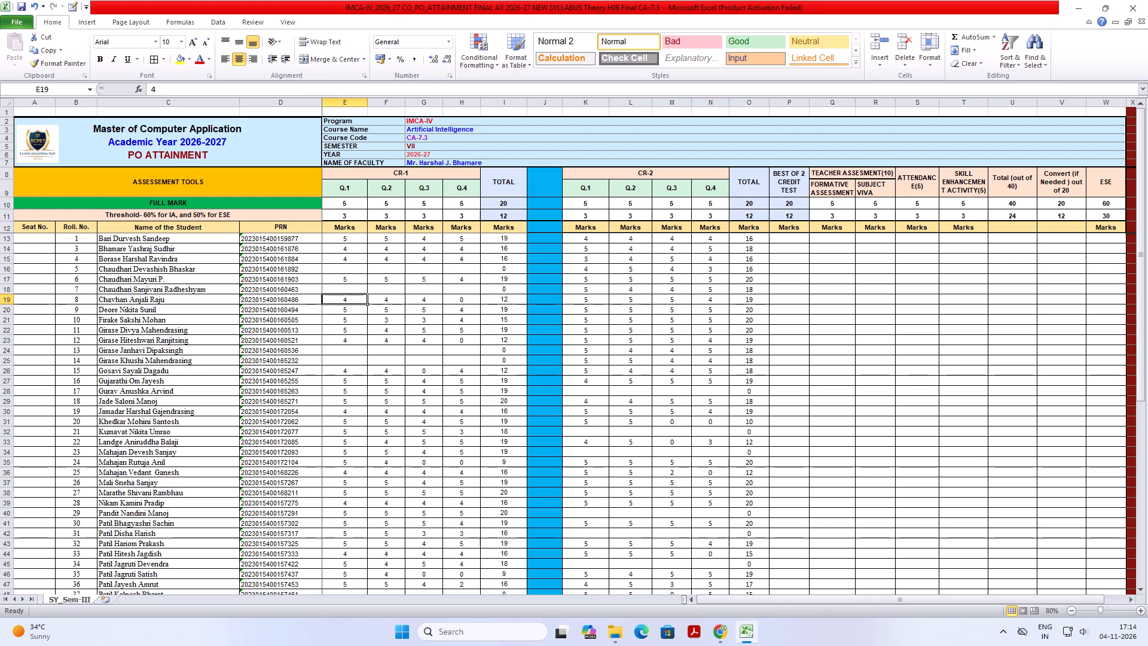
Check the CR-1 question marks and total of roll number 10.
key(Down)
key(Down)
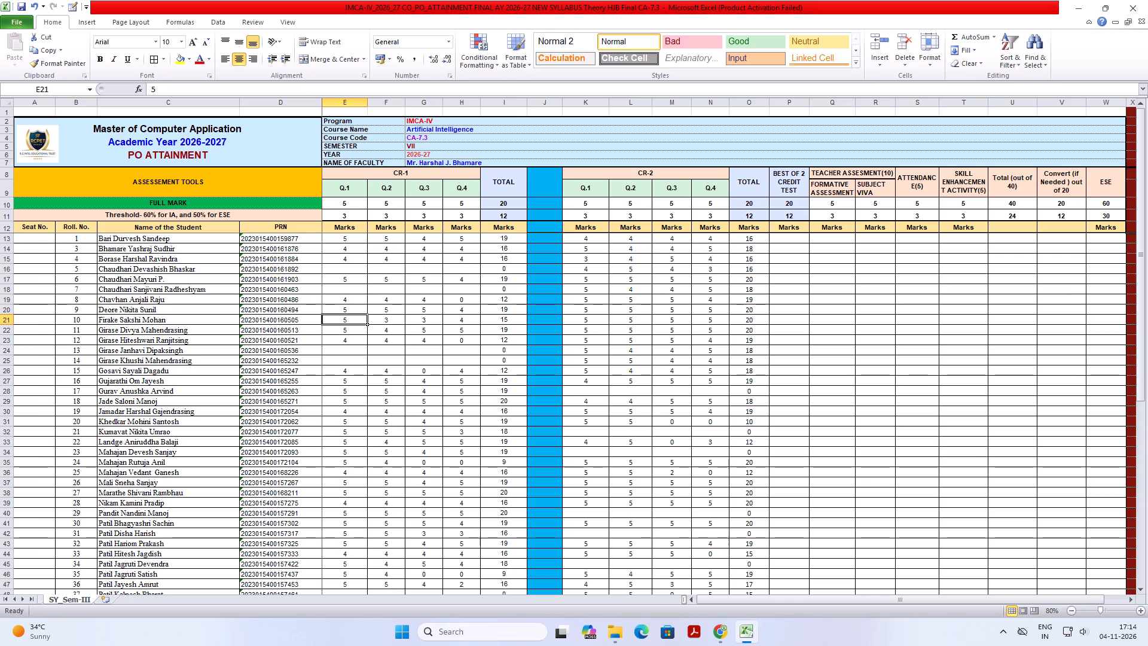
key(Right)
key(Right)
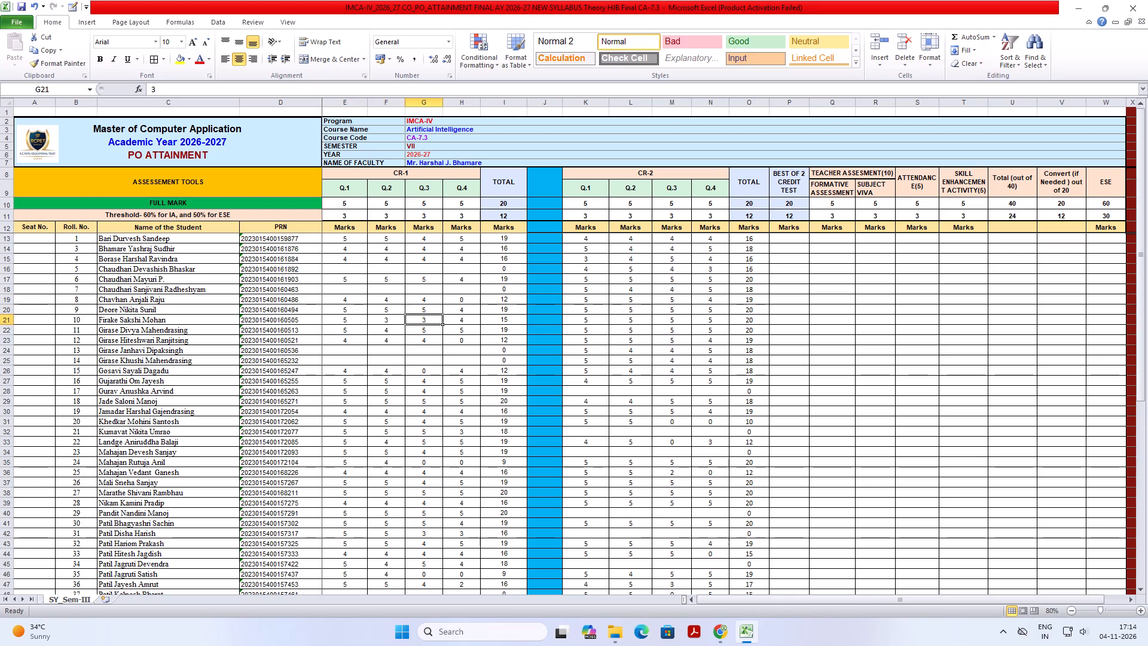
key(Right)
key(Right)
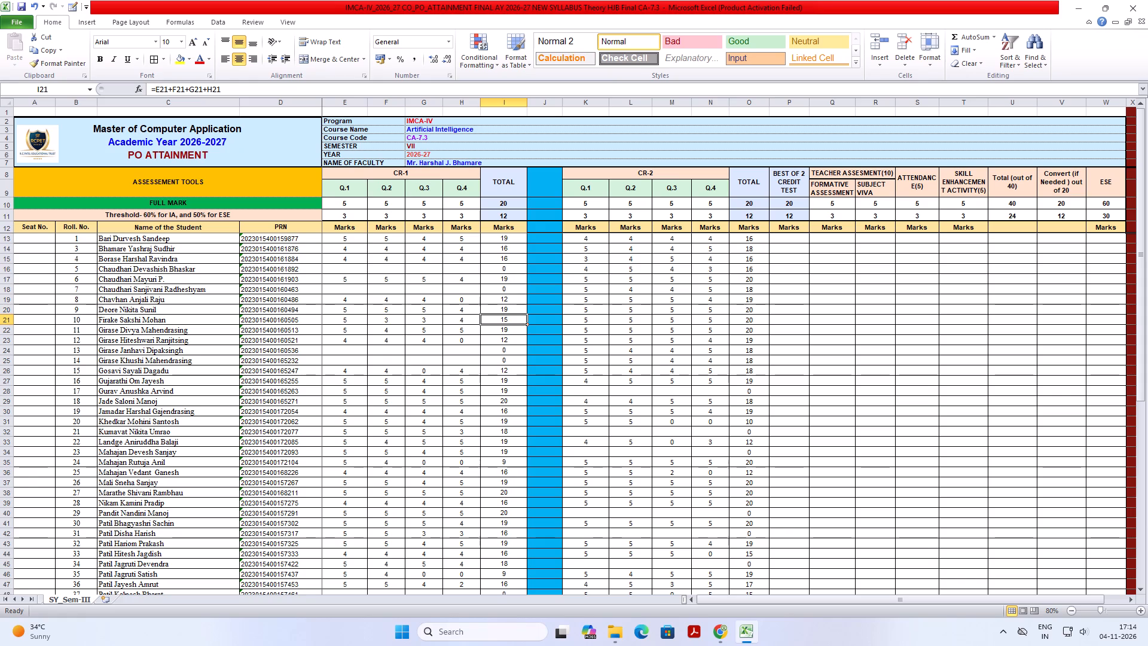
Check the CR-1 question marks and total of roll number 12.
key(Down)
key(Down)
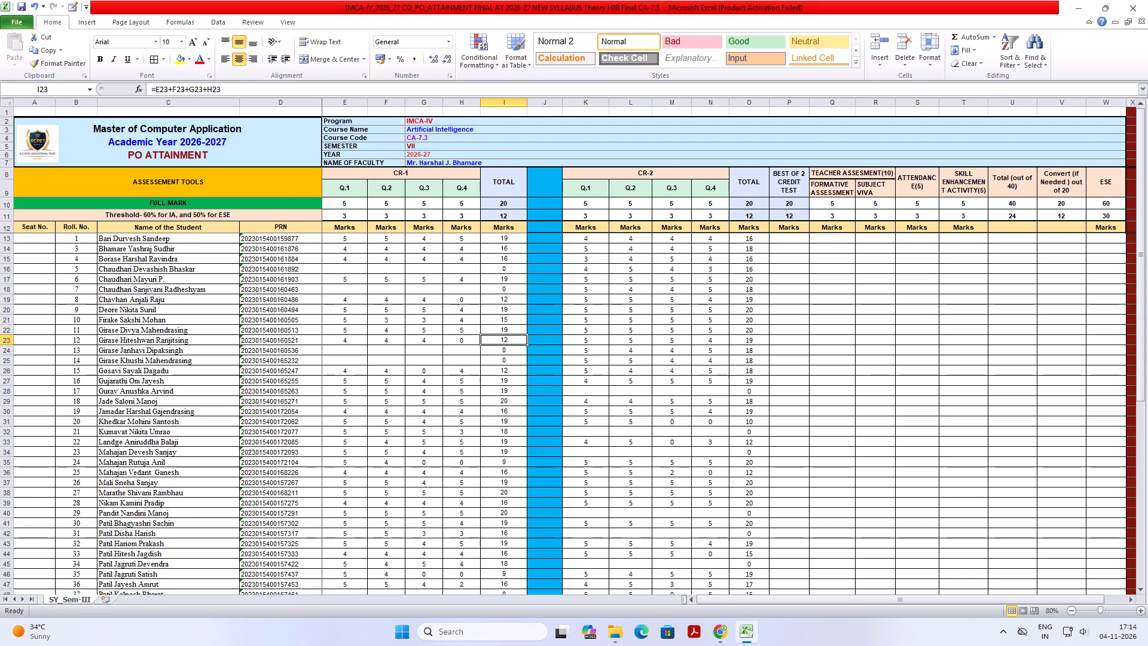
key(Up)
key(Left)
key(Left)
key(Left)
key(Left)
key(Left)
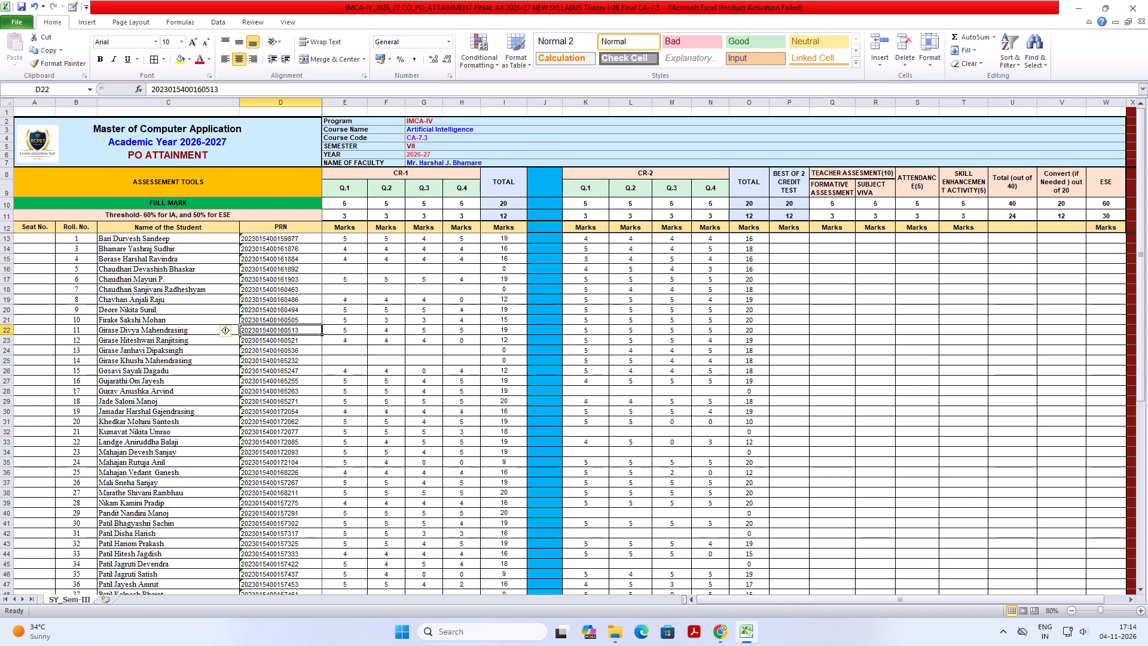
key(Down)
key(Right)
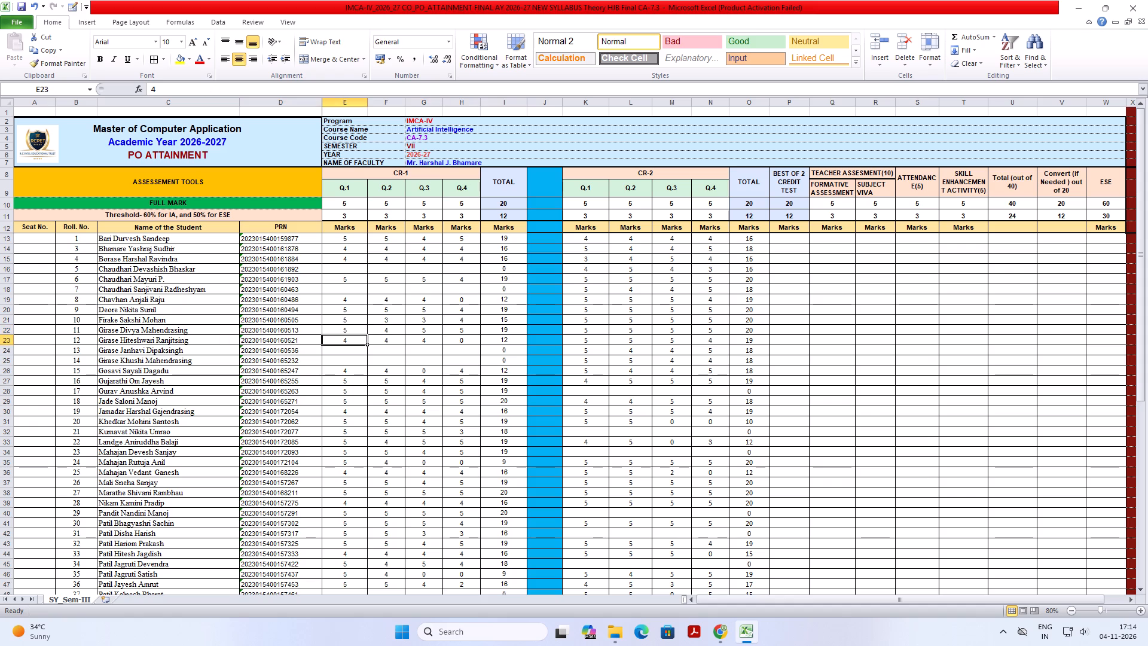
key(Right)
key(Right)
key(Right)
key(Right)
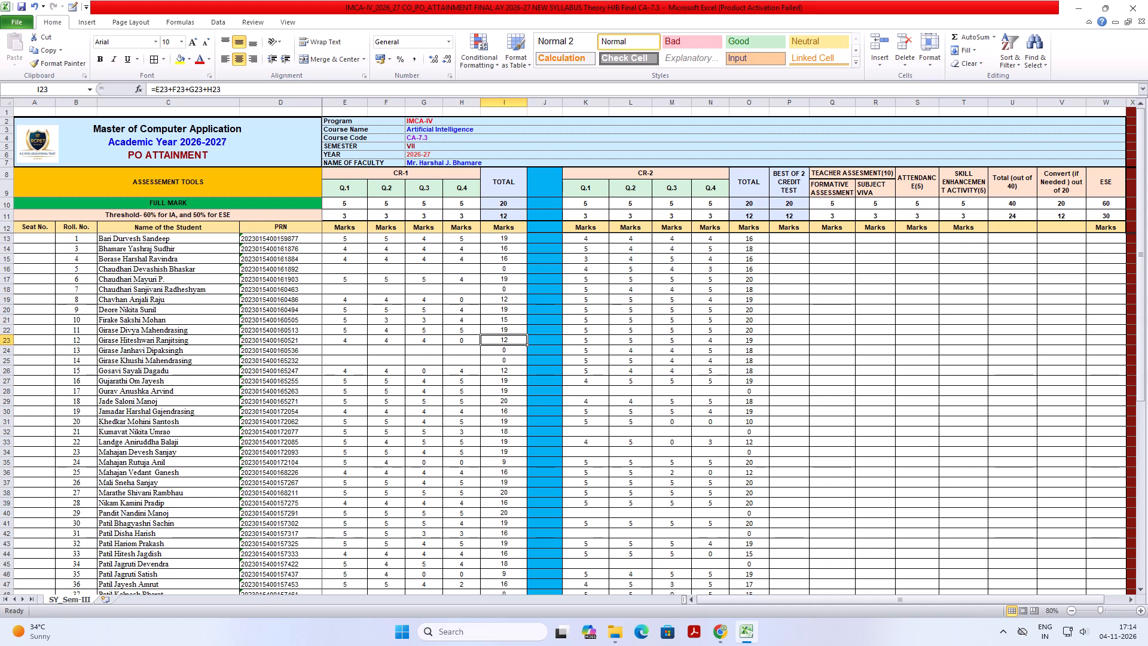
Check the CR-1 question marks and total of roll number 15.
key(Down)
key(Down)
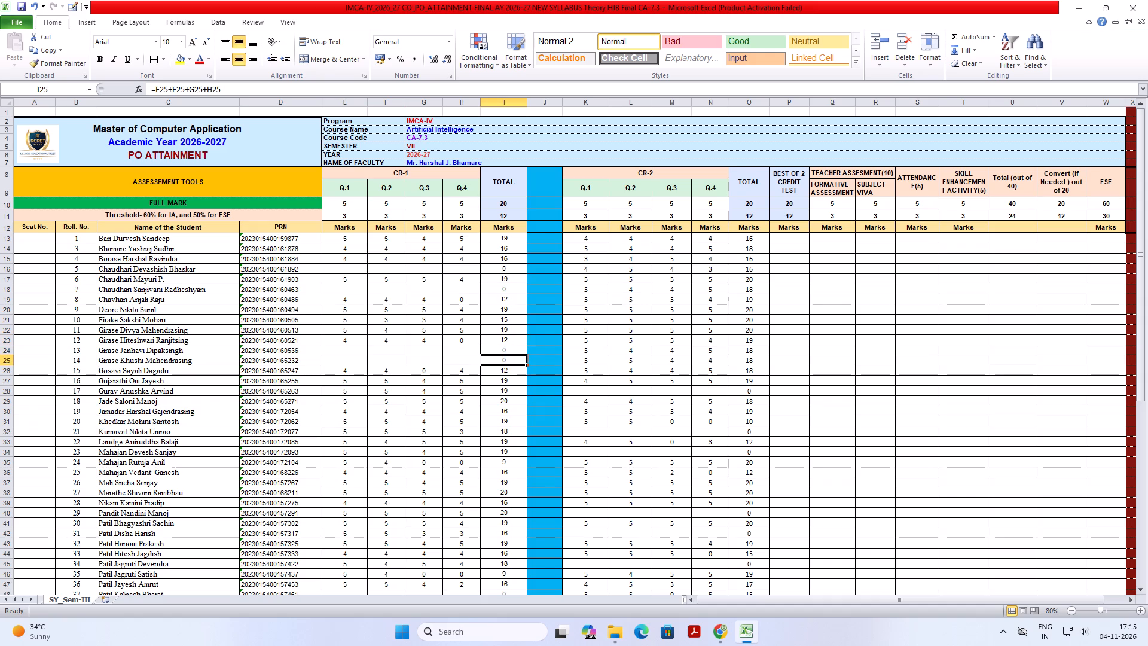
key(Down)
key(Down)
key(Left)
key(Left)
key(Left)
key(Left)
key(Up)
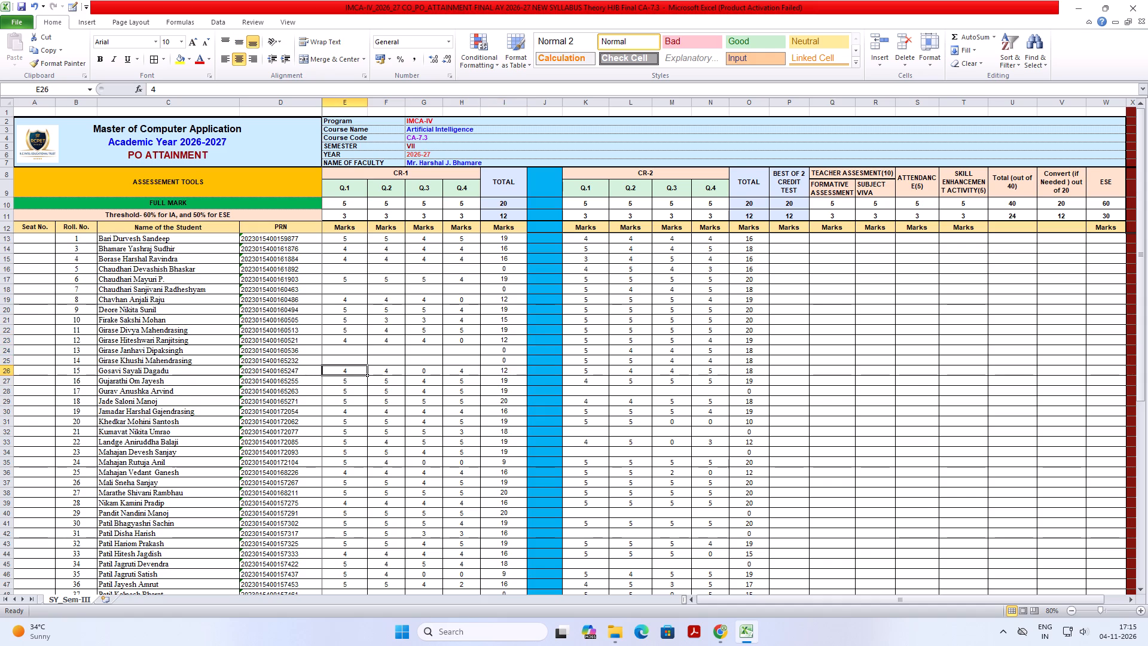
key(Right)
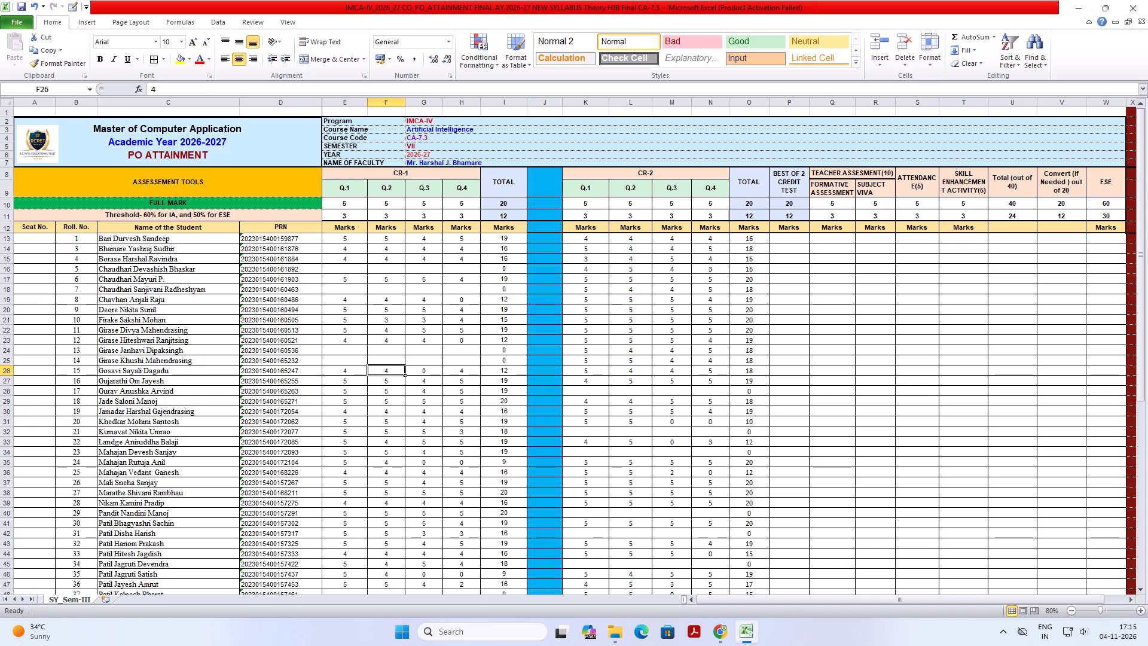
key(Right)
key(Right)
key(Right)
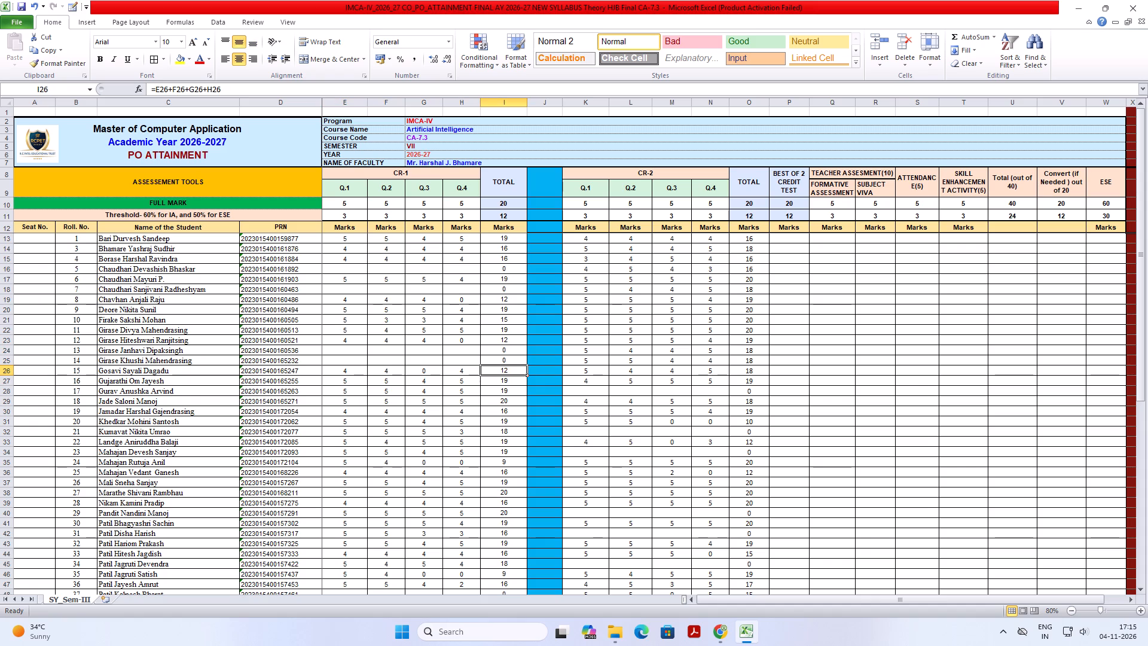
key(Down)
key(Down)
key(Down)
key(Down)
key(Left)
key(Left)
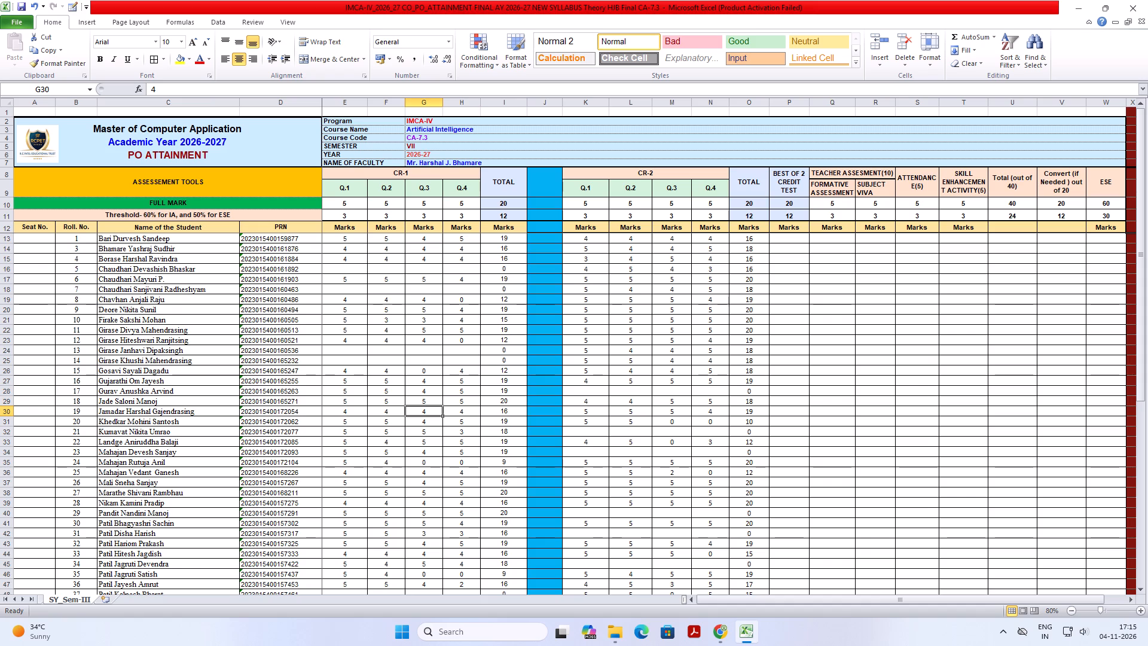
key(Left)
key(Left)
key(Left)
key(Right)
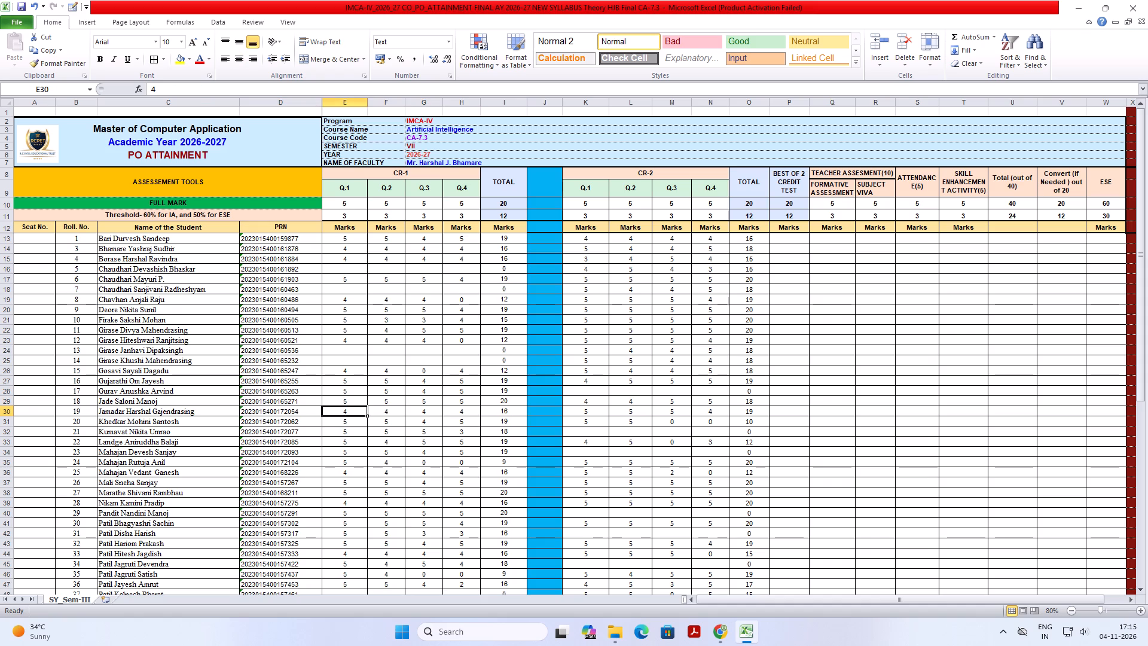
key(Right)
key(Right)
key(Right)
key(Right)
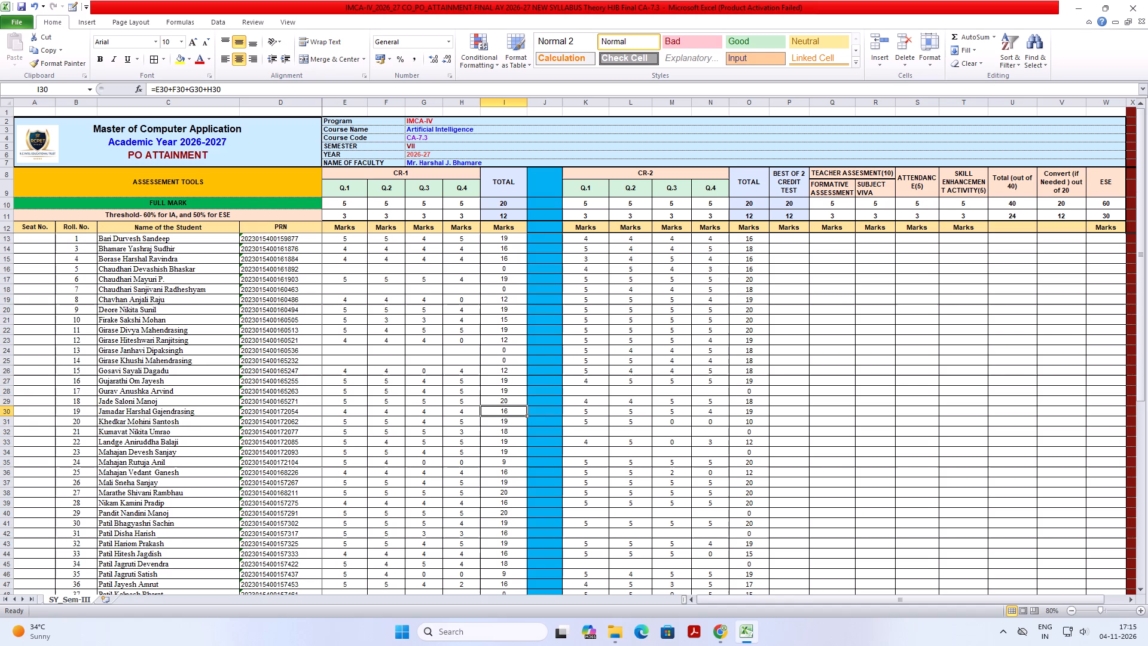
Check the CR-1 question marks and total of roll number 24.
key(Down)
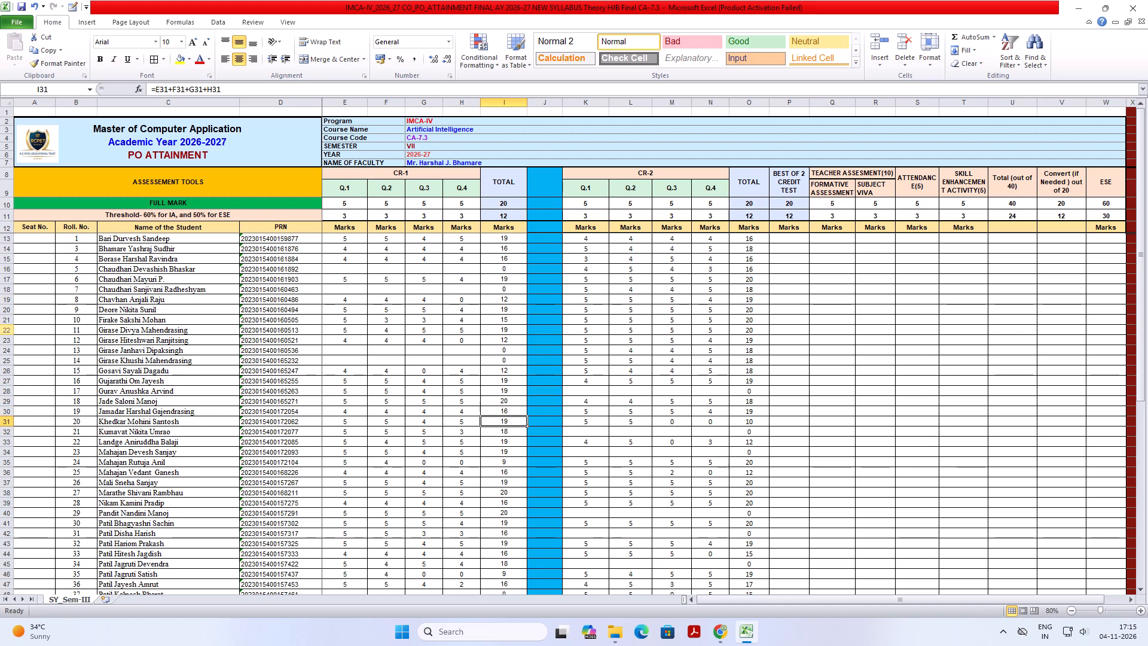
key(Down)
key(Down)
key(Down)
key(Down)
key(Left)
key(Left)
key(Left)
key(Left)
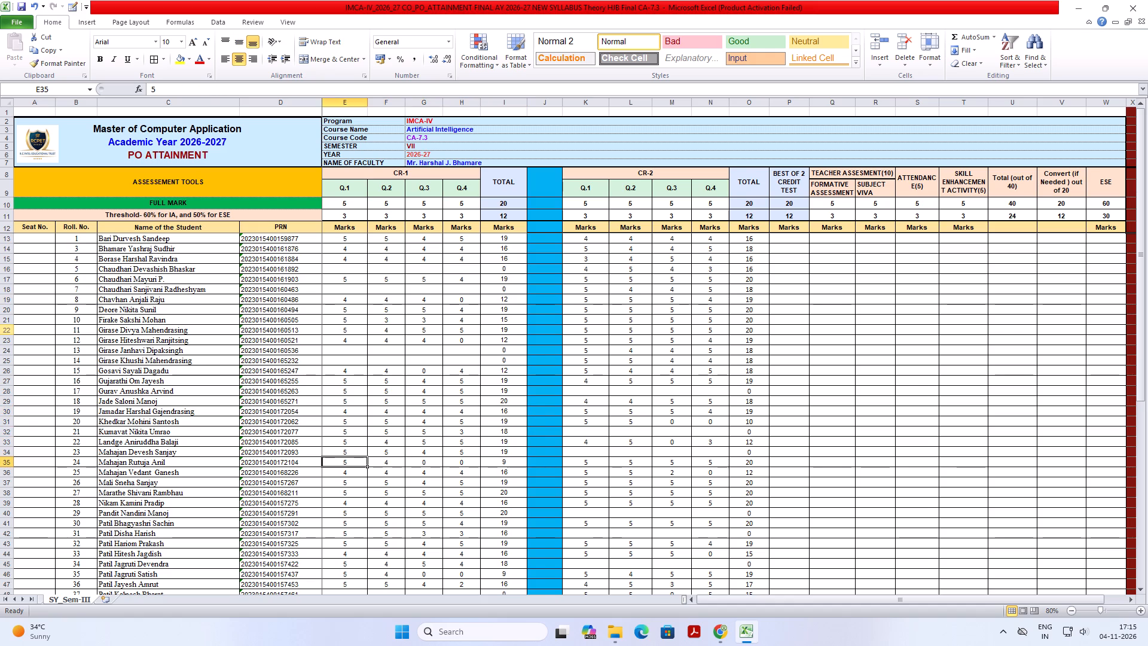
key(Right)
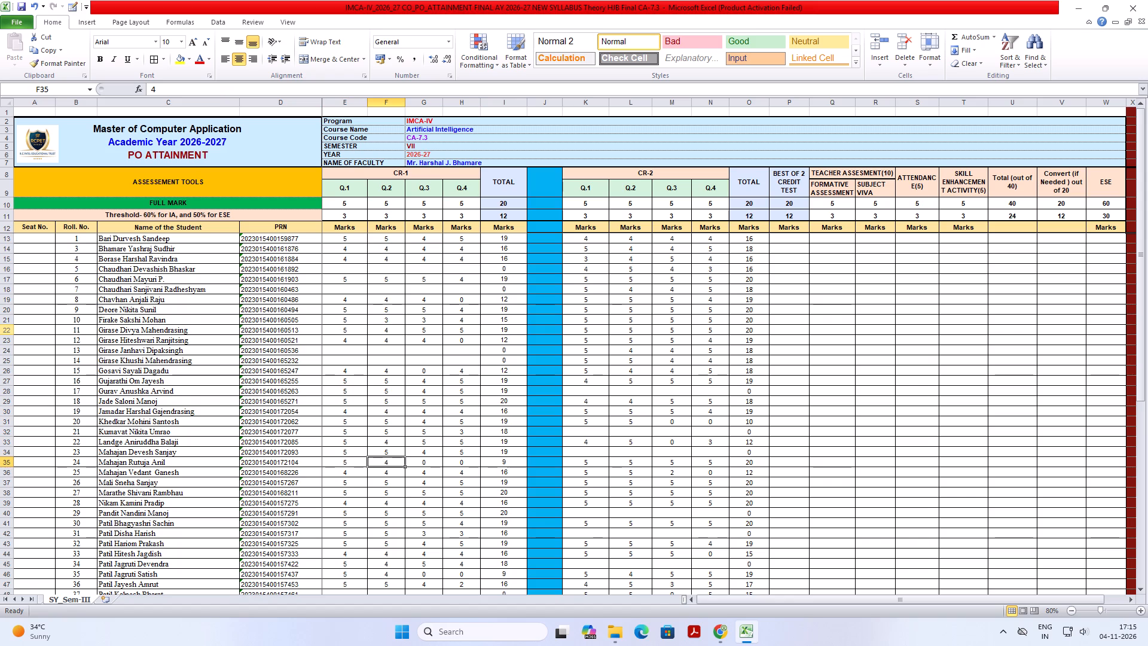
key(Right)
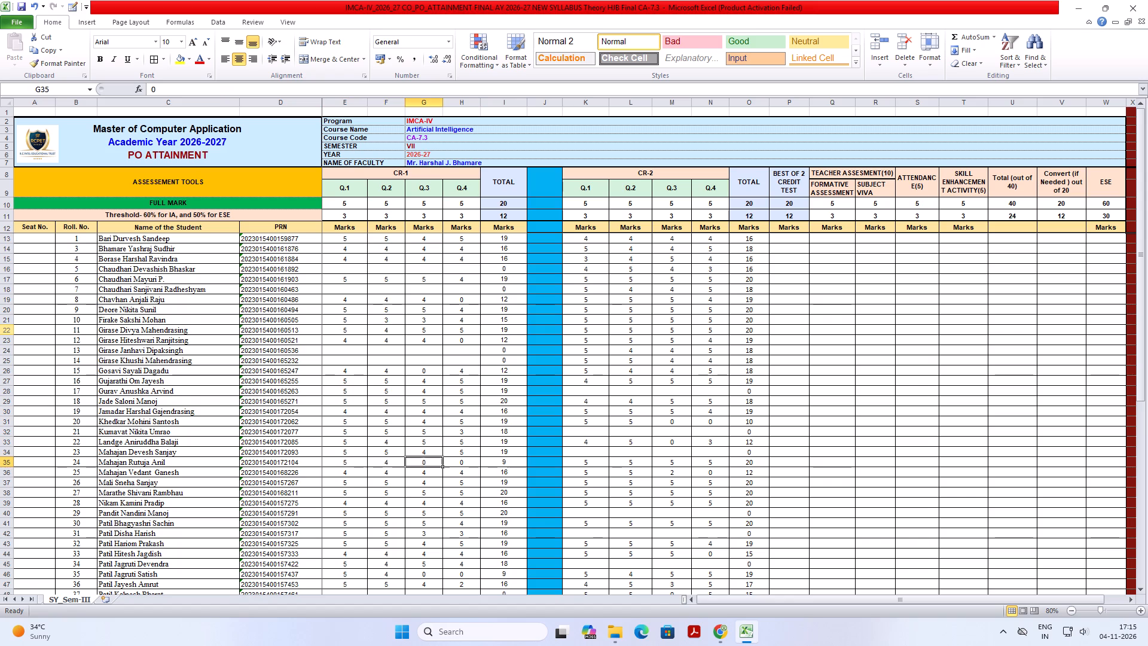
key(Right)
key(Right)
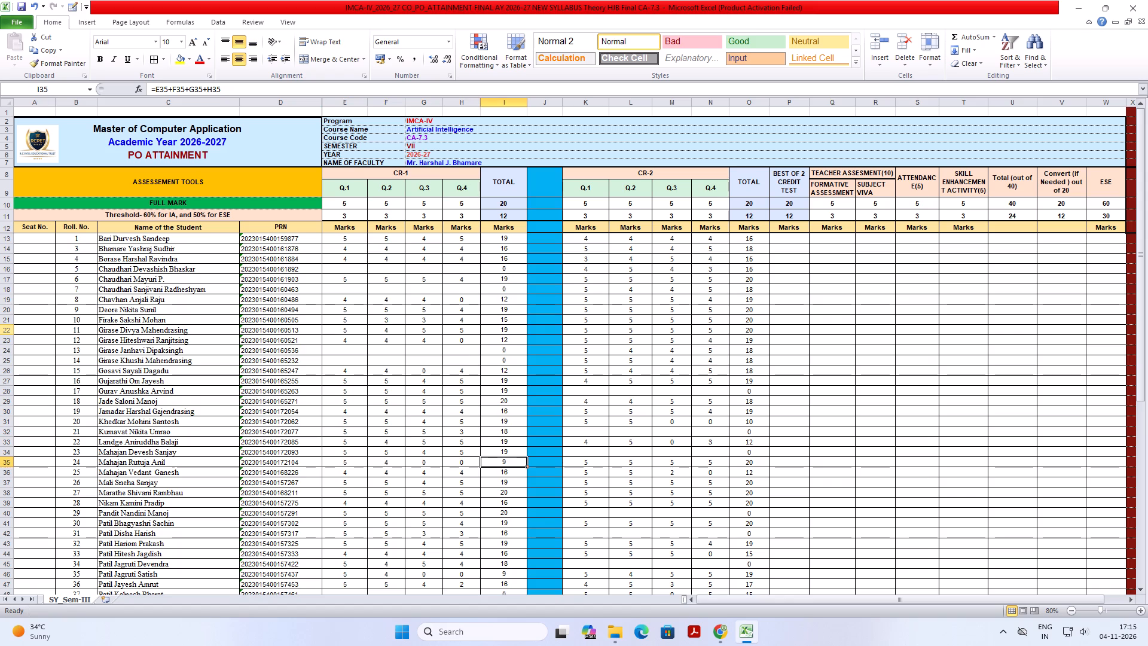
Check the CR-1 question marks and total of roll number 25.
key(Down)
key(Left)
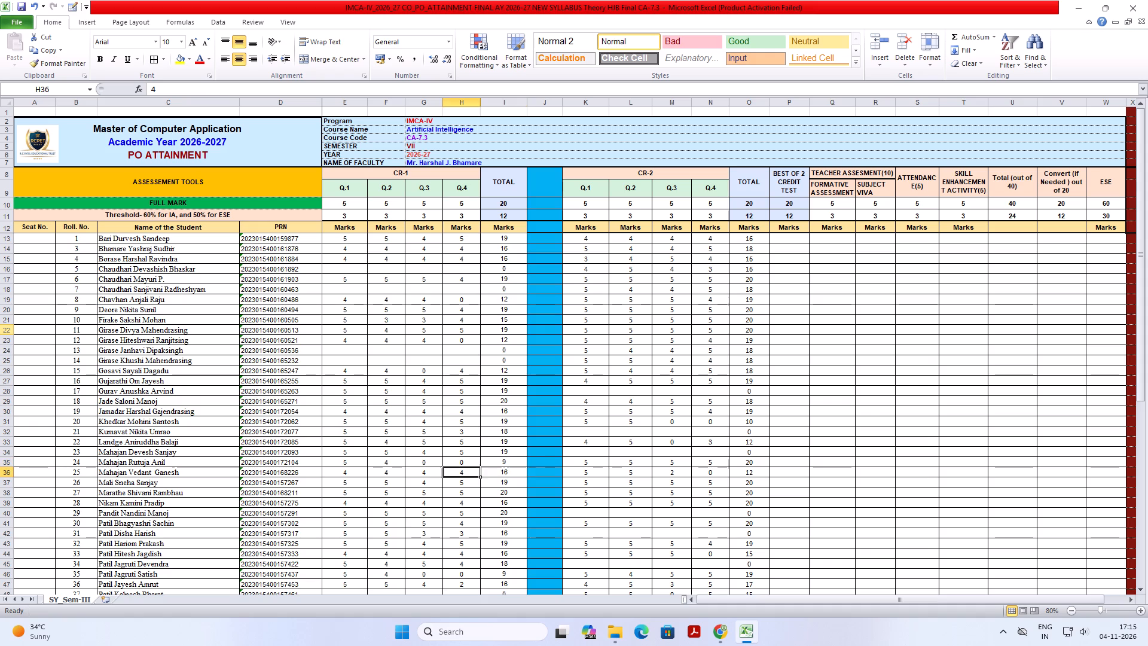
key(Left)
key(Left)
key(Left)
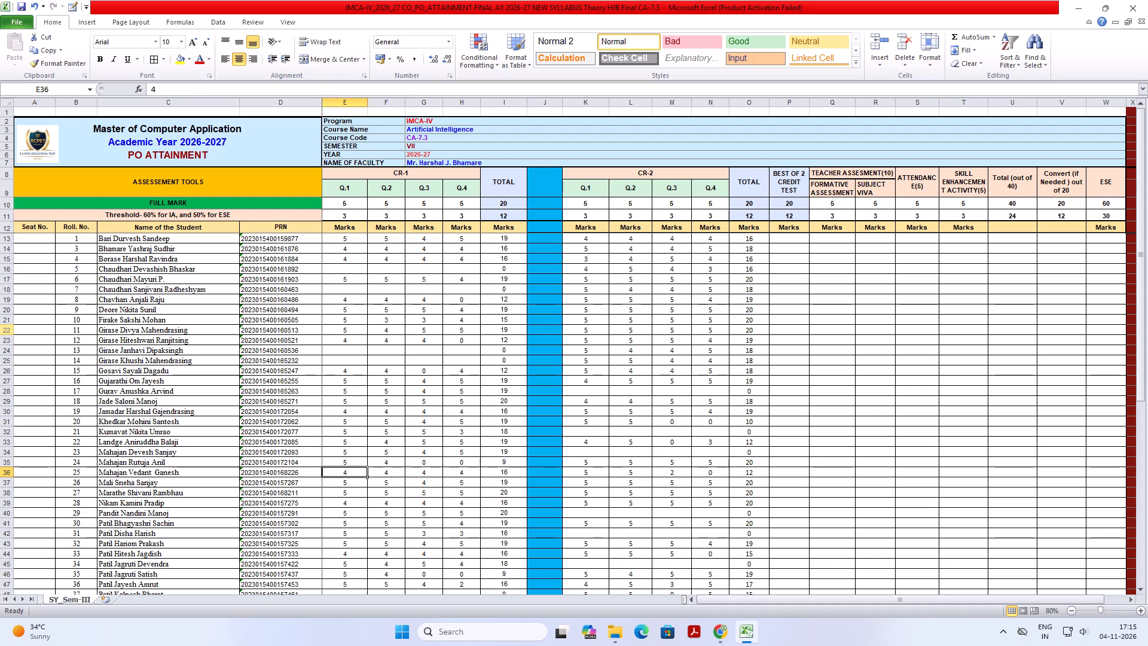
key(Right)
key(Right)
key(Right)
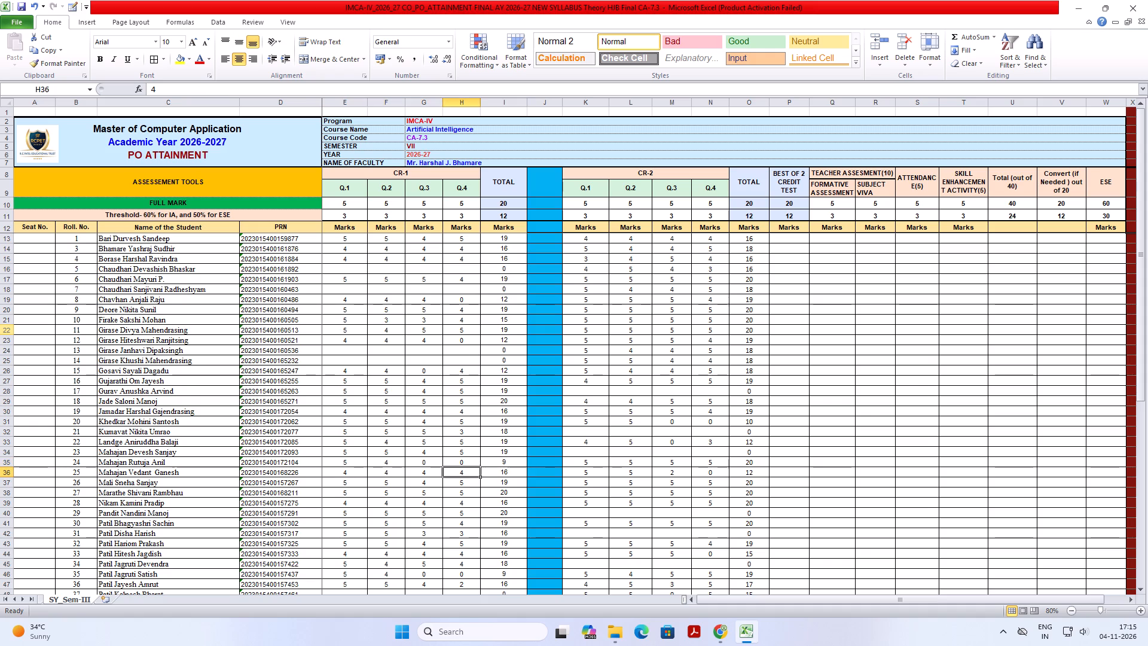
key(Right)
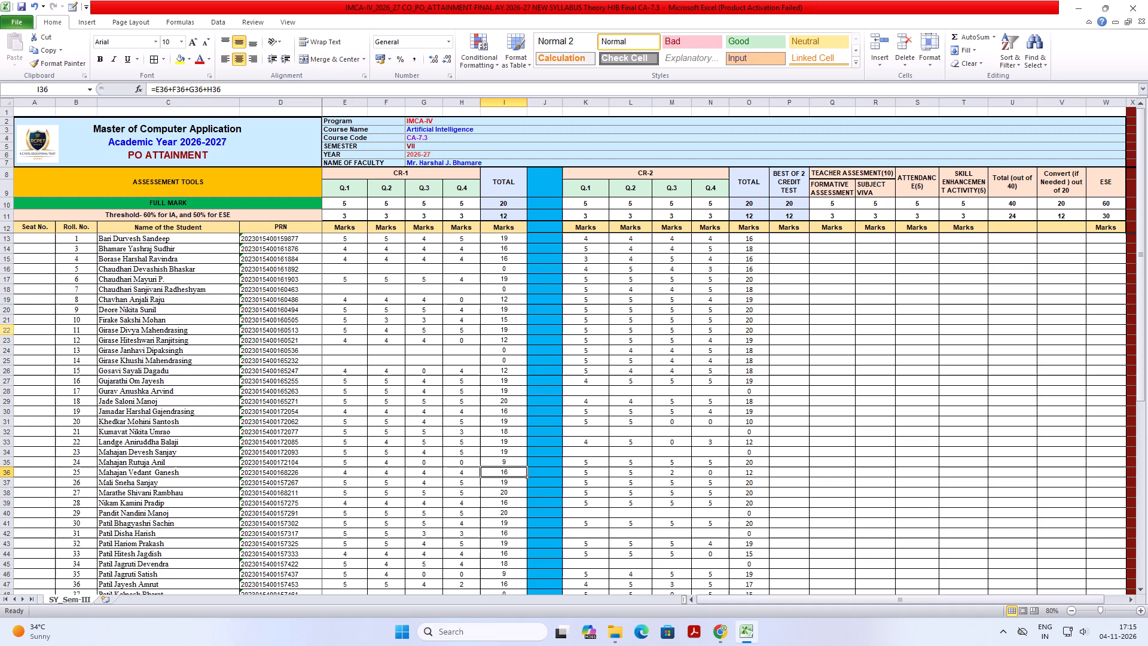
Check the CR-1 question marks and total of roll number 28.
key(Down)
key(Down)
key(Down)
key(Left)
key(Left)
key(Left)
key(Left)
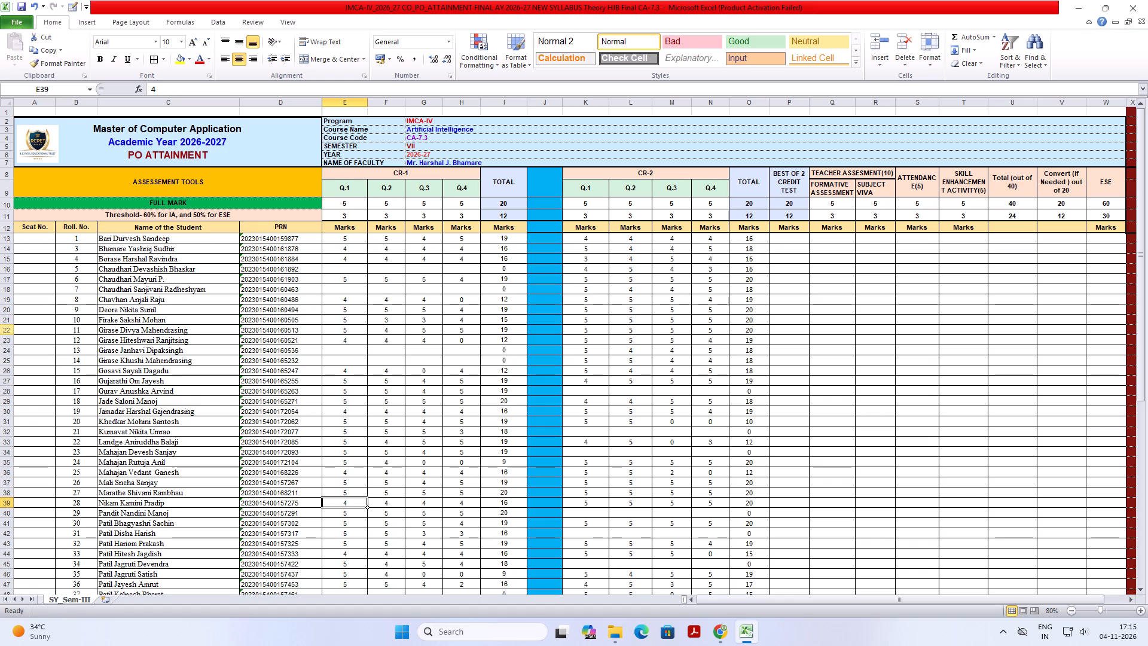
key(Right)
key(Right)
key(Right)
key(Right)
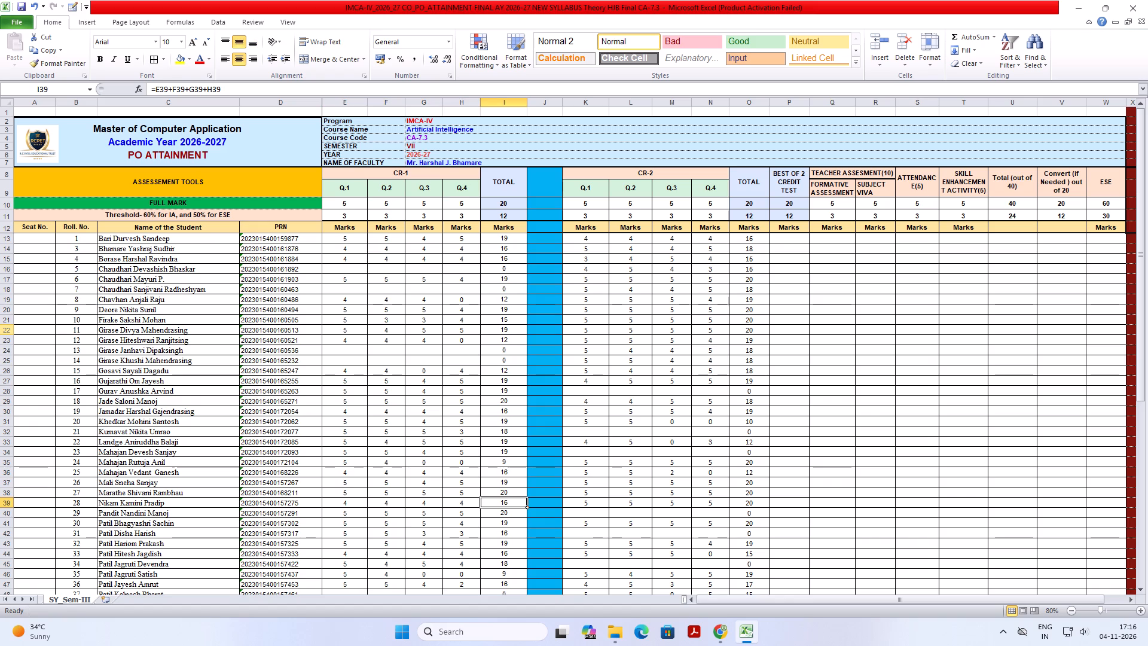
key(Left)
key(Left)
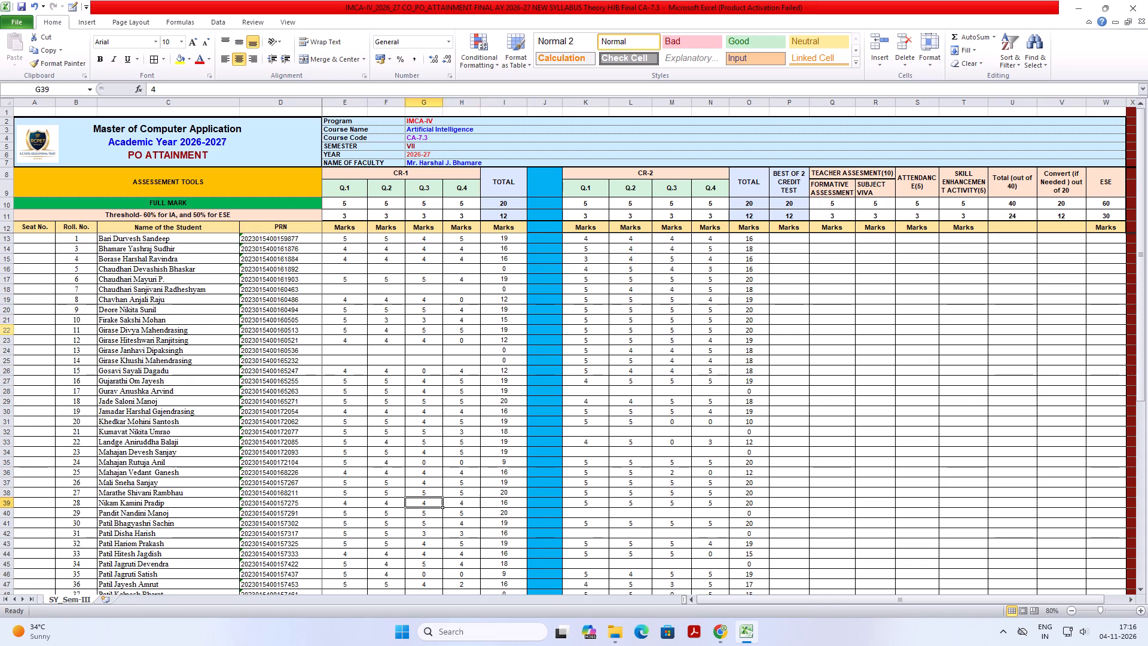
Check the CR-1 question marks and total of roll number 33.
key(Left)
key(Left)
key(Left)
key(Down)
key(Down)
key(Down)
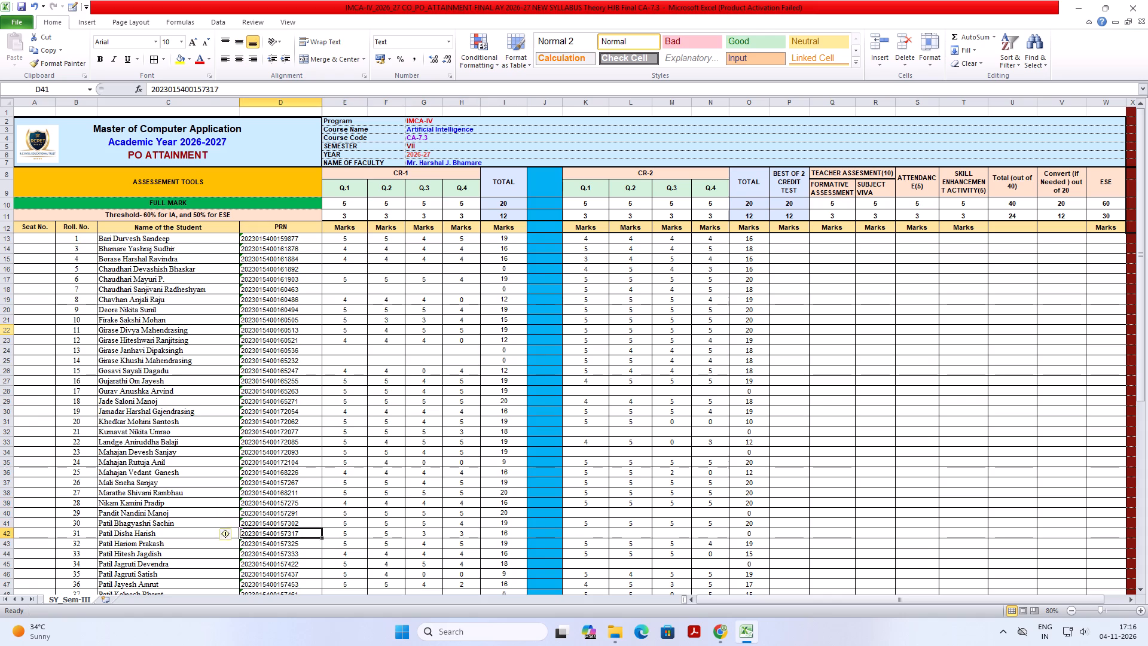
key(Down)
key(Down)
key(Right)
key(Right)
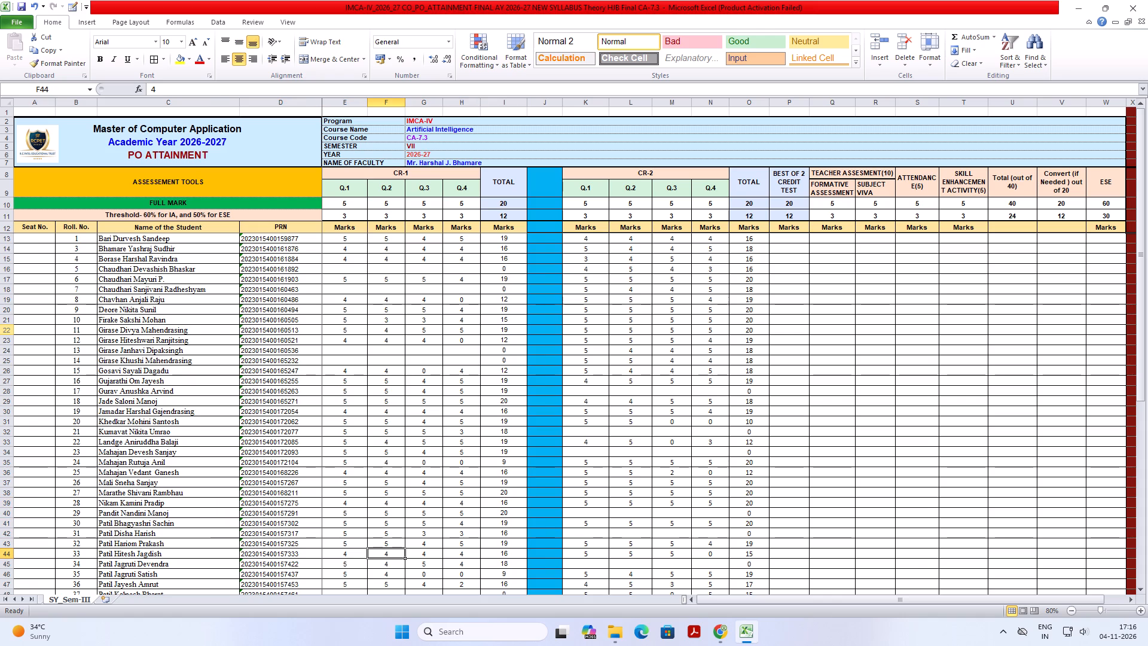
key(Left)
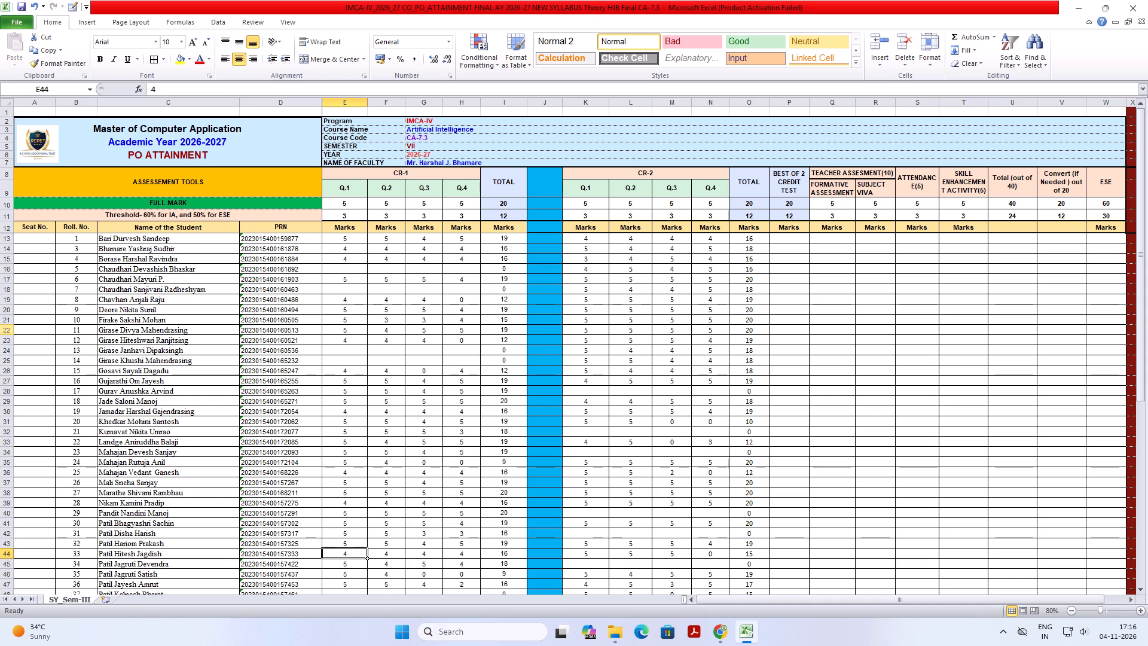
key(Right)
key(Right)
key(Right)
key(Right)
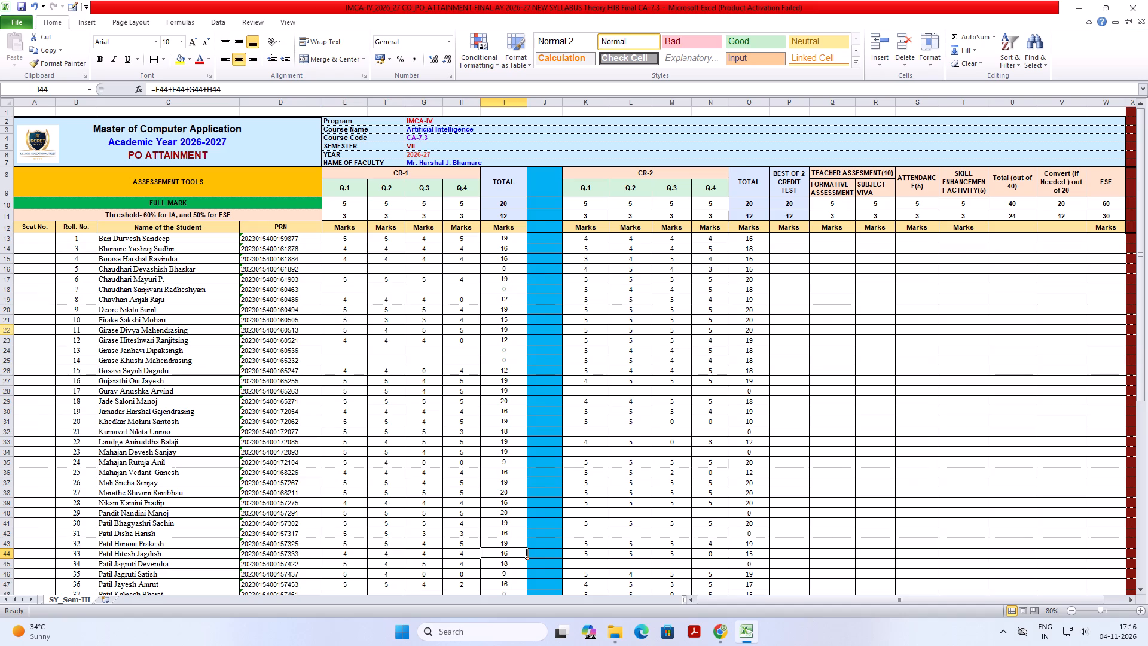
key(Down)
key(Down)
key(Left)
key(Left)
key(Left)
key(Left)
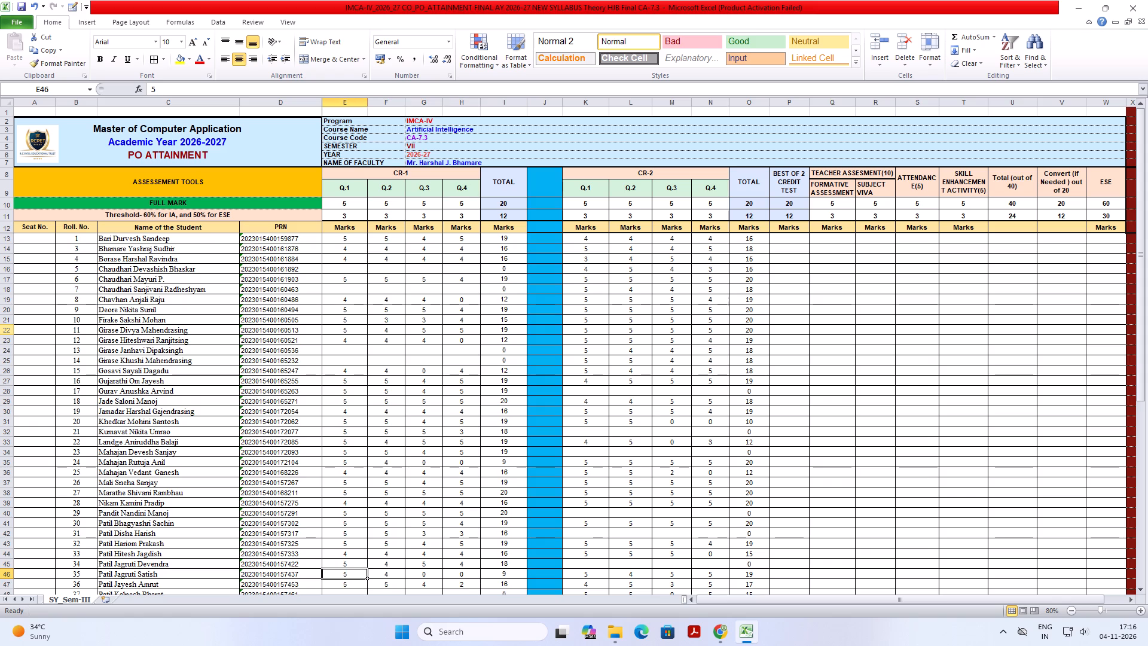
key(Right)
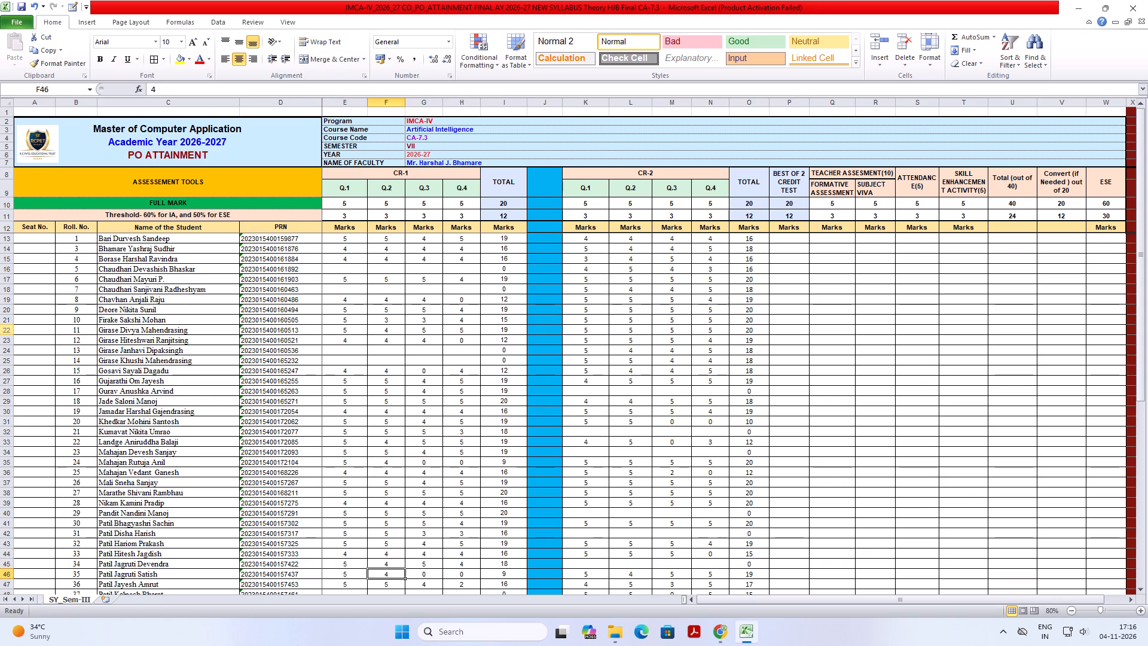
key(Right)
key(Right)
key(Right)
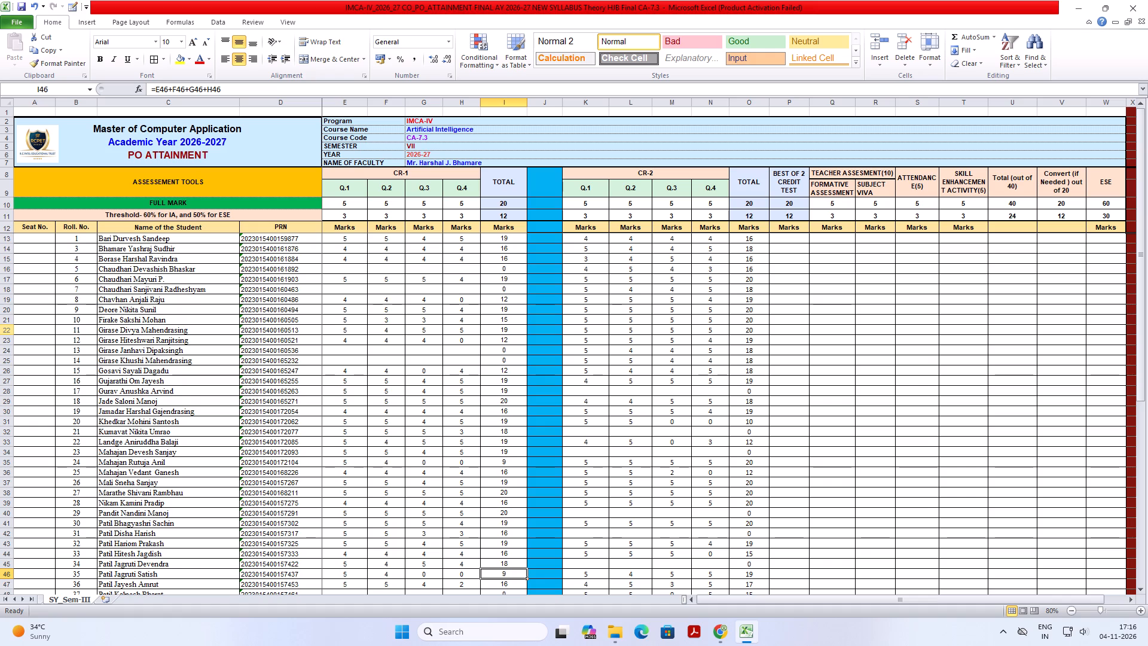
Check the CR-1 question marks and total of roll number 39.
key(Down)
key(Down)
key(Down)
key(Down)
key(Down)
key(Up)
key(Up)
key(Up)
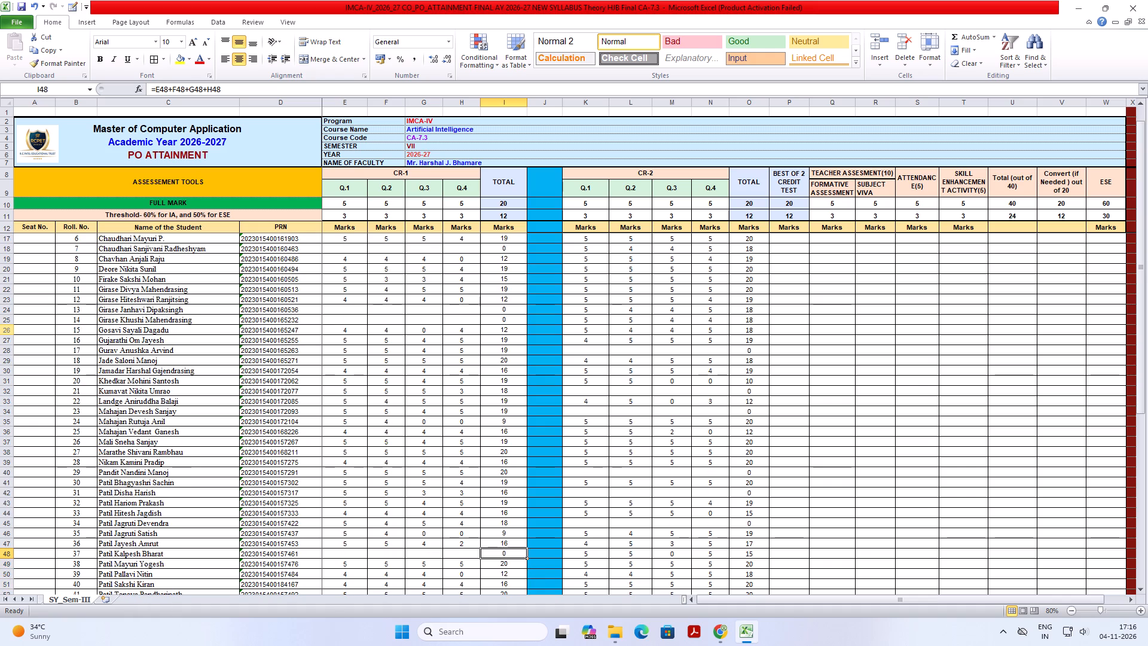
key(Down)
key(Down)
key(Left)
key(Left)
key(Left)
key(Left)
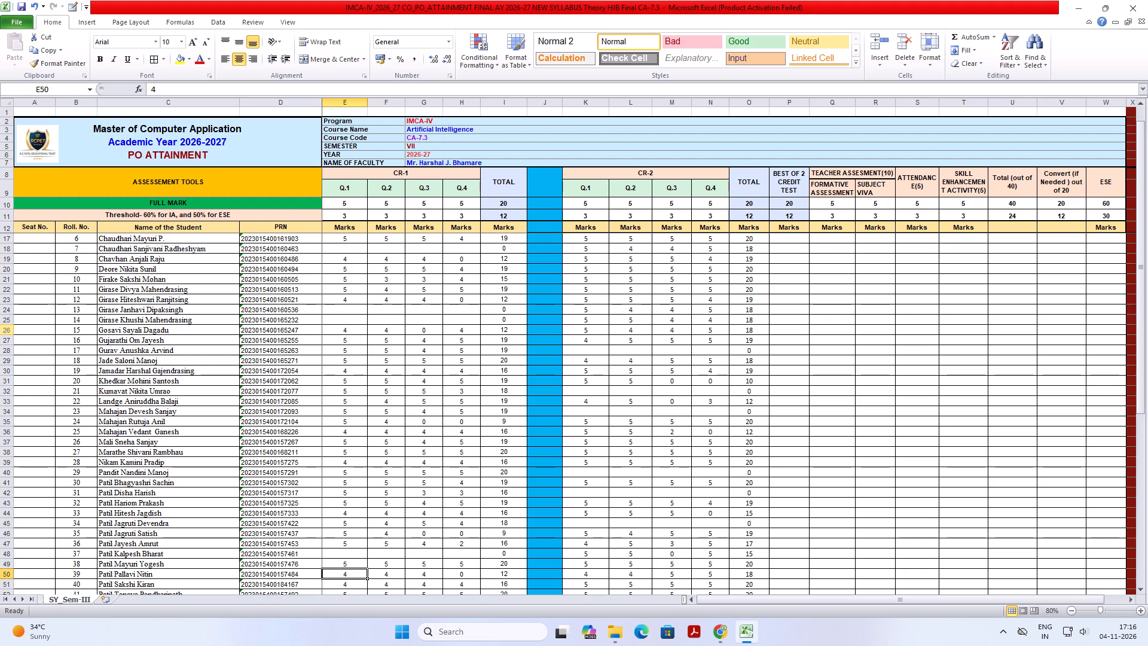
key(Right)
key(Right)
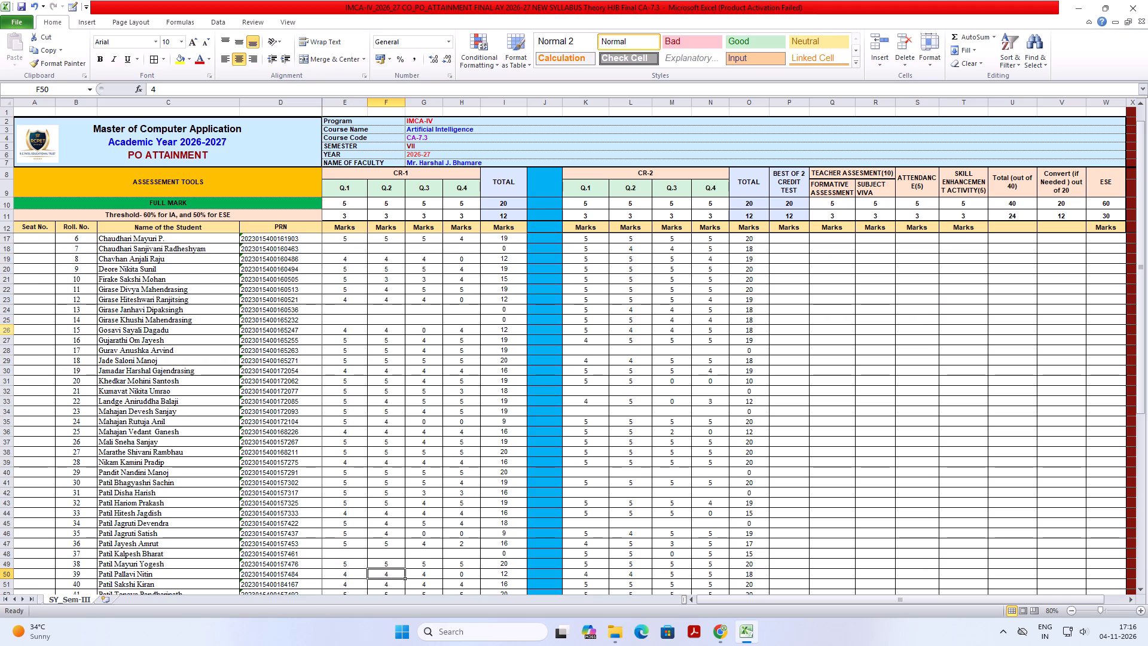
key(Right)
key(Right)
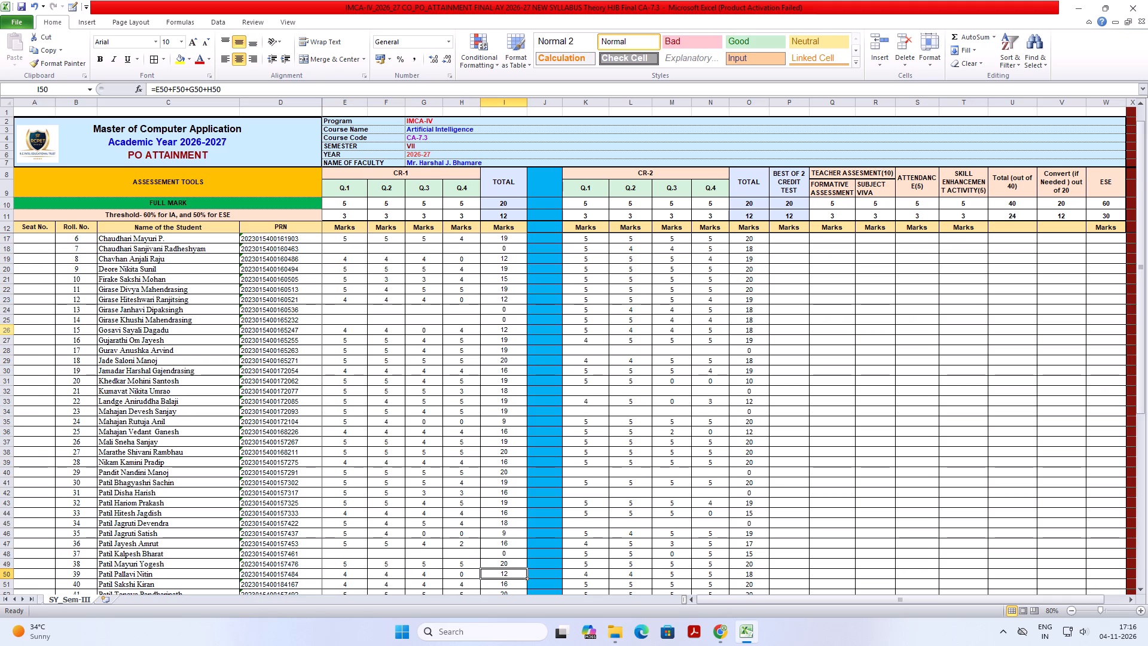
Check the CR-1 question marks from Q.1 to Q.4 of roll number 40.
key(Down)
key(Down)
key(Down)
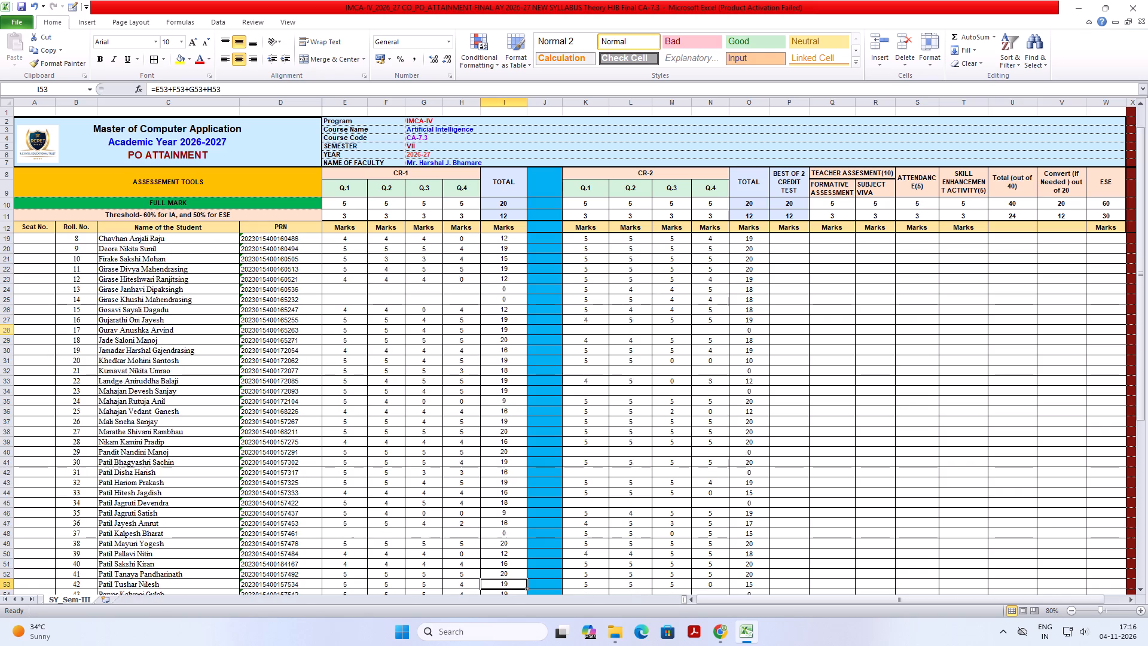
key(Down)
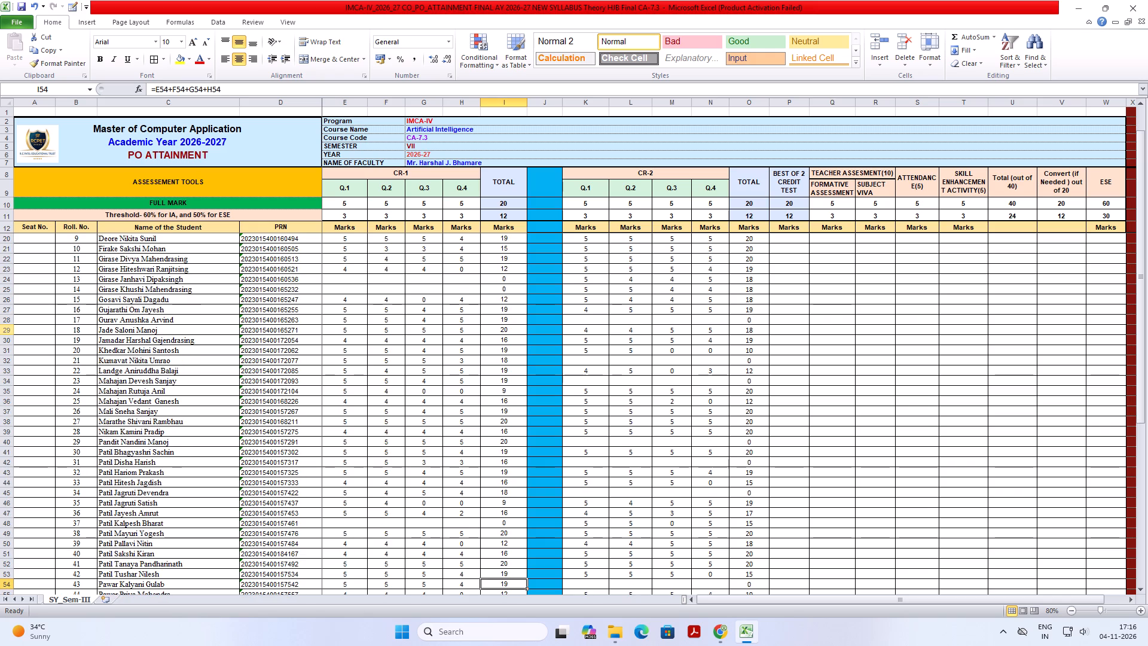
key(Up)
key(Up)
key(Up)
key(Left)
key(Left)
key(Left)
key(Left)
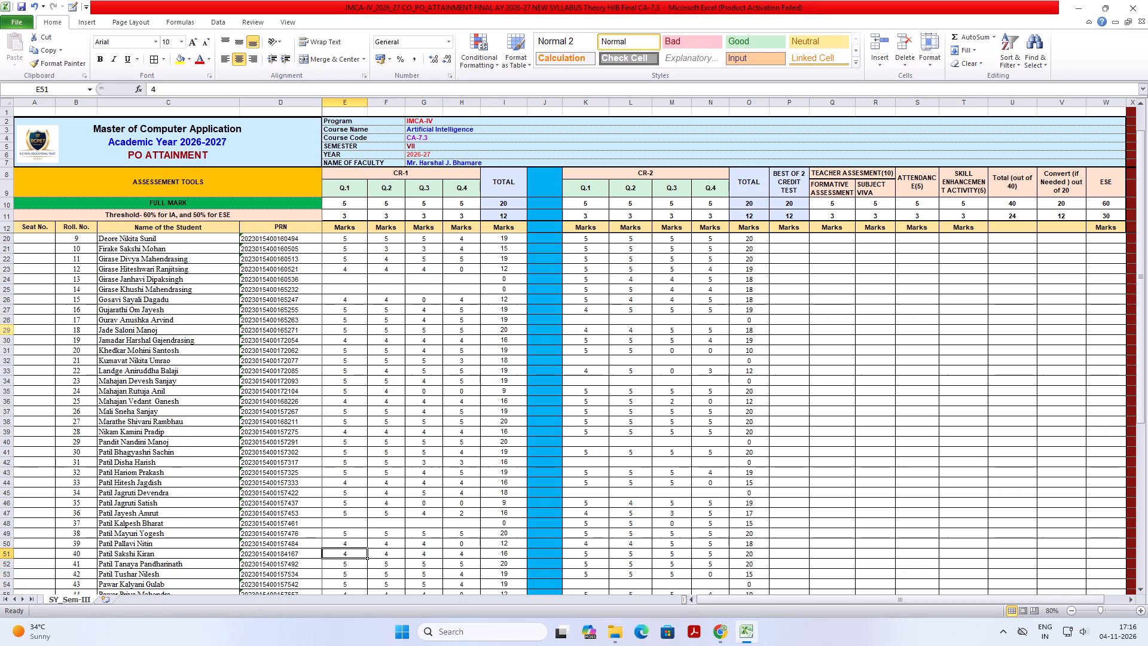
key(Right)
key(Right)
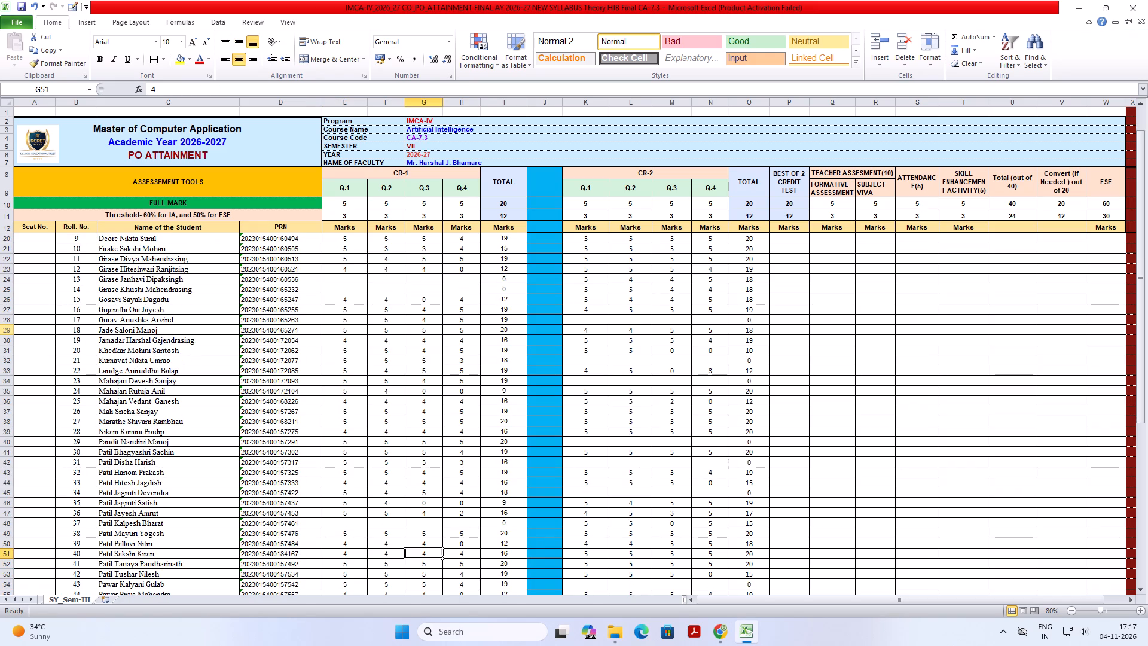
key(Right)
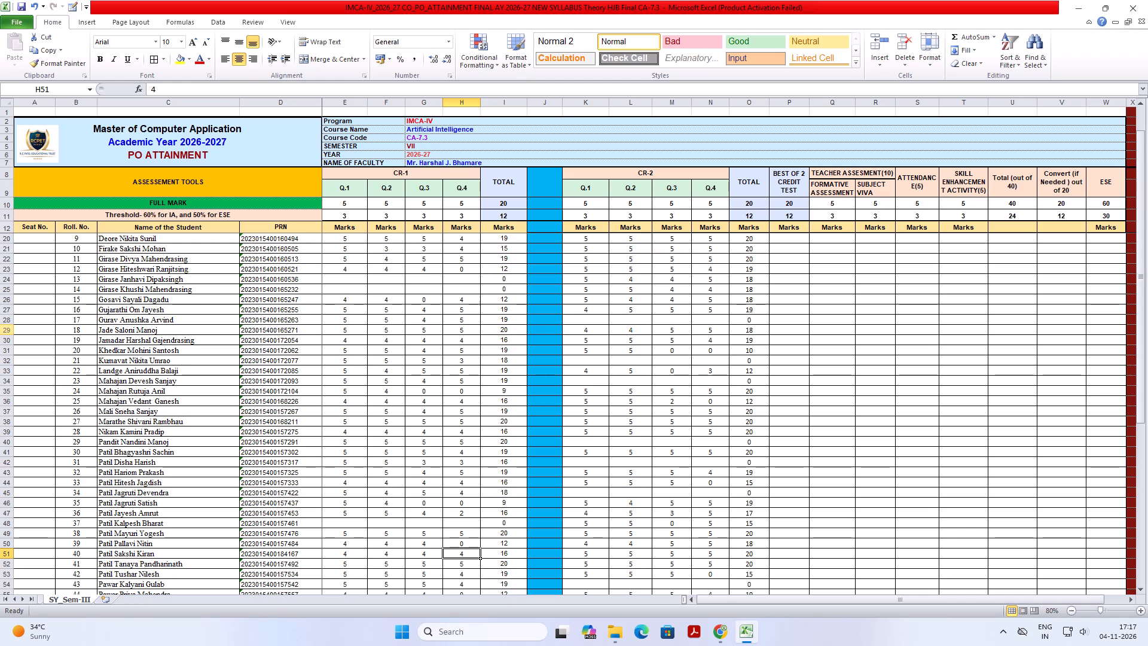
Check the CR-1 question marks and total of roll number 44.
key(Left)
key(Left)
key(Left)
key(Down)
key(Down)
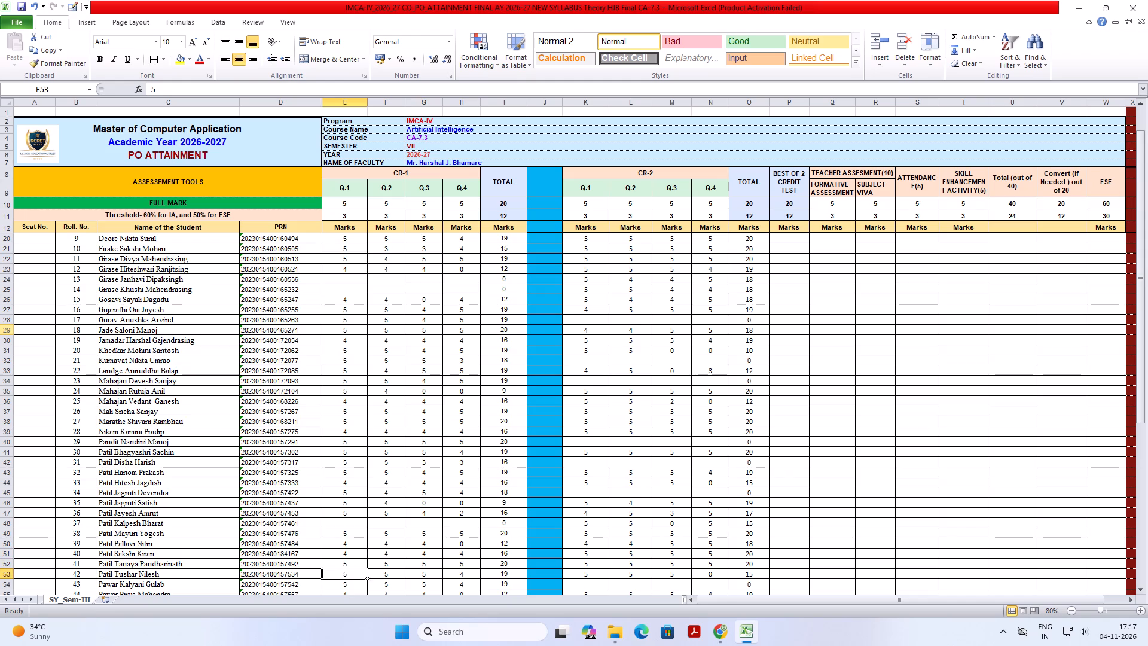
key(Down)
key(Down)
key(Down)
key(Up)
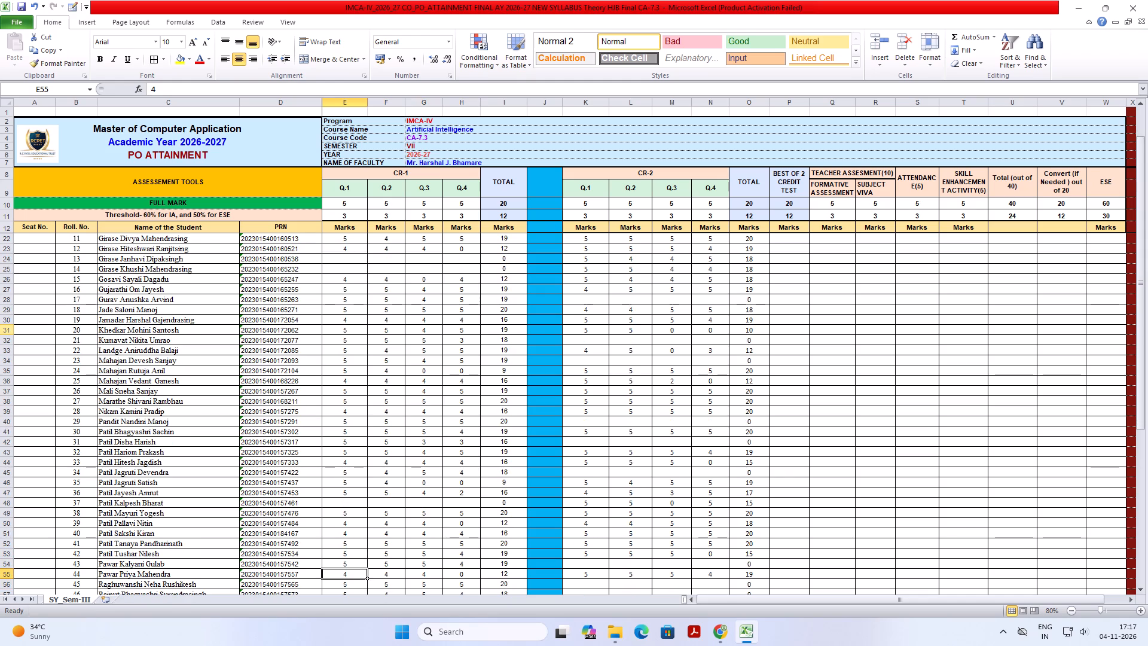
key(Right)
key(Right)
key(Right)
key(Right)
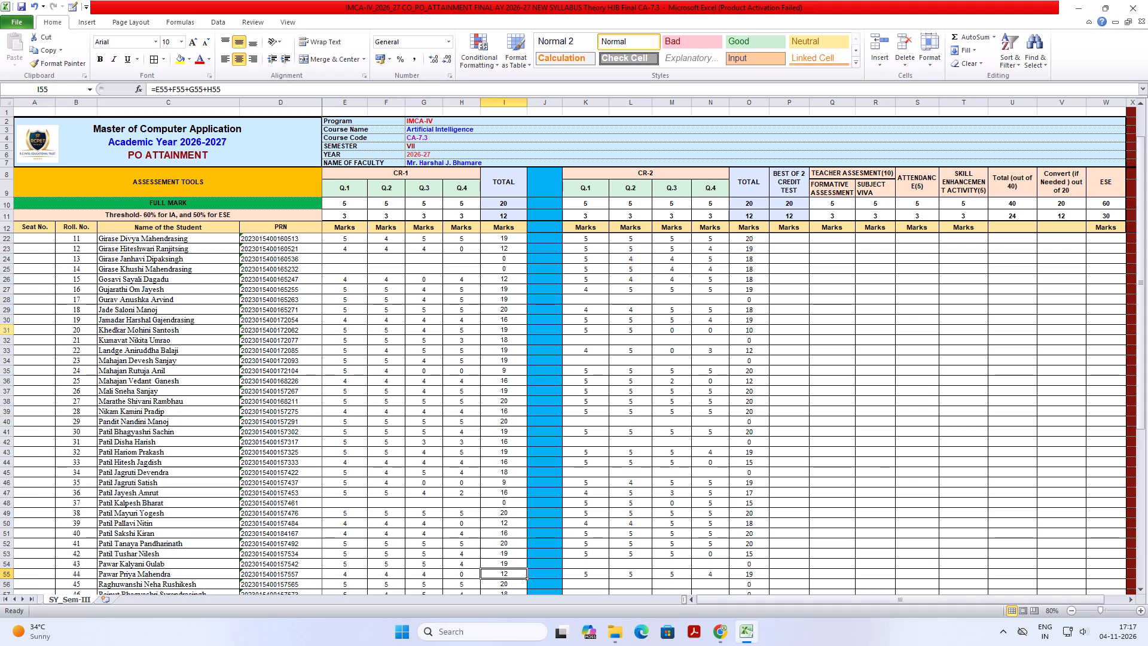
Check the CR-1 question marks from Q.1 to Q.4 of roll number 52.
key(Down)
key(Down)
key(Down)
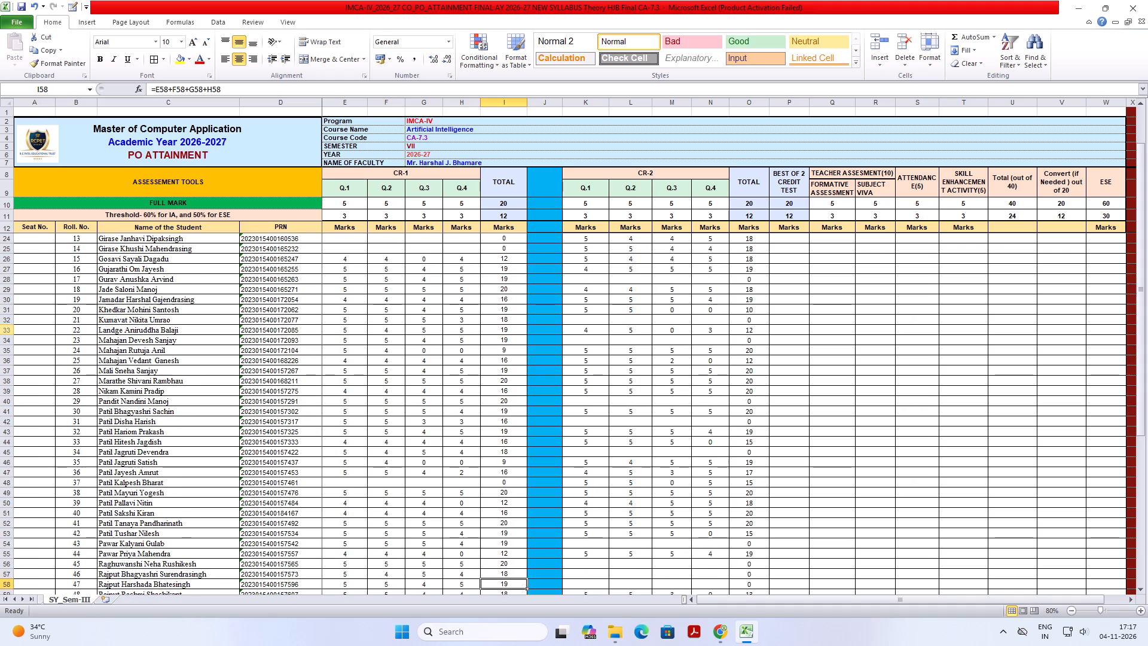
key(Down)
key(Down)
key(Down)
key(Down)
key(Down)
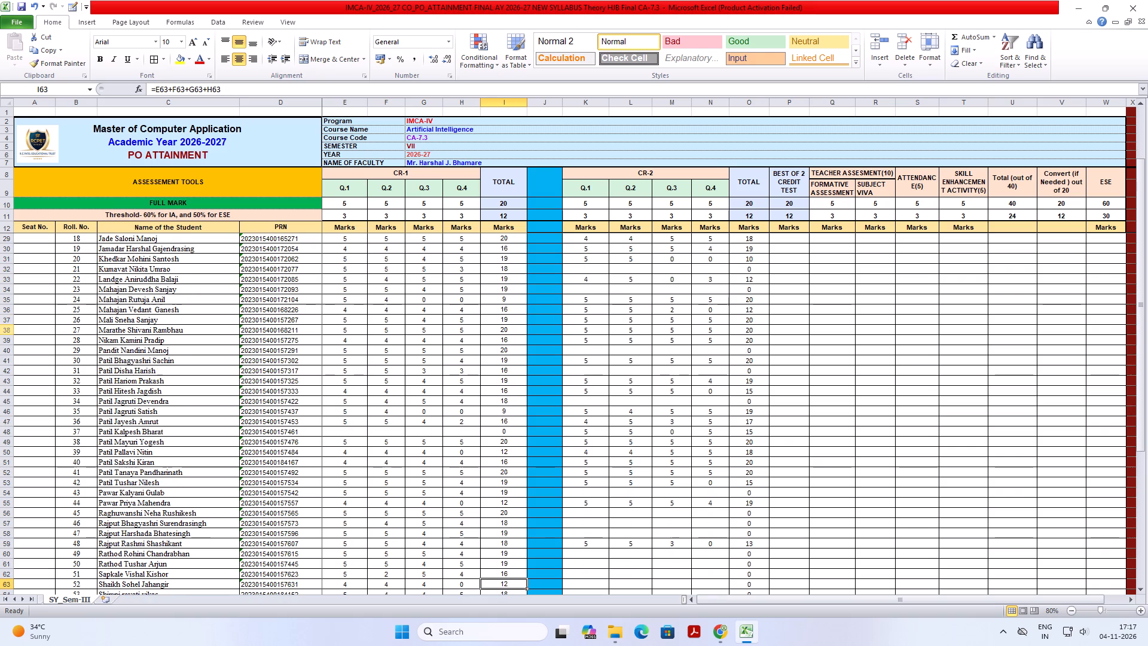
key(Up)
key(Left)
key(Left)
key(Left)
key(Left)
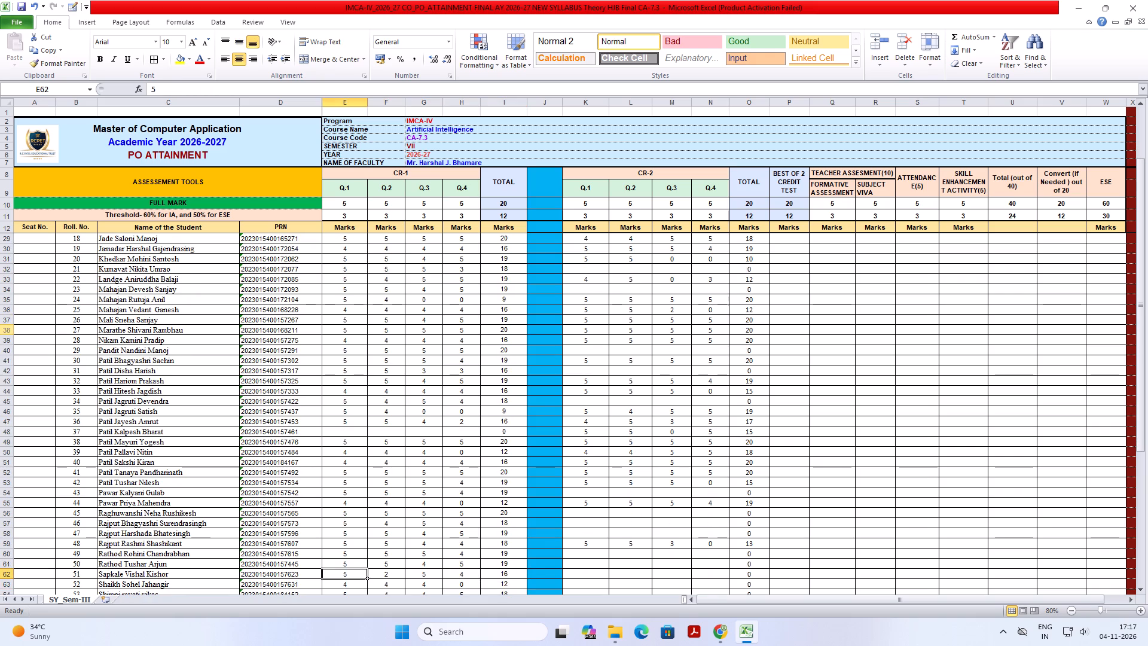
key(Down)
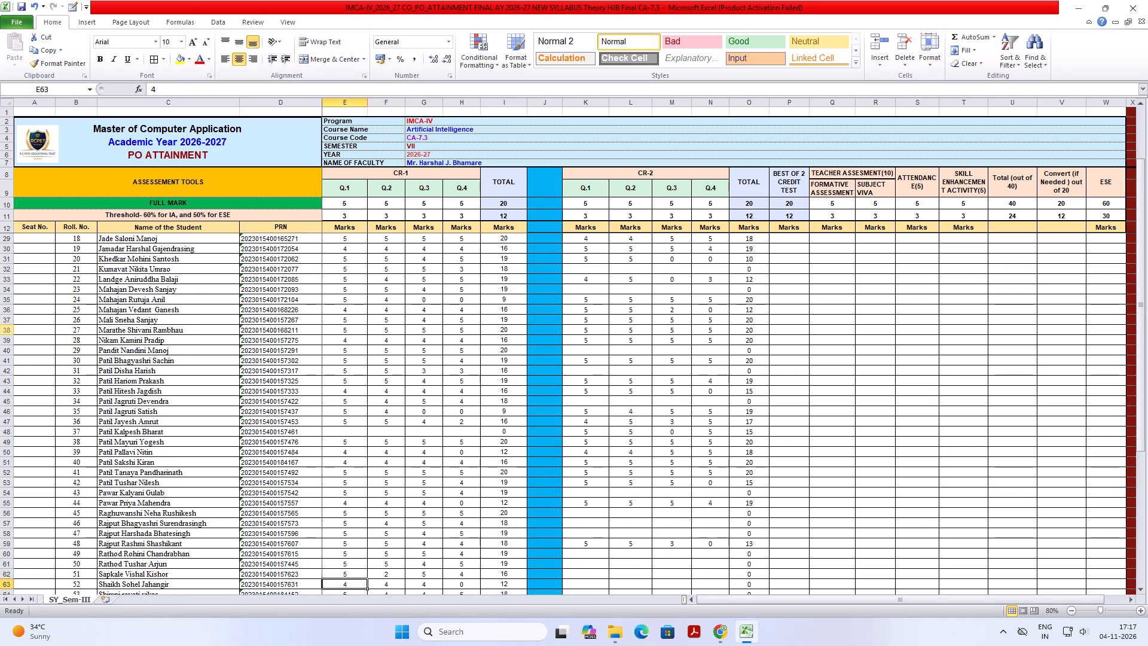
key(Right)
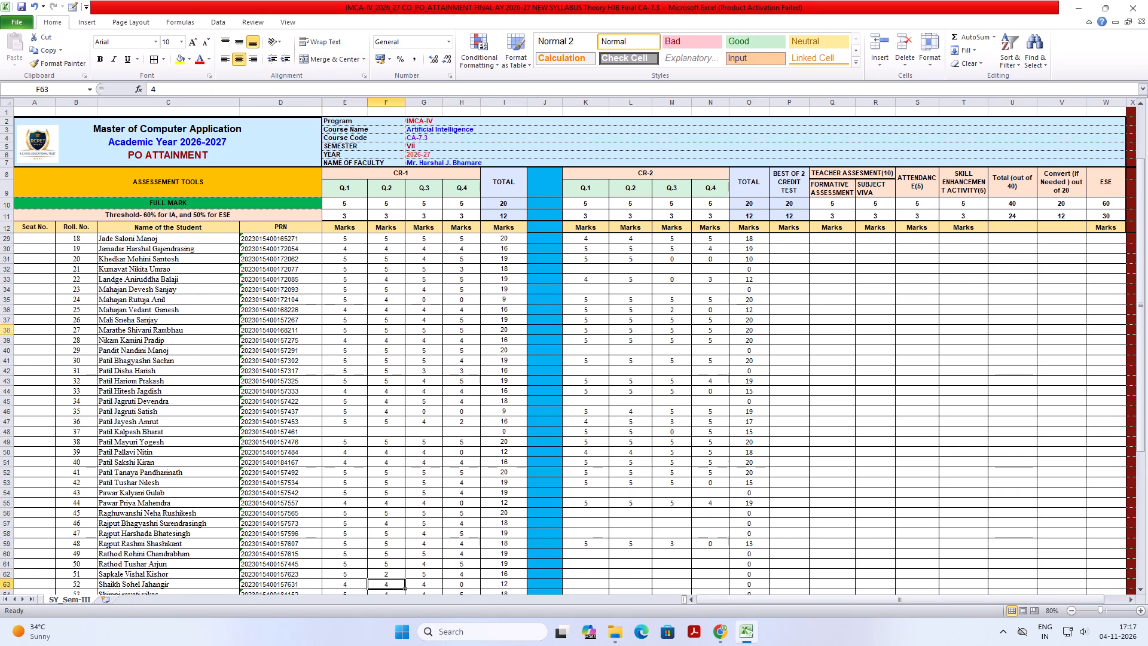
key(Right)
key(Right)
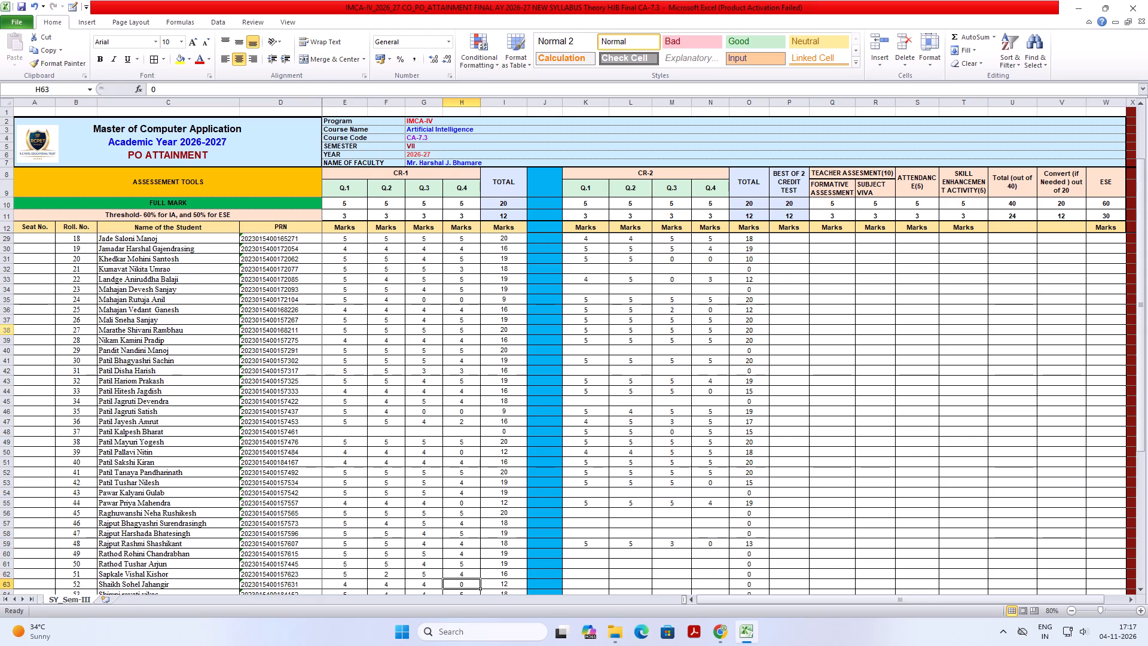
Recheck the CR-1 question marks of roll number 52, including the total.
key(Left)
key(Left)
key(Left)
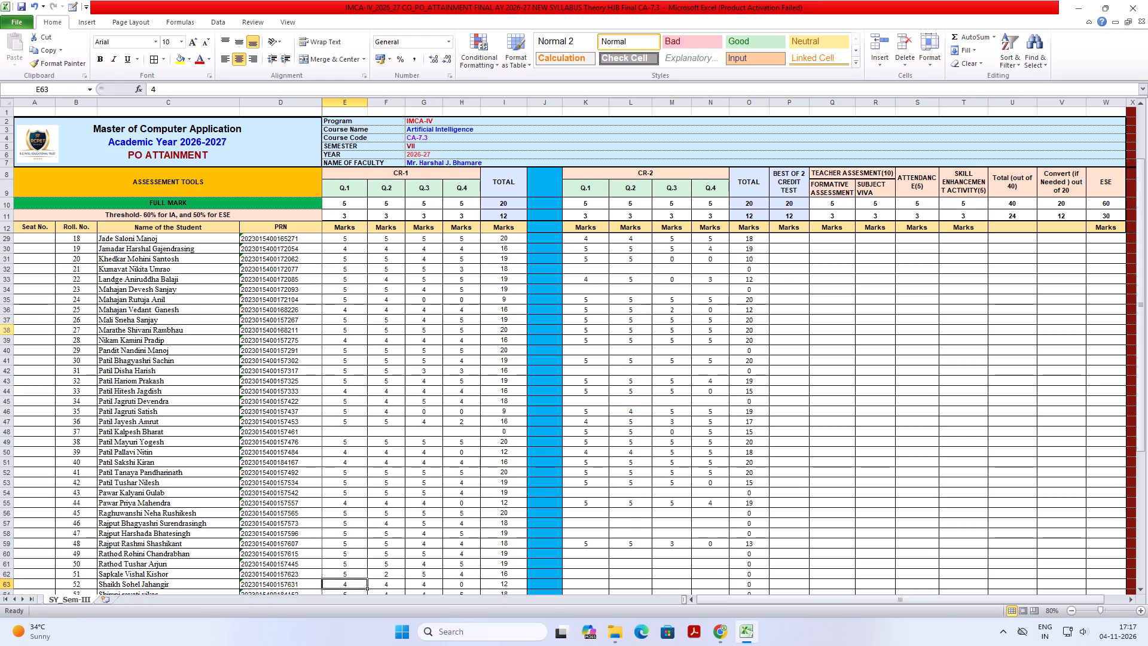
key(Down)
key(Down)
key(Up)
key(Up)
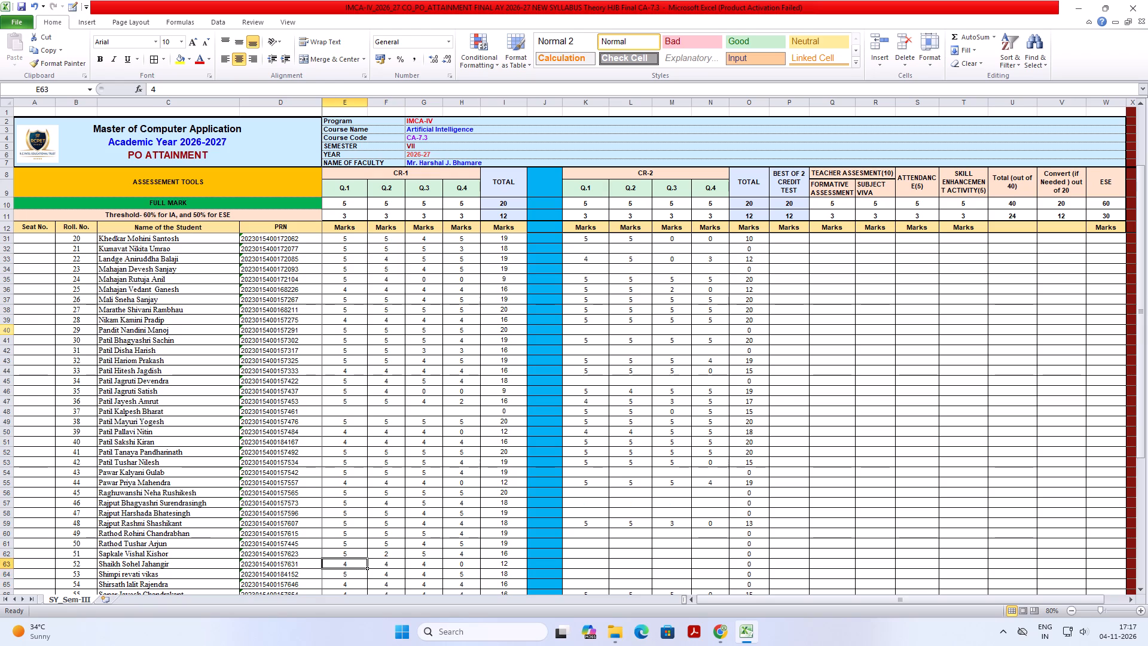
key(Right)
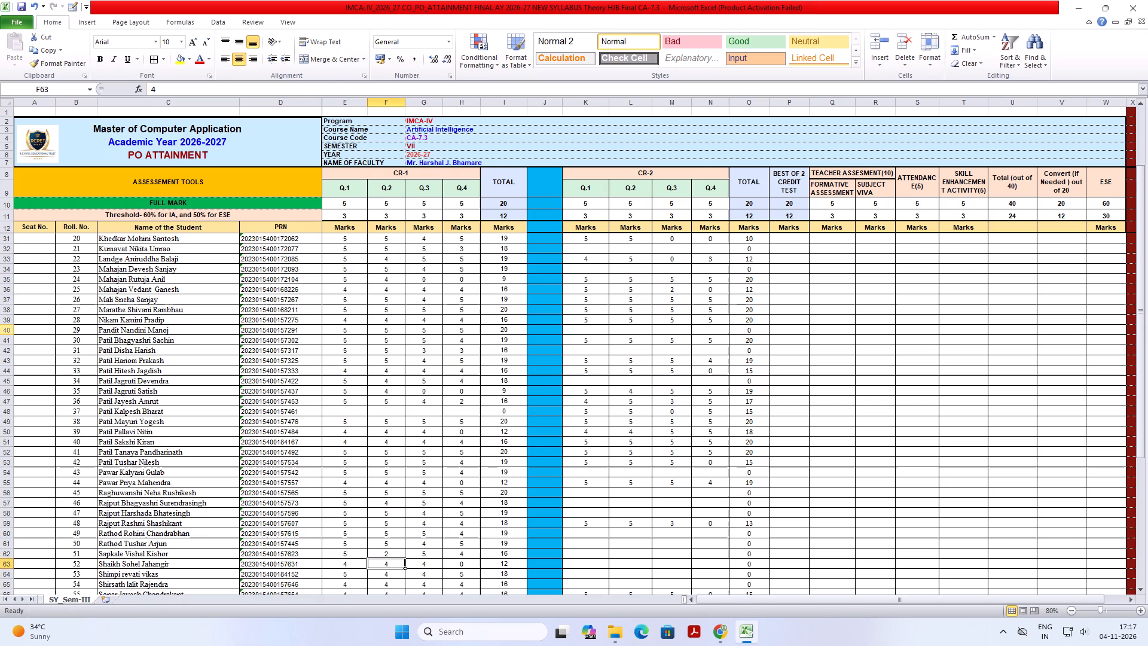
key(Right)
key(Right)
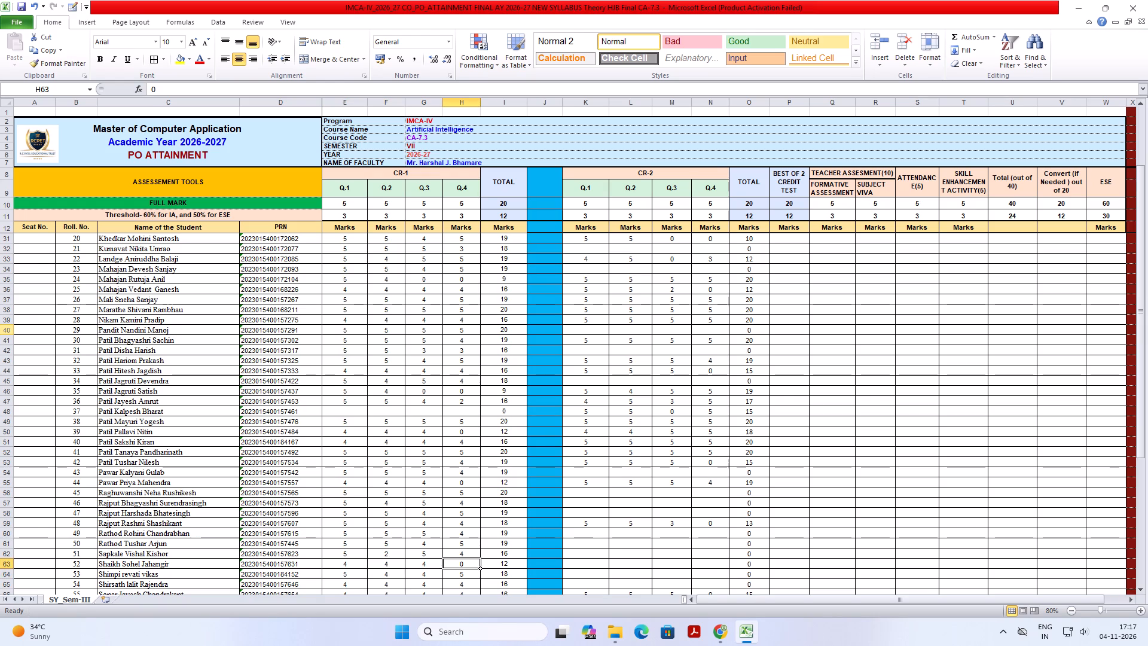
key(Right)
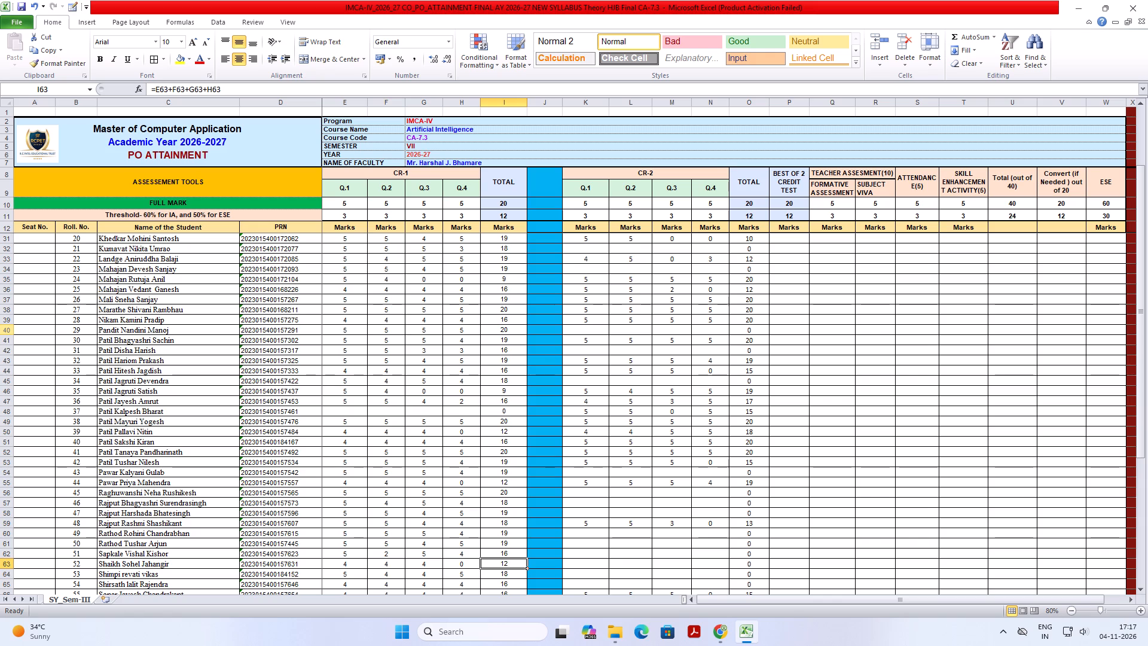
Check the CR-1 question marks from Q.1 to Q.4 and the total of roll number 54.
key(Down)
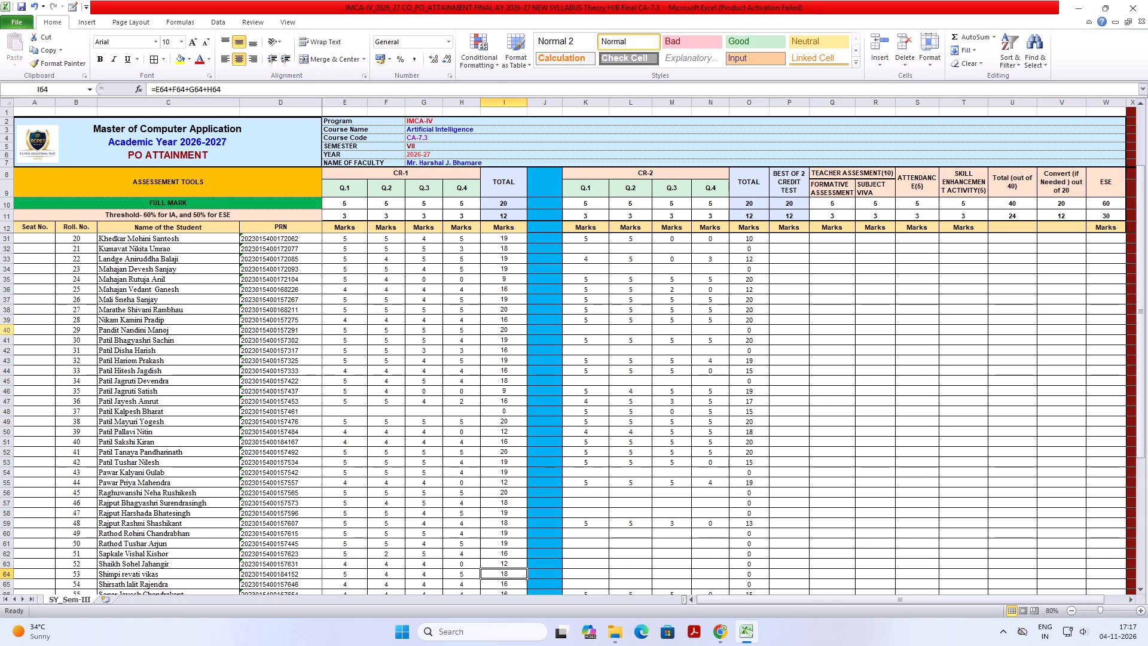
key(Down)
key(Left)
key(Left)
key(Left)
key(Left)
key(Left)
key(Right)
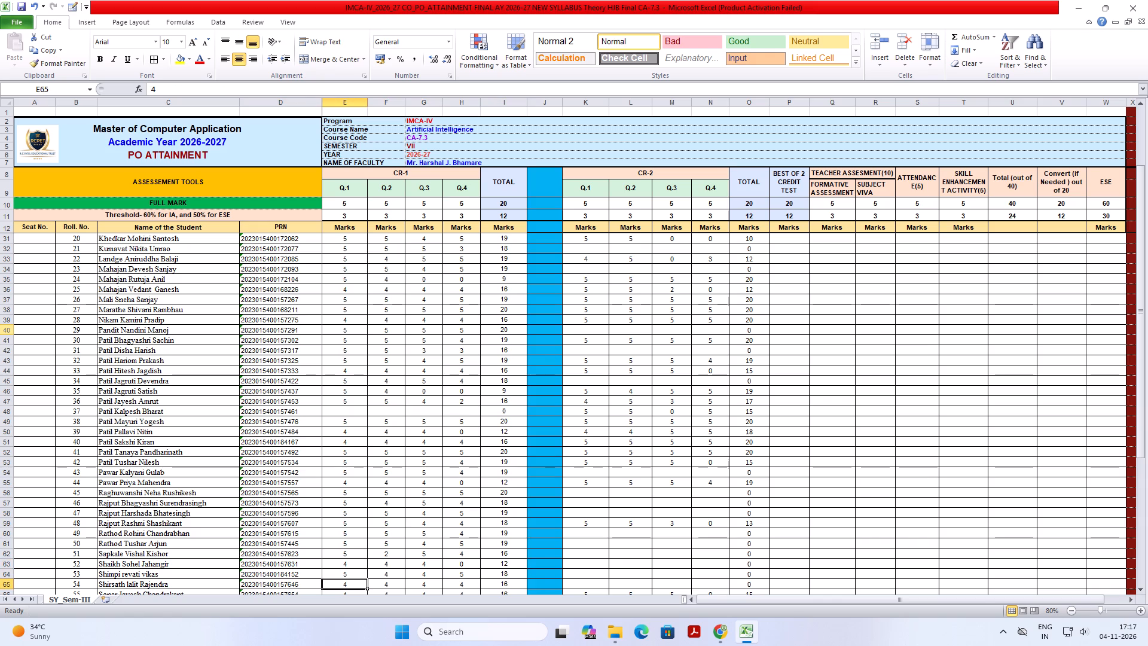
key(Right)
key(Right)
key(Right)
key(Right)
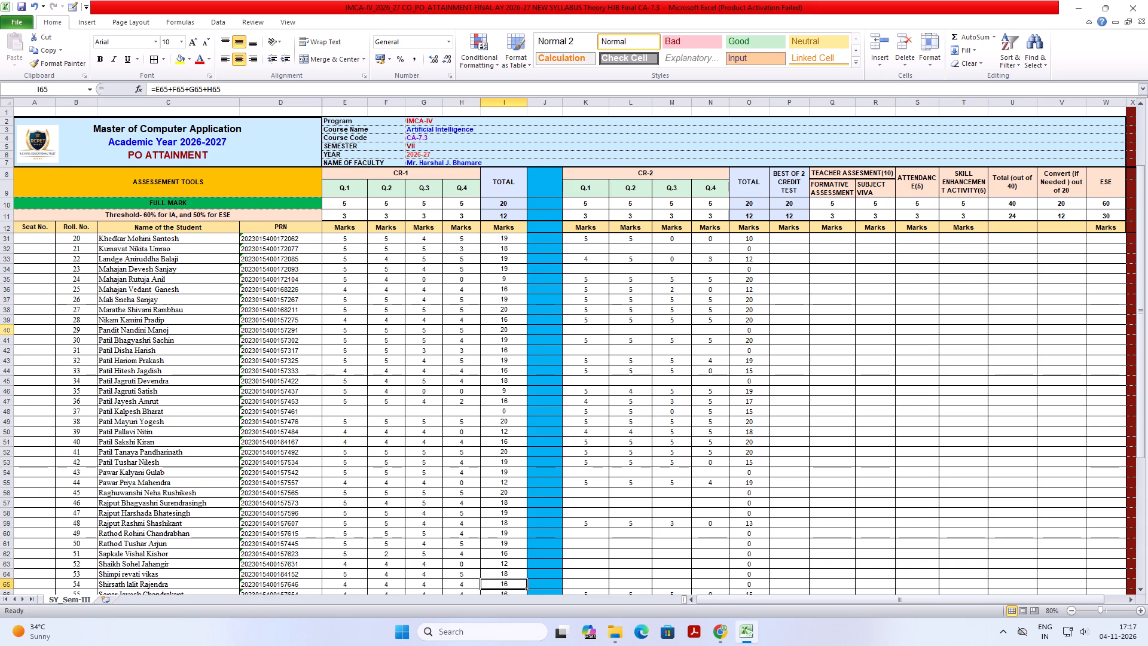
Check the CR-1 question marks from Q.1 to Q.4 of roll number 55.
key(Down)
key(Down)
key(Up)
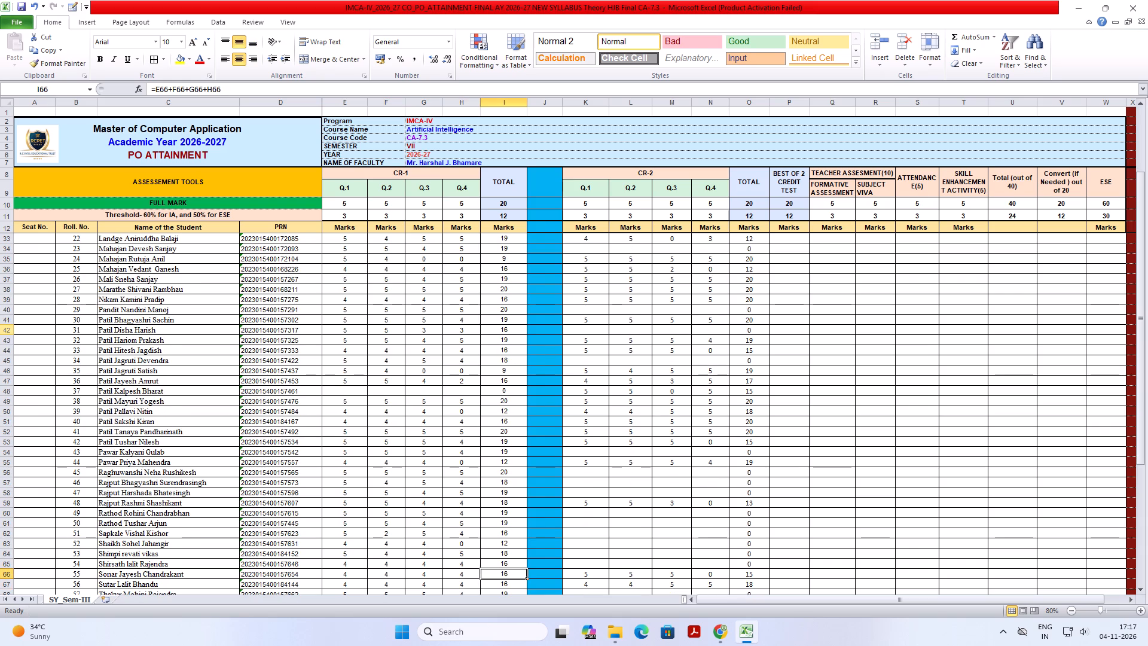
key(Left)
key(Left)
key(Left)
key(Left)
key(Left)
key(Right)
key(Right)
key(Right)
key(Right)
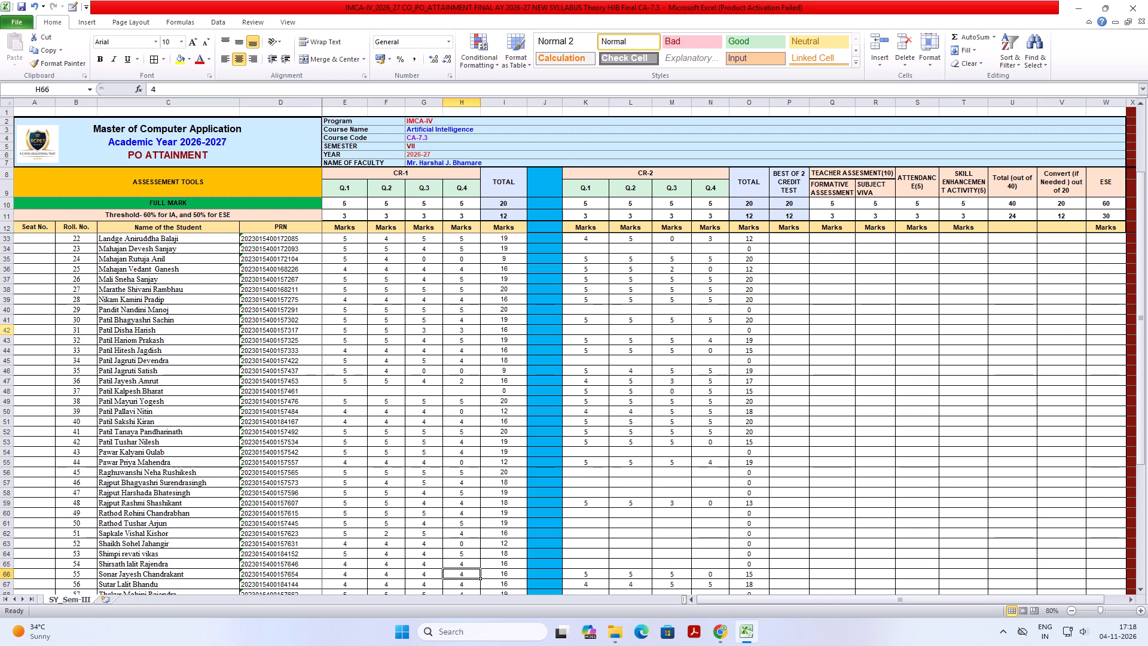
key(Down)
key(Down)
key(Down)
key(Up)
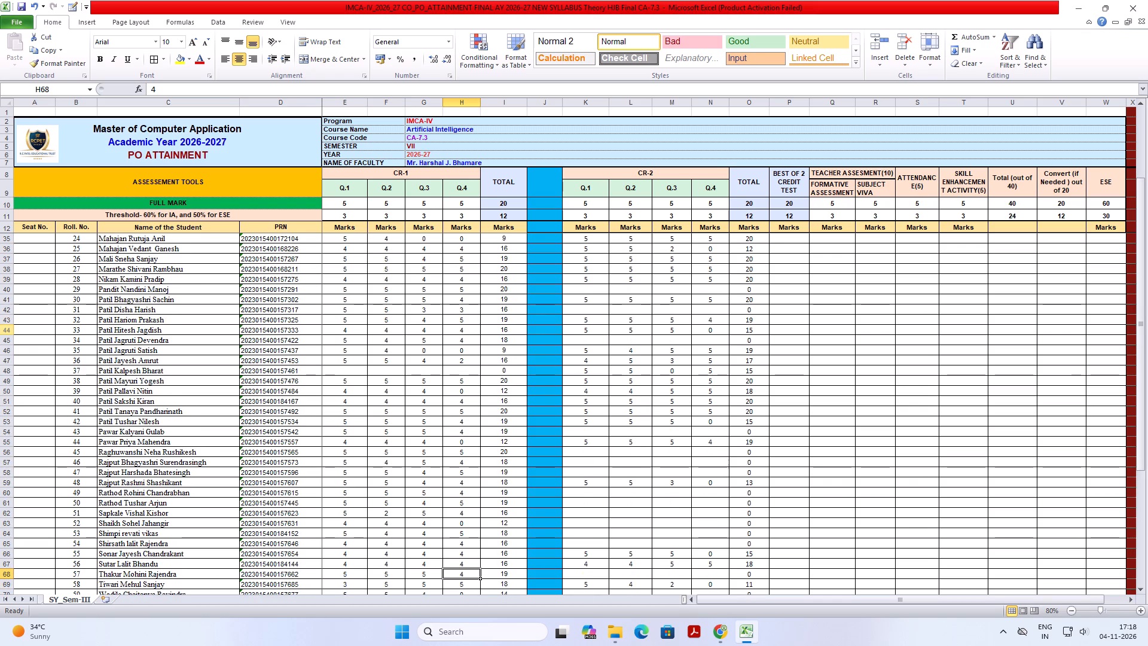
key(Up)
key(Left)
key(Left)
key(Left)
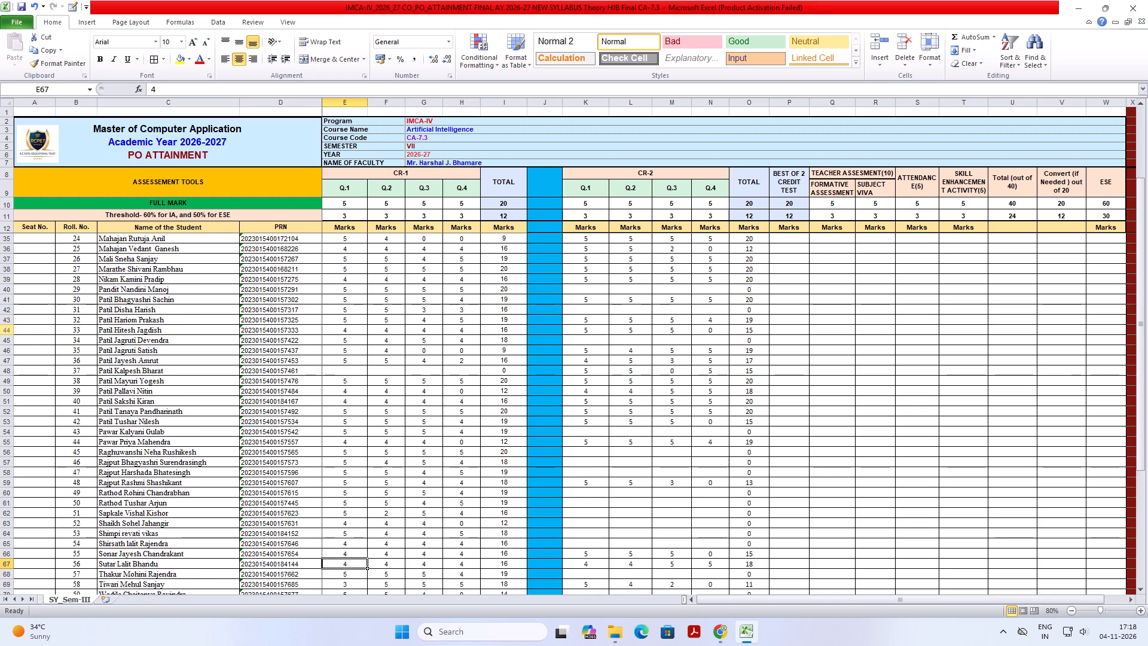
key(Right)
key(Right)
key(Right)
key(Right)
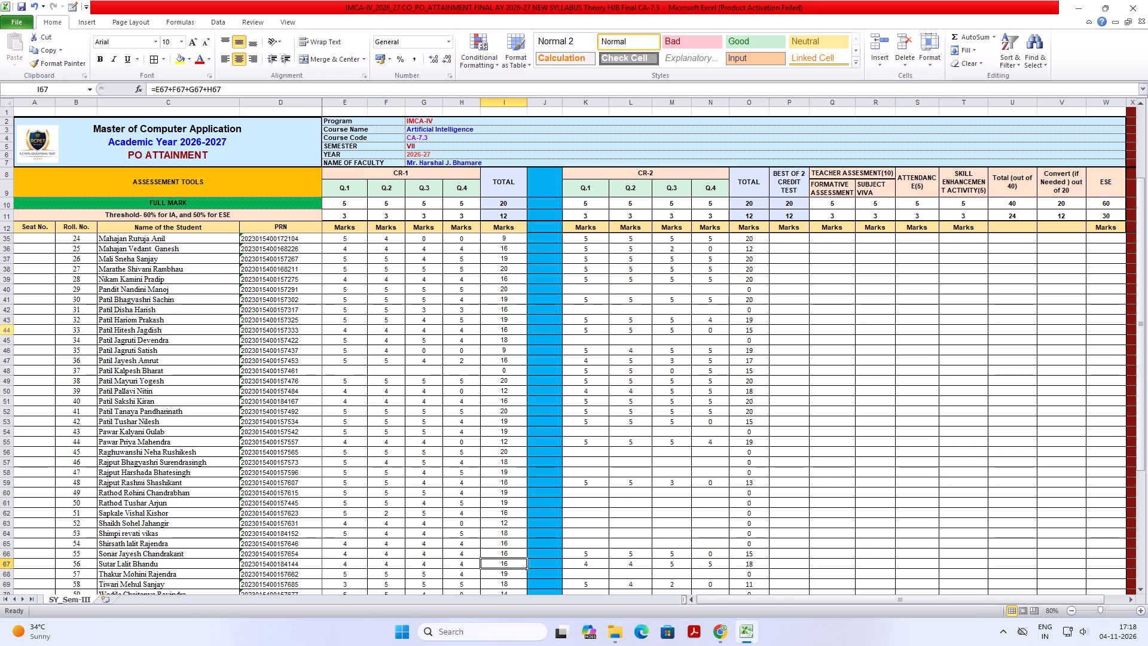